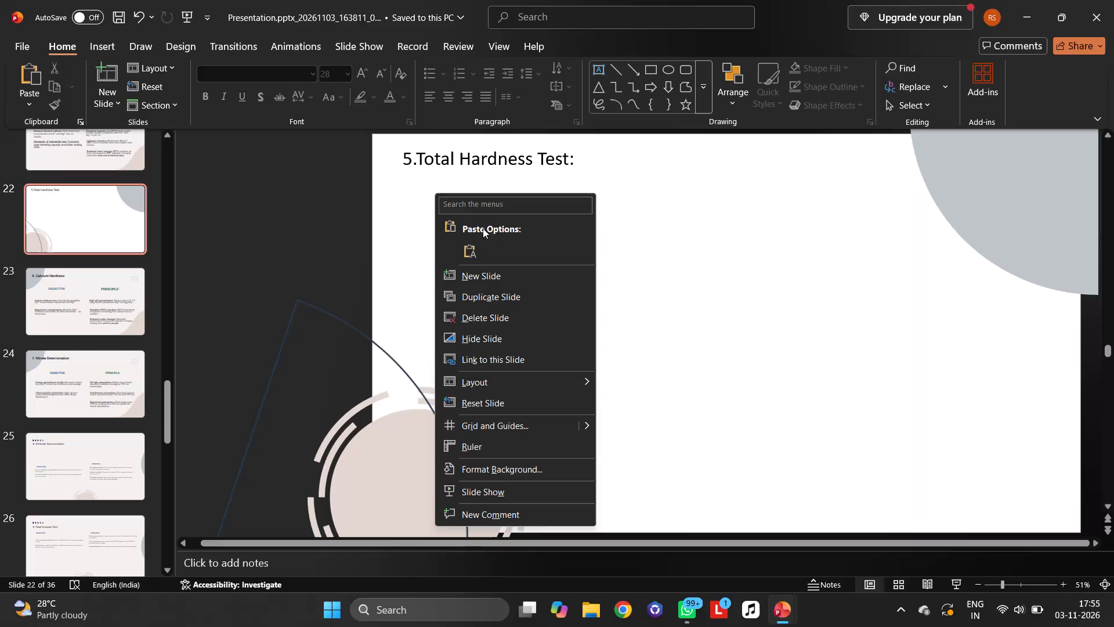
Paste the copied objectives text, keeping text only, onto the "5.Total Hardness Test:" slide.
left_click(471, 252)
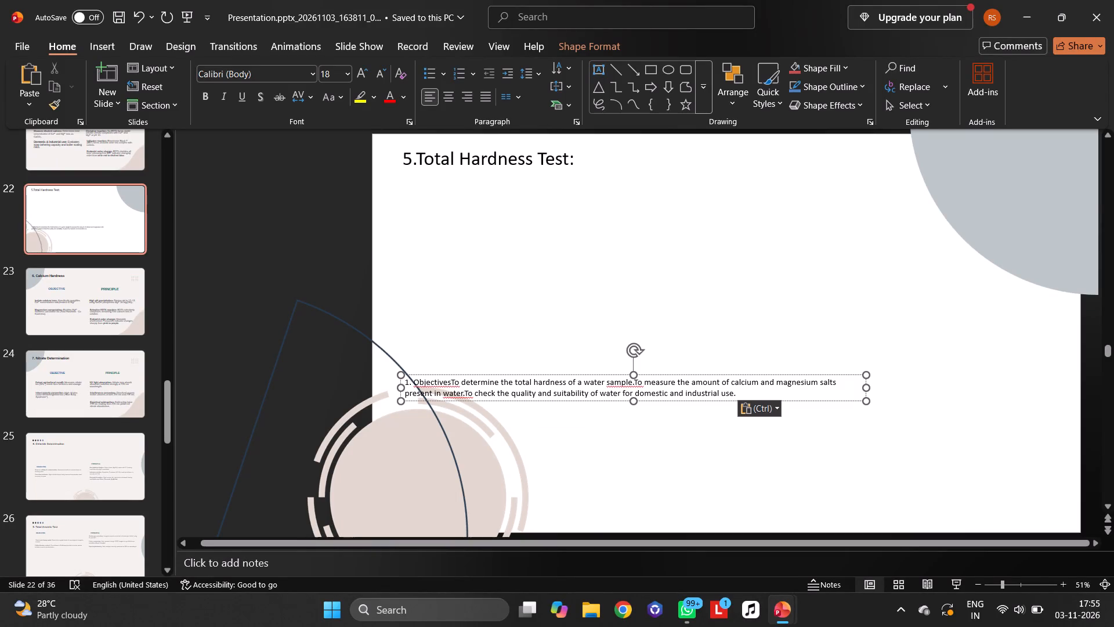
After viewing the Nitrate Determination slide, delete all the pasted objectives text on slide 22, keeping its empty text box.
left_click(53, 356)
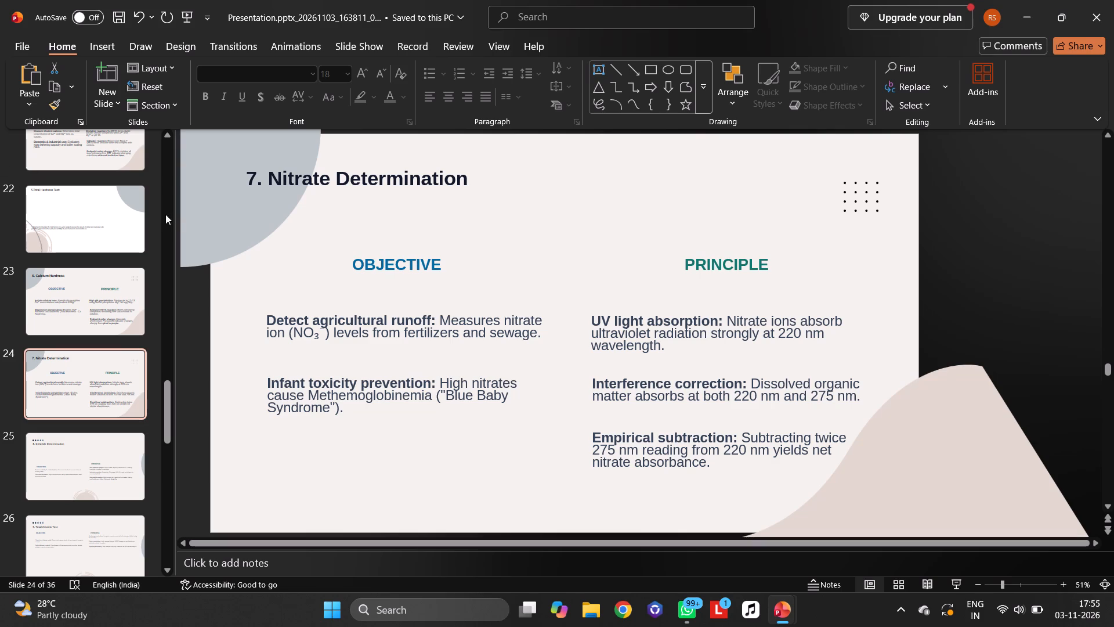
left_click(71, 228)
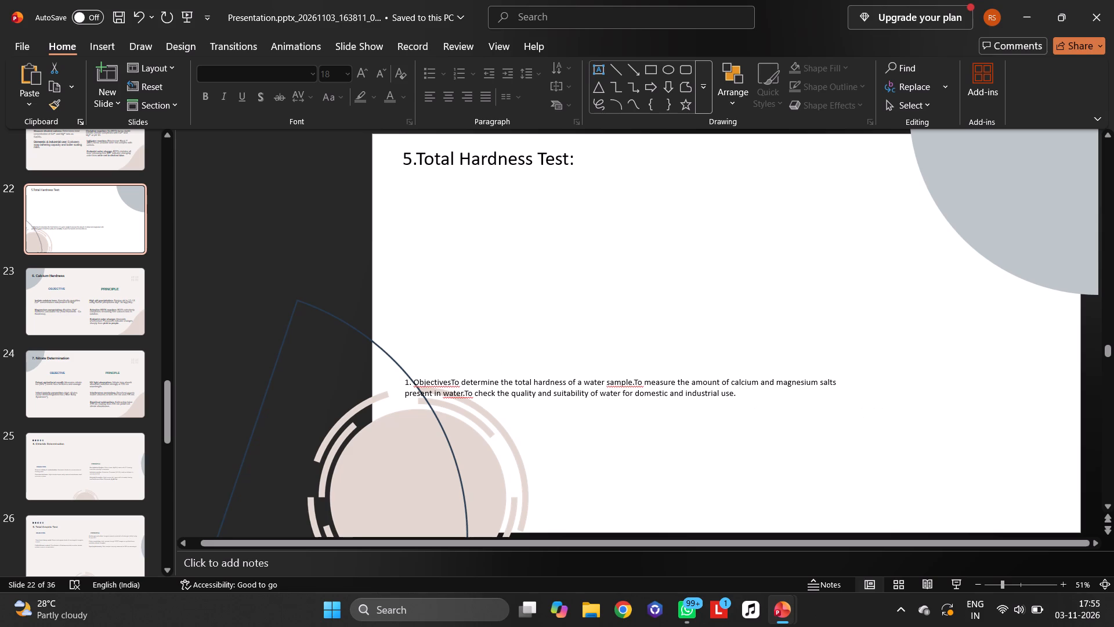
left_click_drag(736, 393, 338, 379)
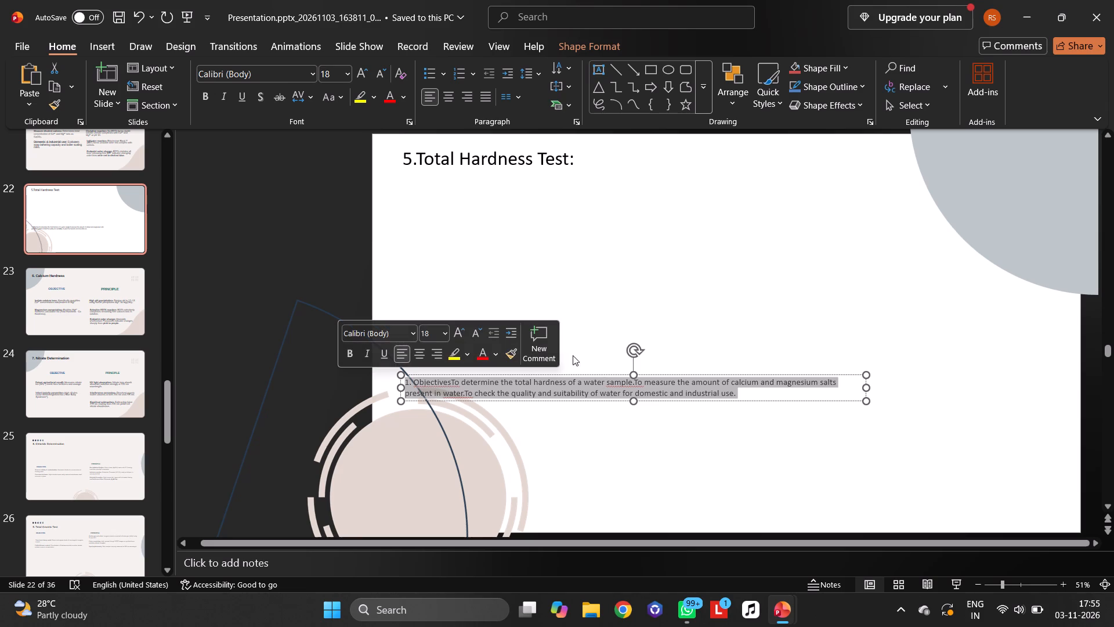
key("BackSpace")
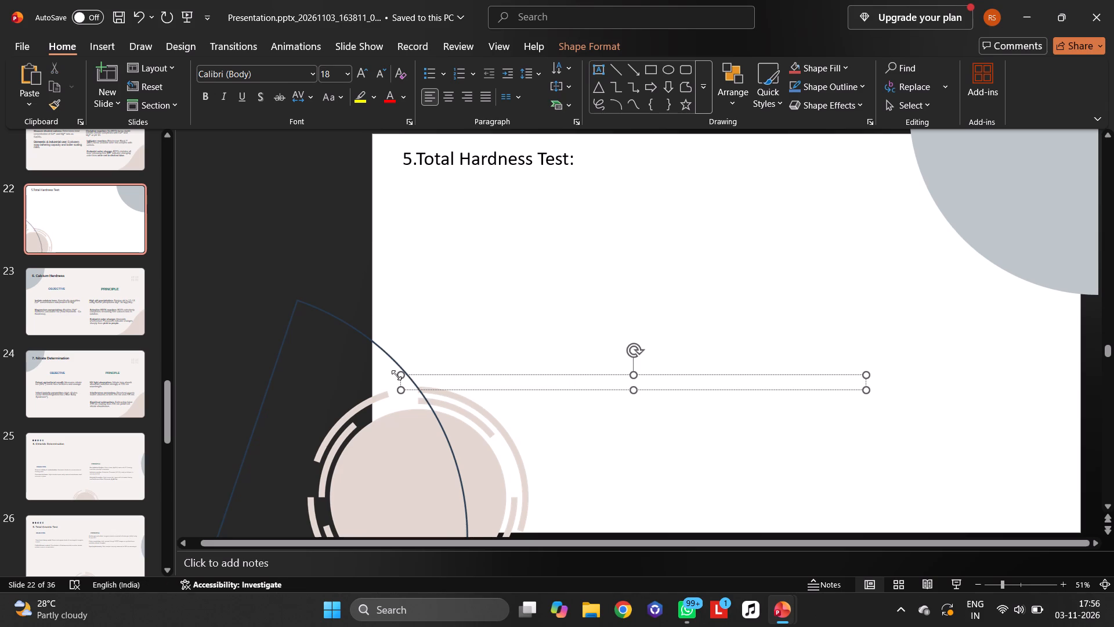
Resize the empty text box to a narrower, taller shape and place it beneath the "5.Total Hardness Test:" heading.
left_click_drag(399, 374, 400, 209)
left_click_drag(863, 209, 631, 224)
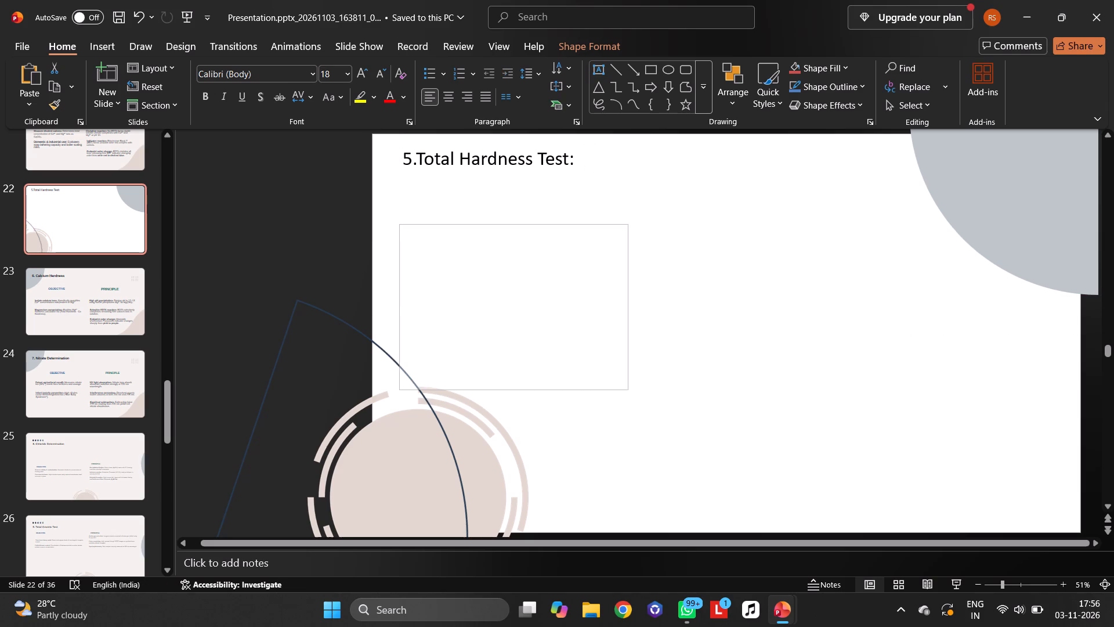
left_click_drag(631, 224, 654, 334)
right_click(654, 334)
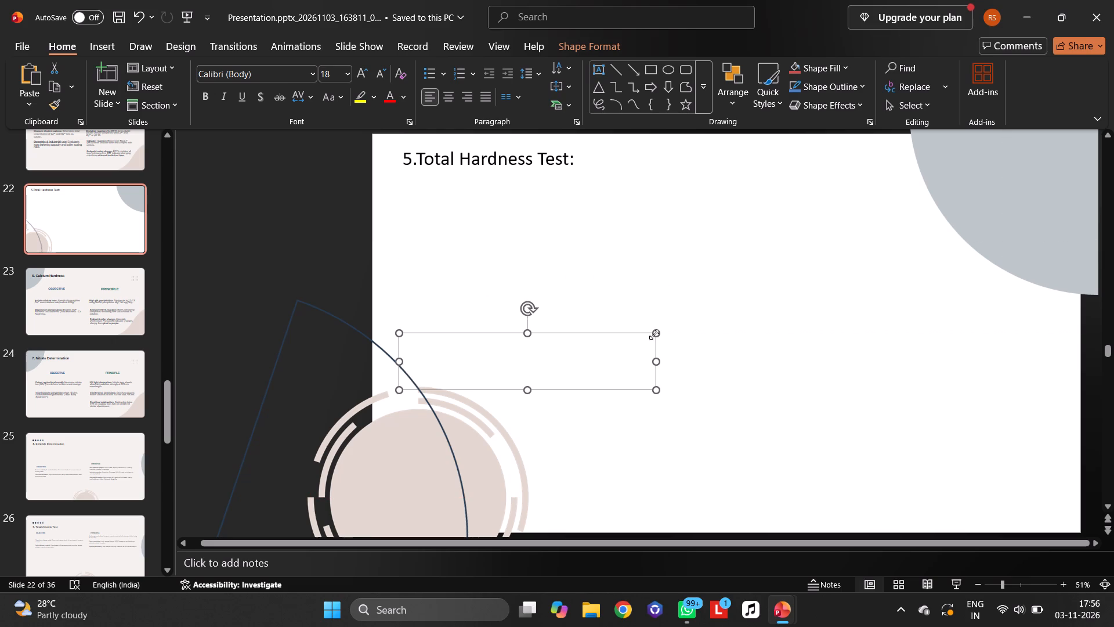
right_click(572, 350)
left_click(533, 365)
left_click_drag(523, 348, 530, 251)
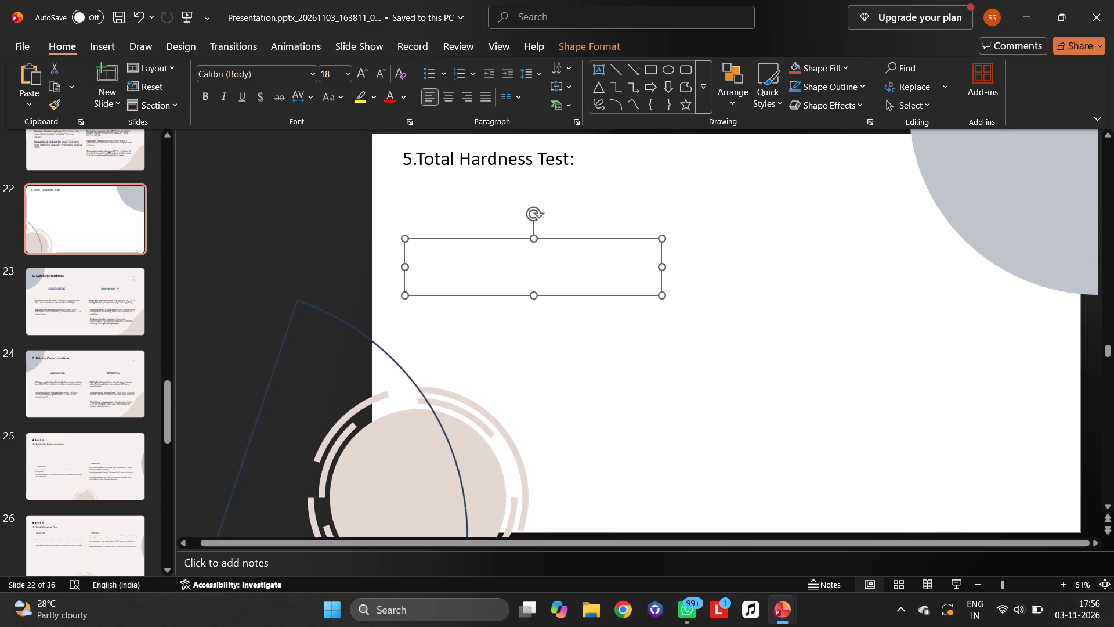
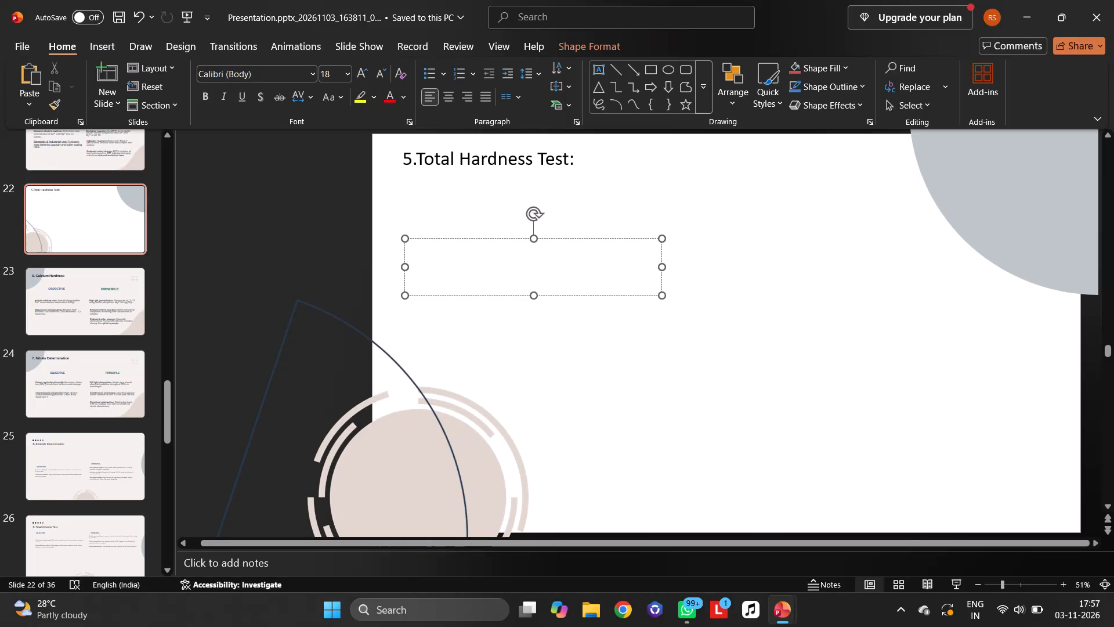
Fill the empty text box beneath the "5.Total Hardness Test:" heading with the copied water hardness, calcium and magnesium objectives text.
key("ctrl+v")
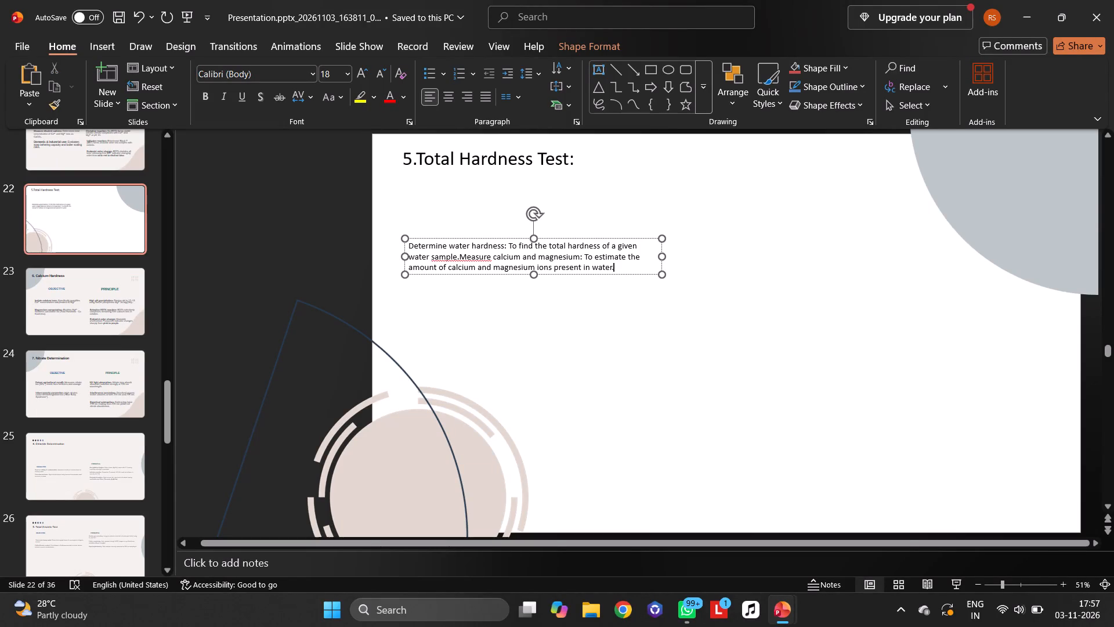
left_click(723, 302)
Add a second, empty text box to the right of the objectives text, level with it and slightly narrower.
left_click_drag(701, 239, 925, 317)
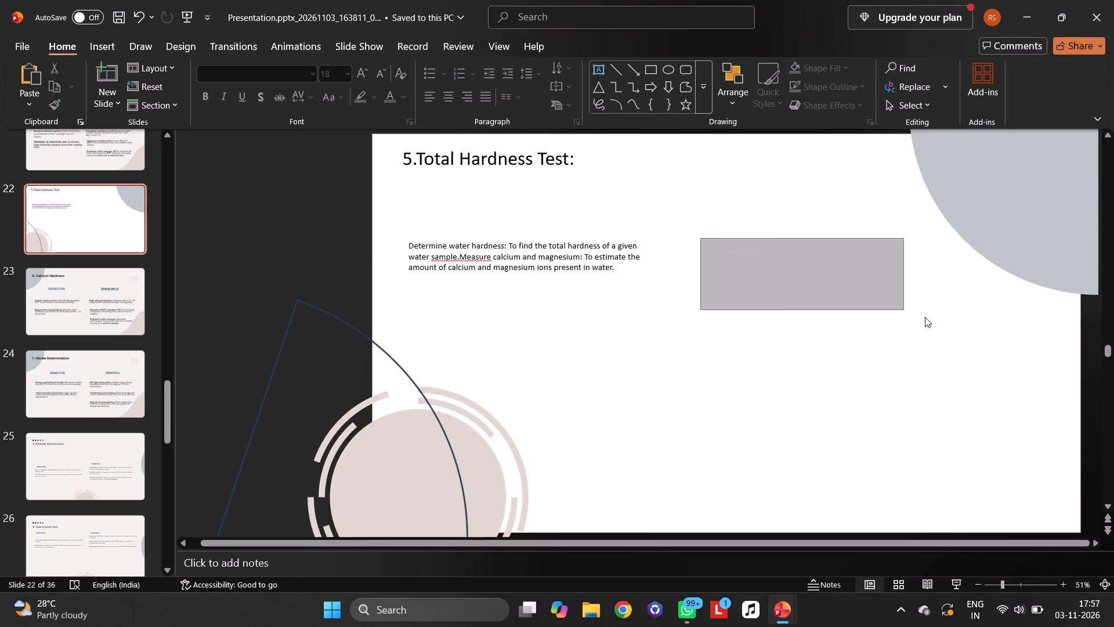
left_click_drag(925, 317, 957, 325)
left_click(771, 254)
double_click(747, 240)
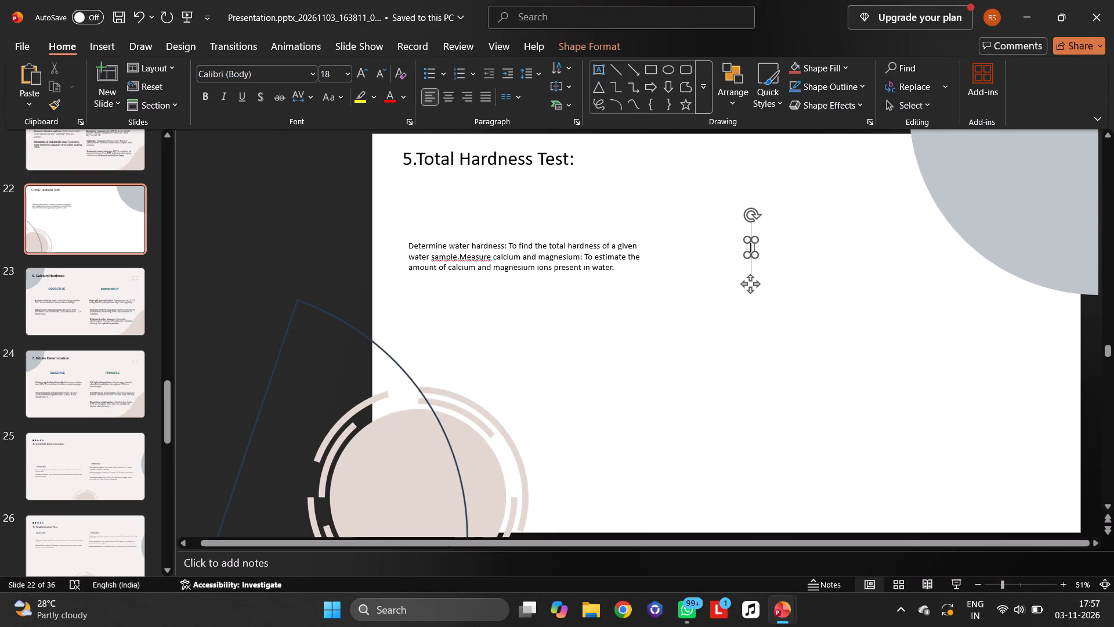
left_click_drag(755, 251, 955, 297)
left_click(760, 251)
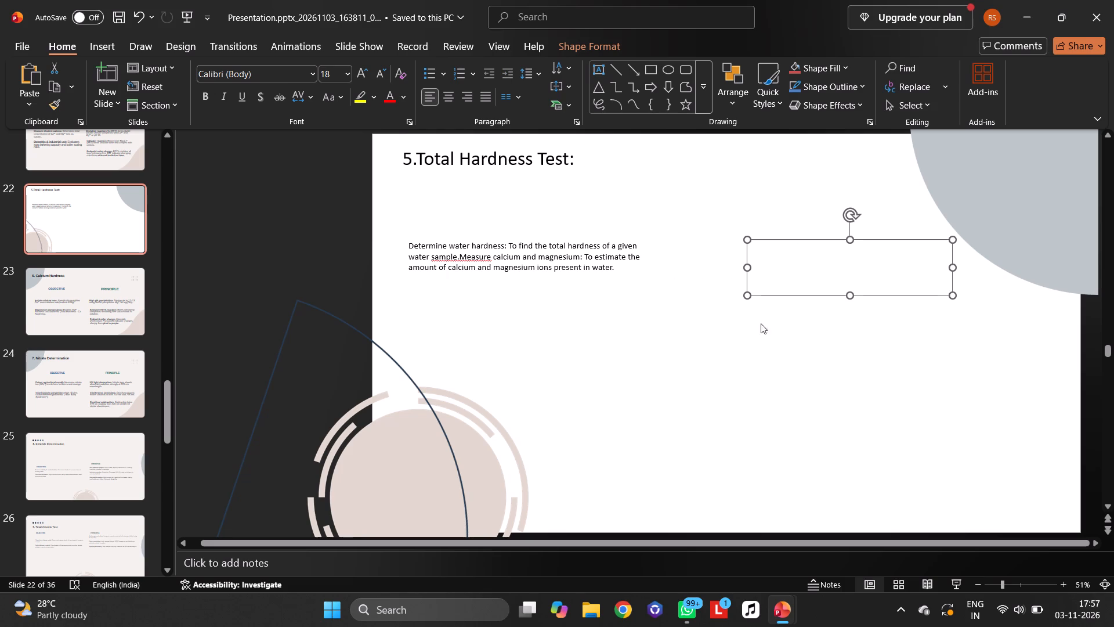
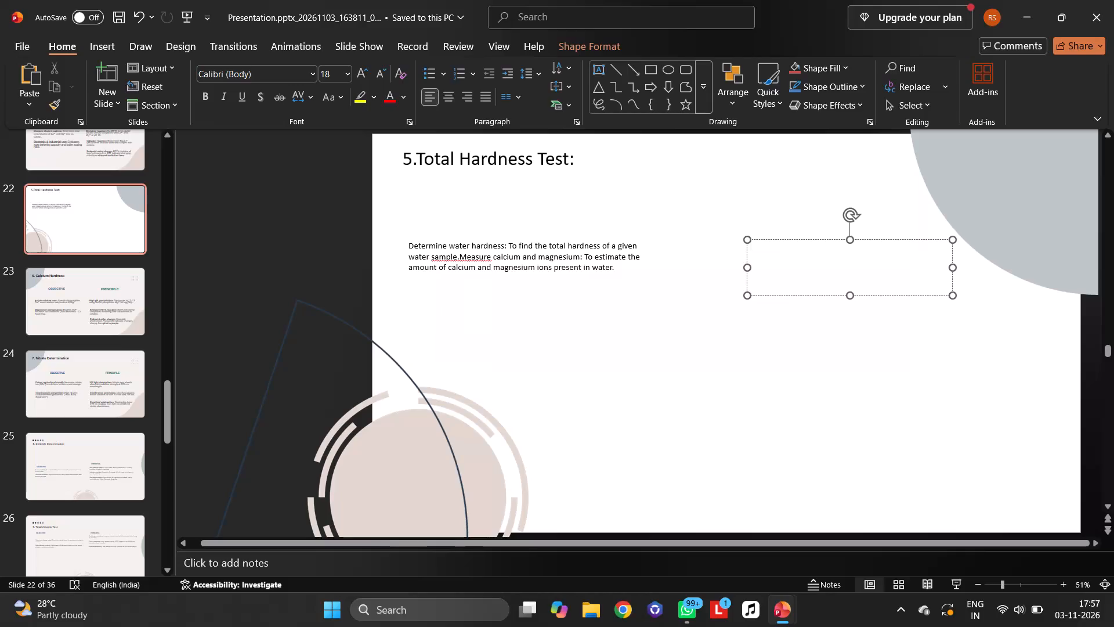
Fill the empty second text box with the copied EDTA complex formation and indicator colour change text.
key("ctrl+v")
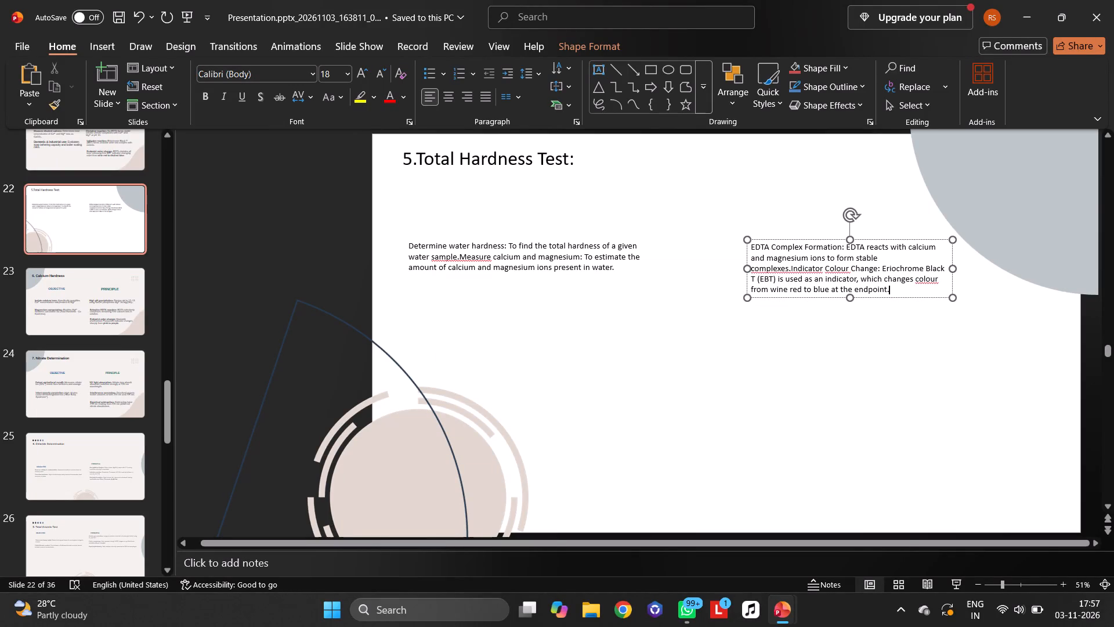
left_click(695, 409)
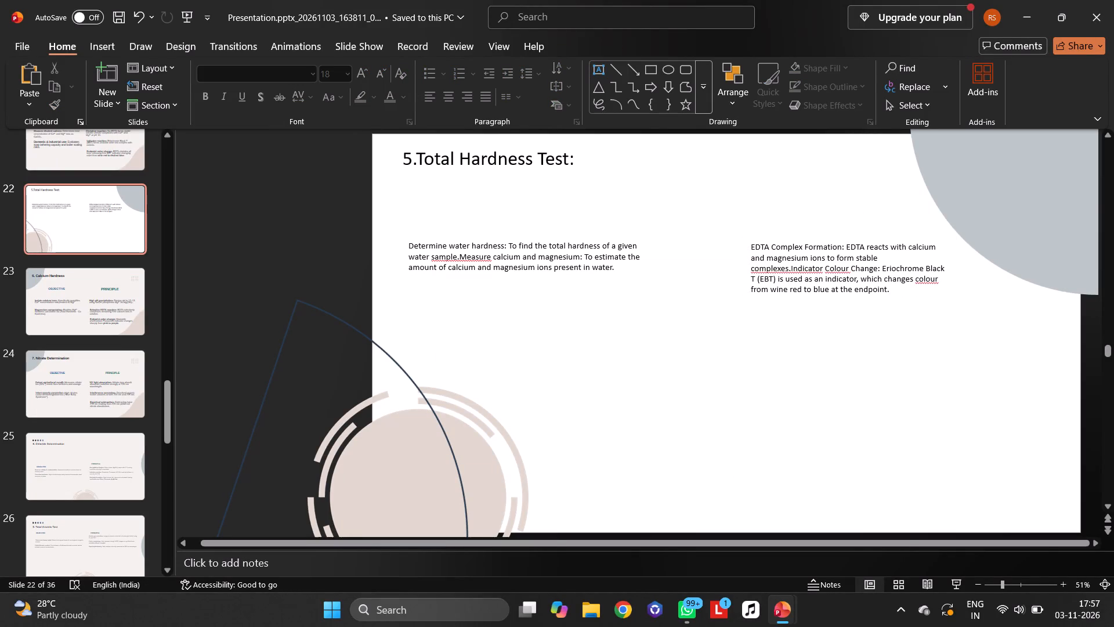
Move the water hardness objectives text box further down the slide, leaving more space beneath the heading.
left_click_drag(408, 244, 419, 310)
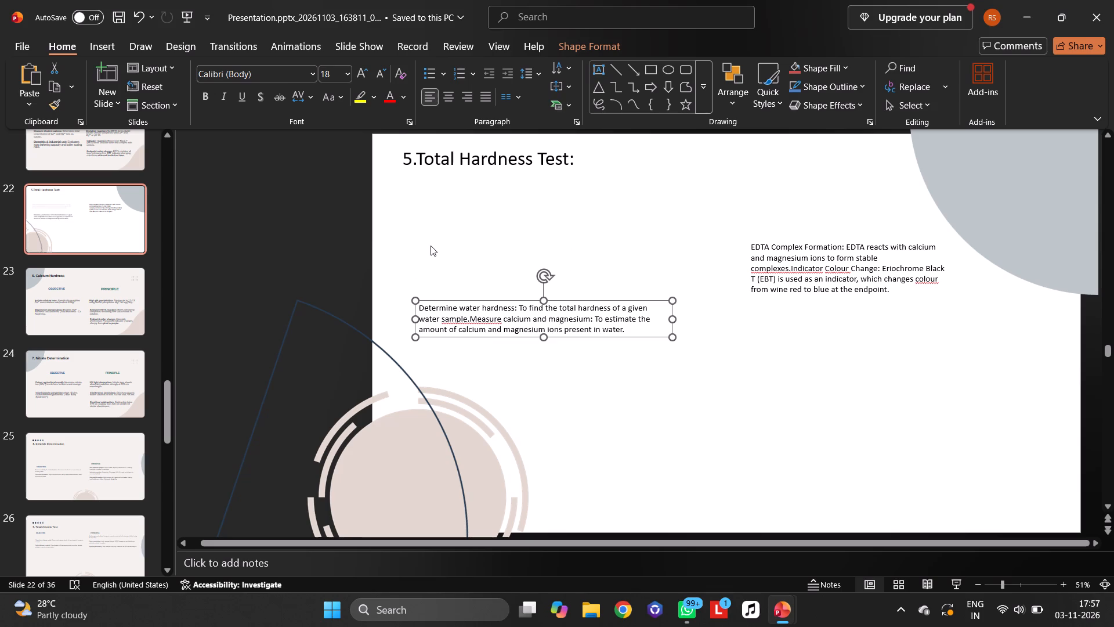
left_click(431, 237)
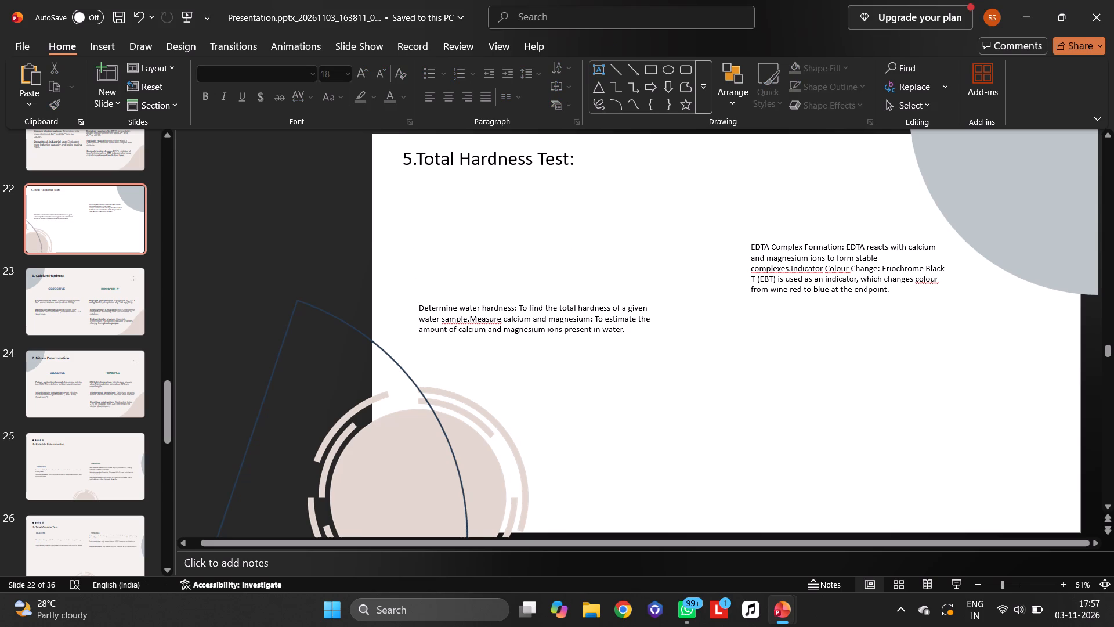
Set all of the water hardness objectives text to the Calibri (MS) font at size 28.
left_click_drag(419, 307, 439, 319)
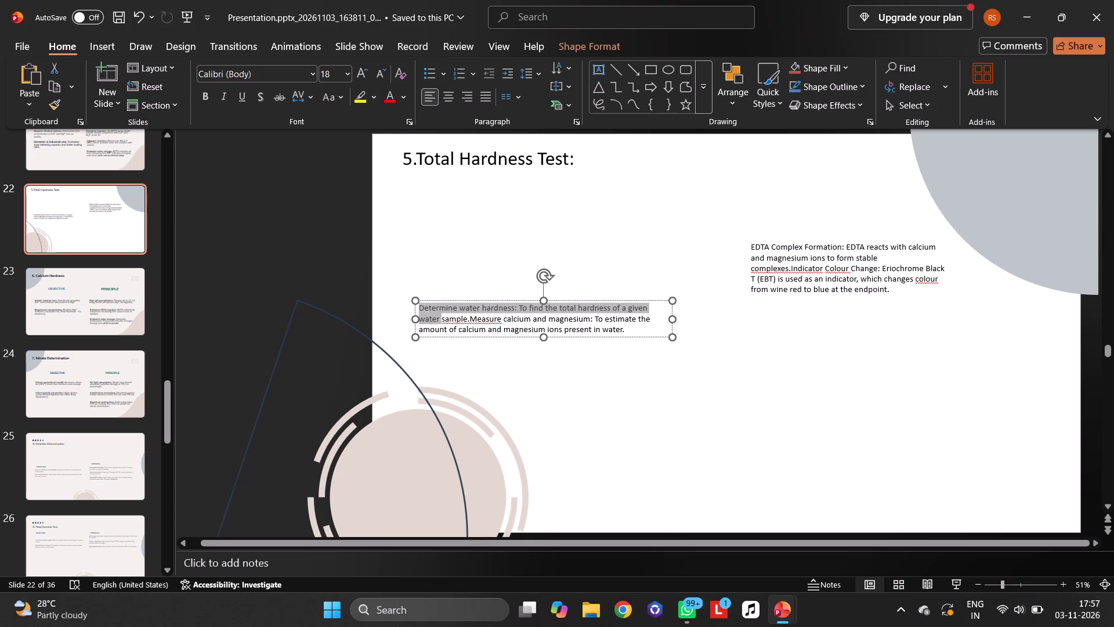
left_click_drag(439, 319, 621, 353)
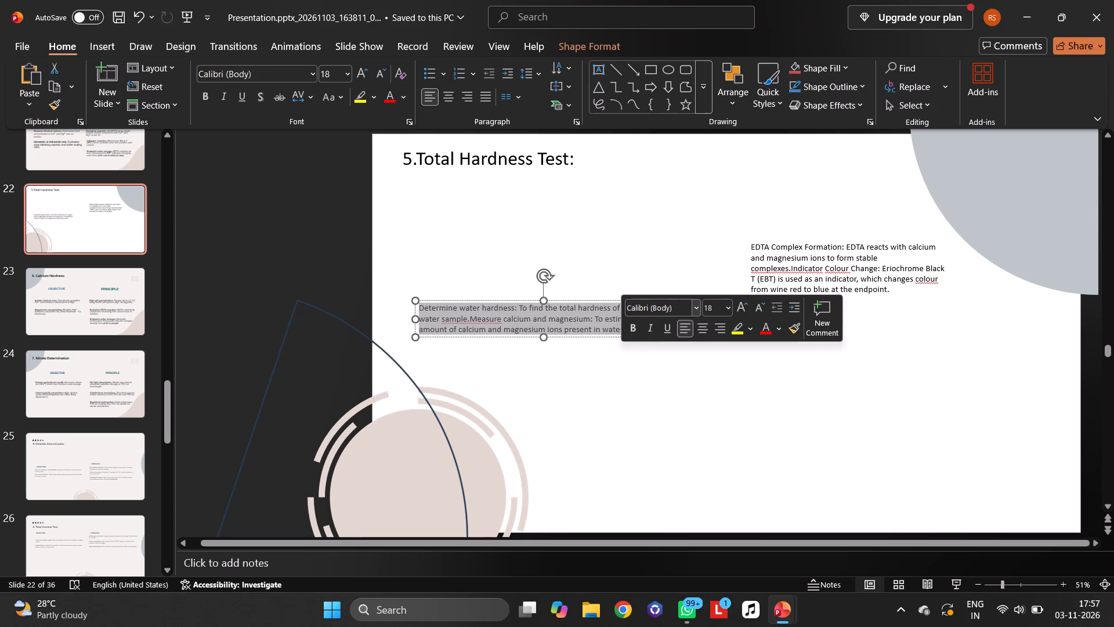
left_click(694, 307)
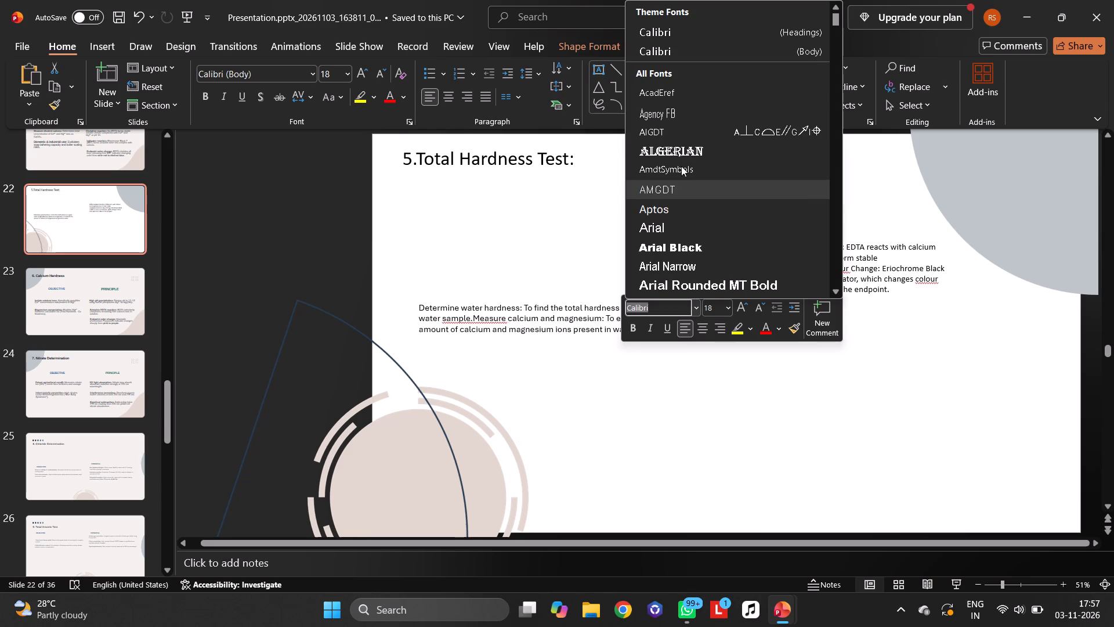
scroll(764, 219, "down", 1)
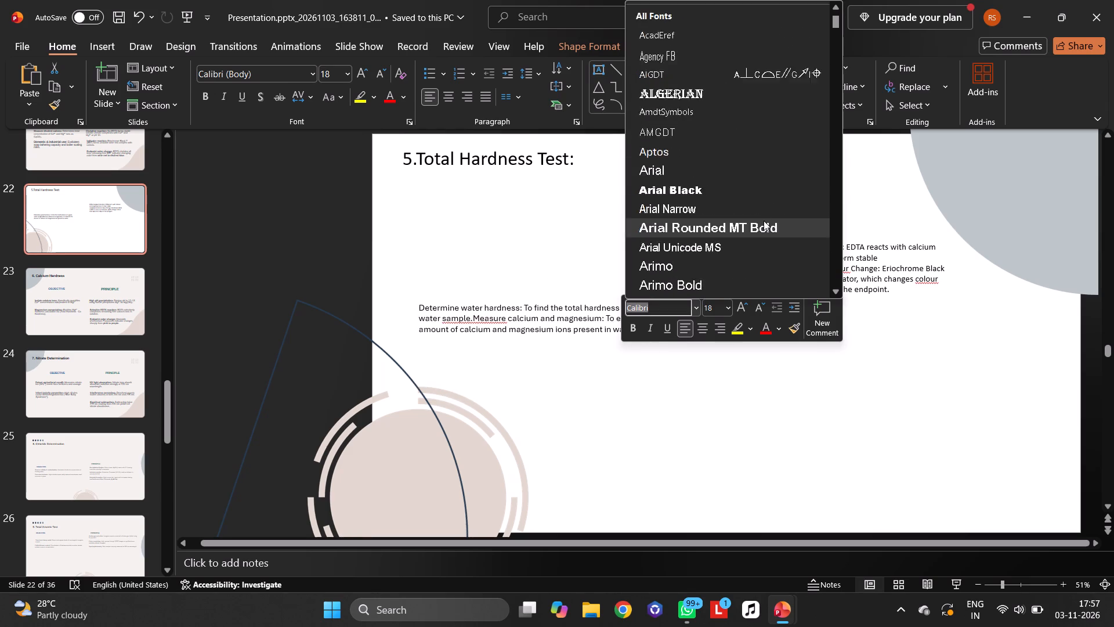
scroll(764, 221, "down", 2)
left_click_drag(834, 24, 851, 214)
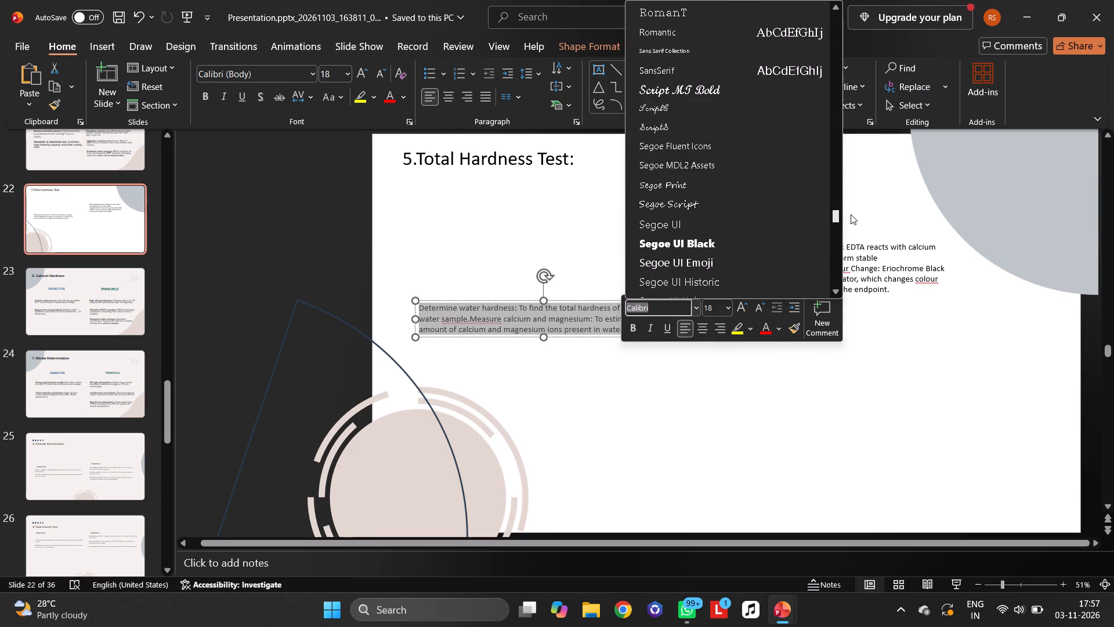
left_click_drag(851, 214, 853, 111)
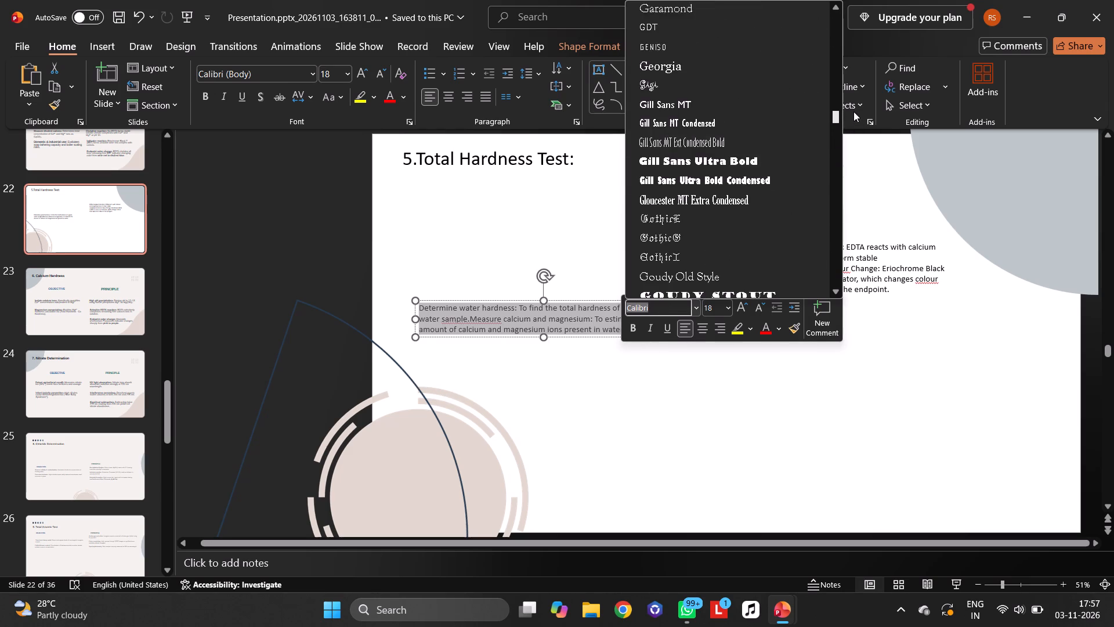
left_click_drag(853, 111, 855, 83)
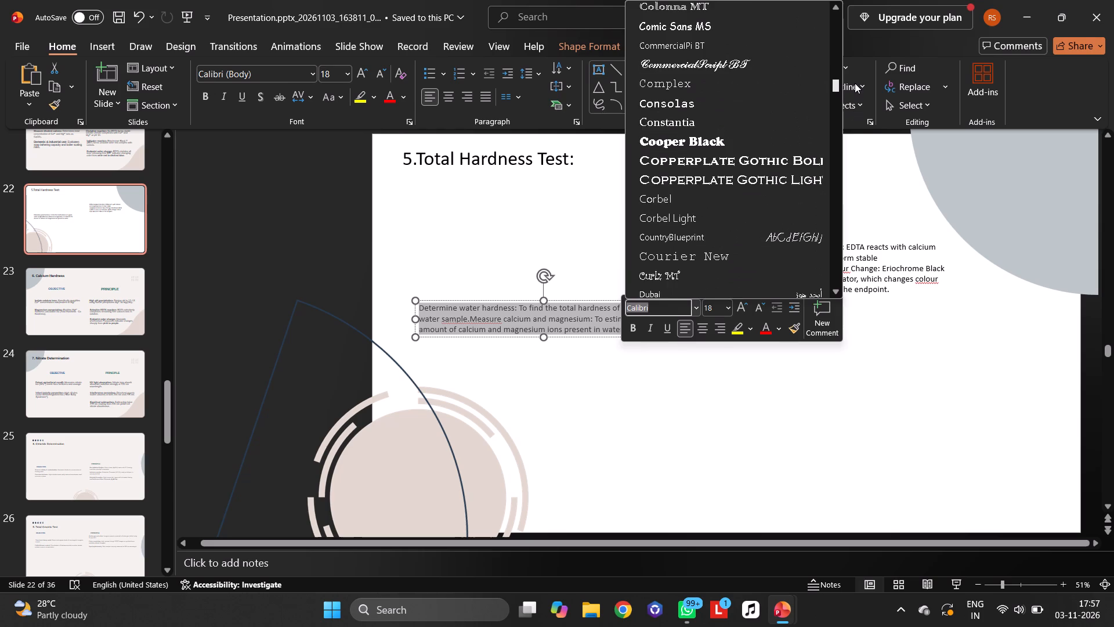
left_click_drag(855, 83, 863, 62)
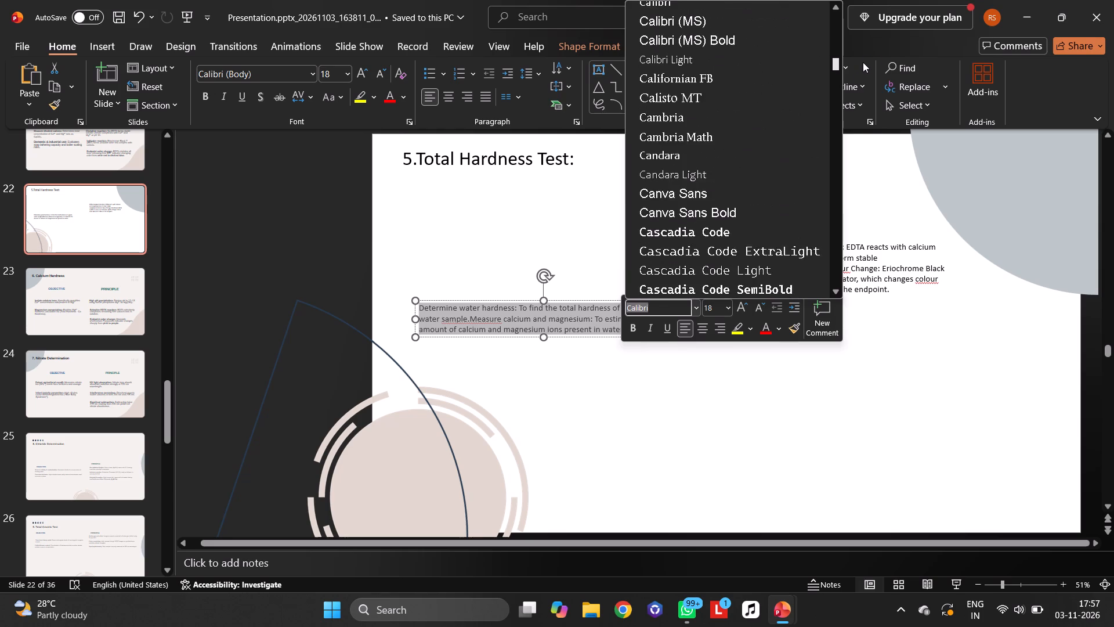
left_click_drag(863, 62, 865, 56)
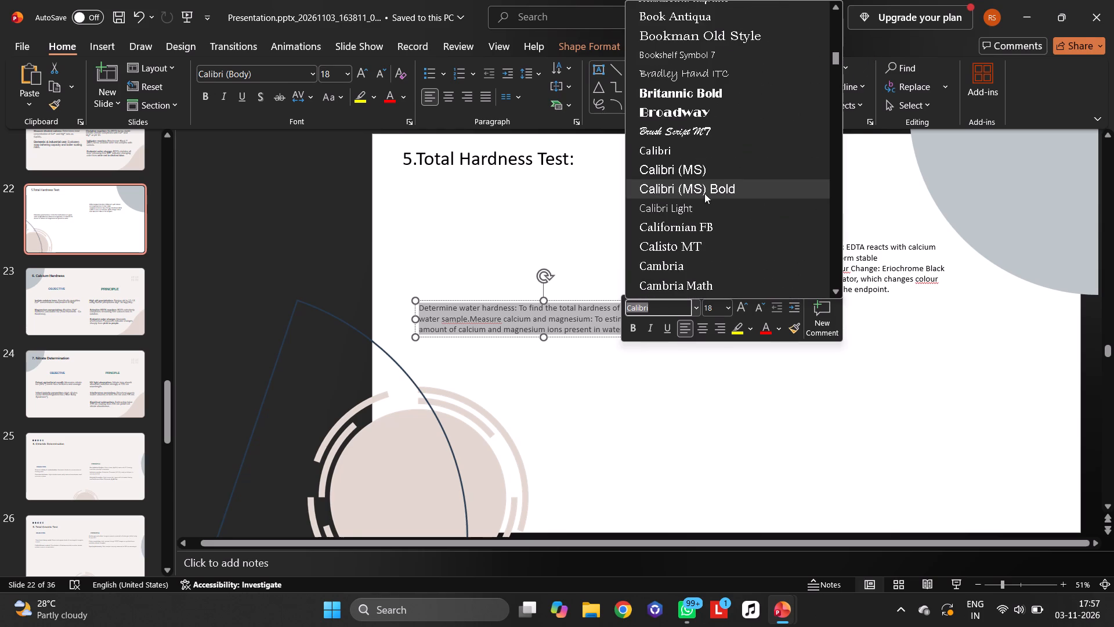
left_click(675, 166)
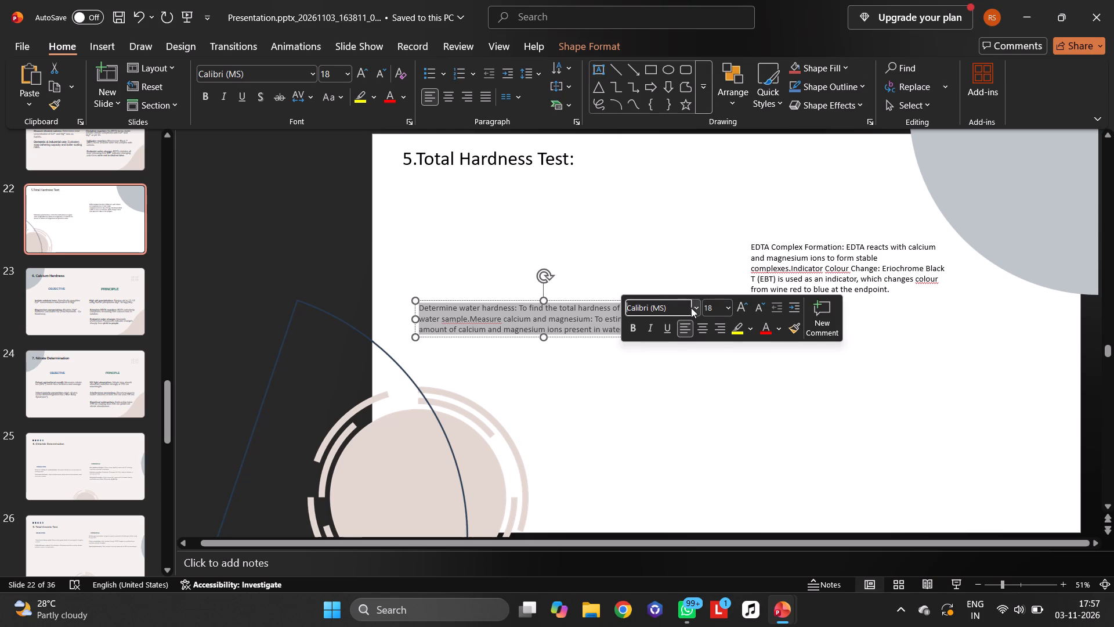
left_click(726, 308)
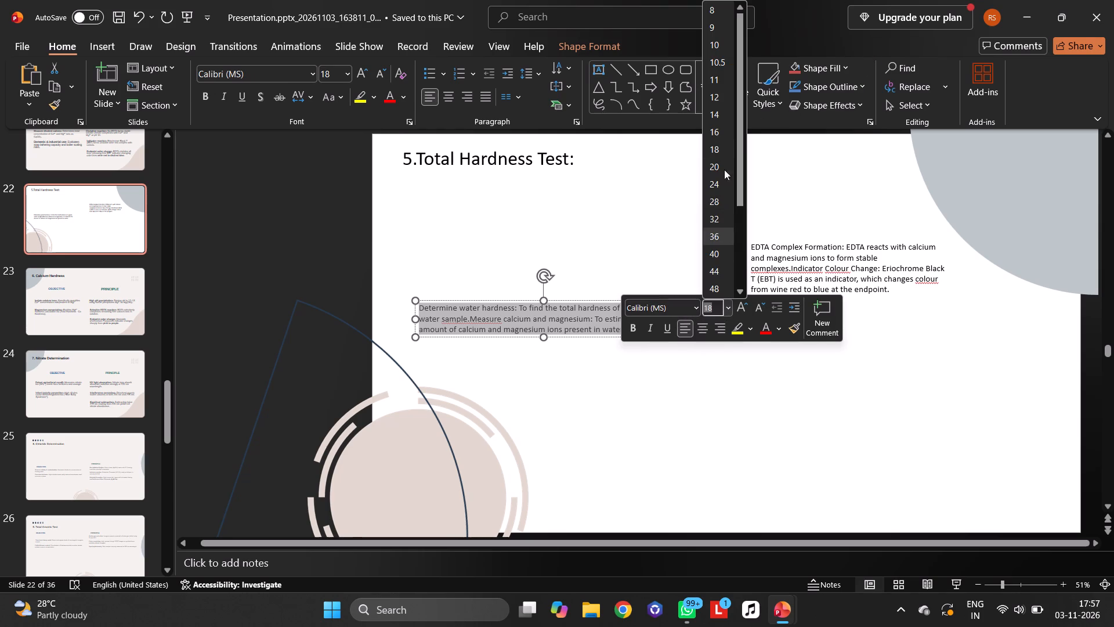
left_click(722, 201)
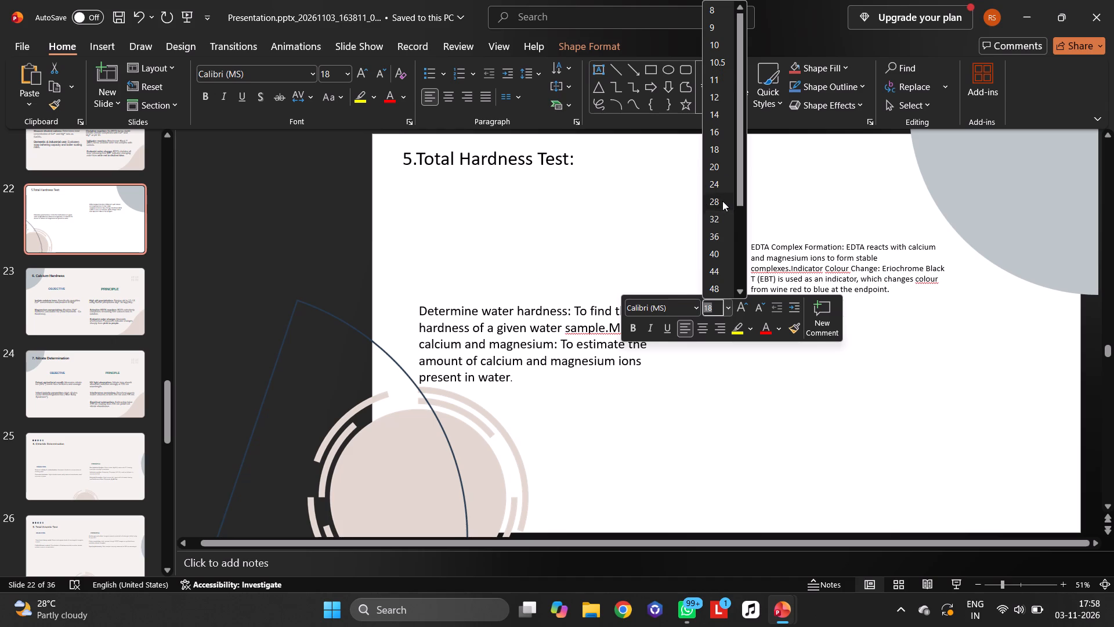
left_click(652, 268)
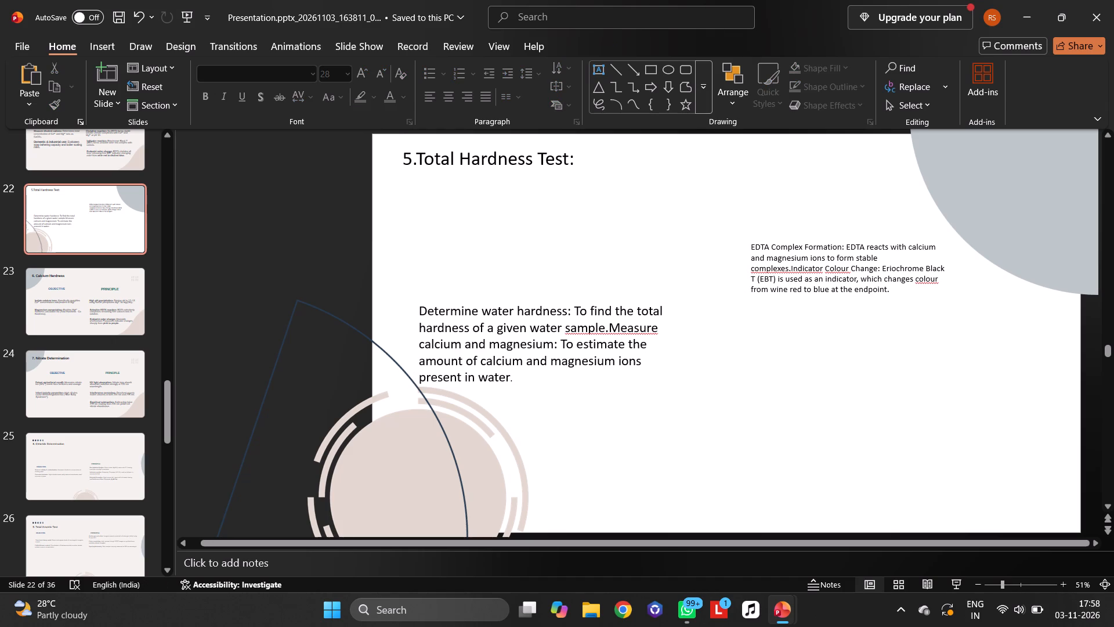
Set all of the EDTA Complex Formation text to the Calibri (MS) font at size 28.
left_click_drag(751, 246, 805, 280)
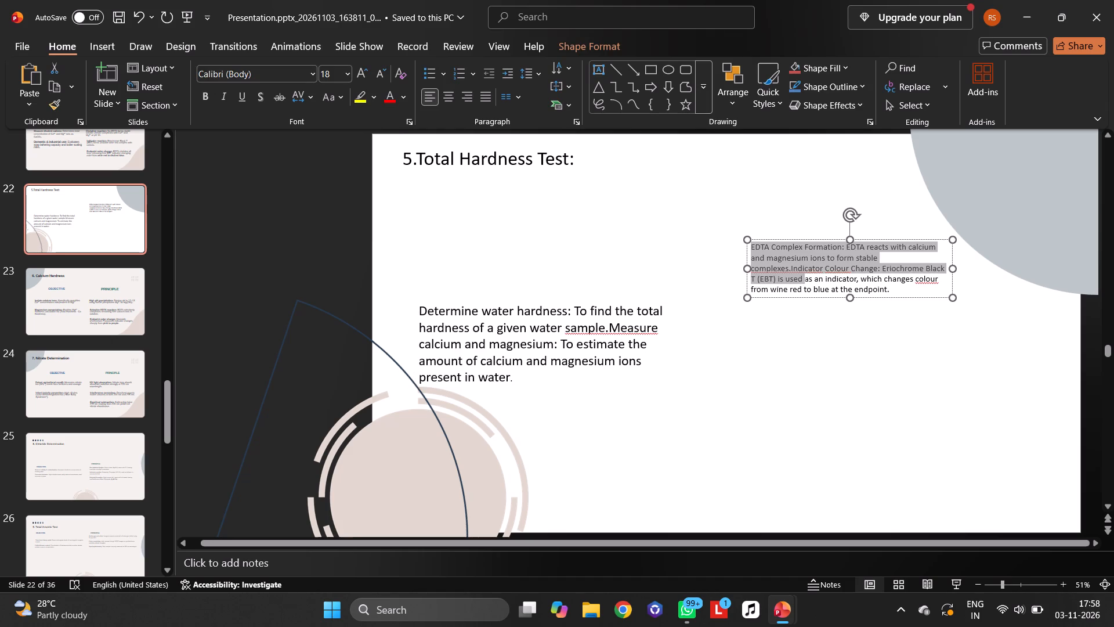
left_click_drag(805, 280, 895, 310)
left_click(962, 261)
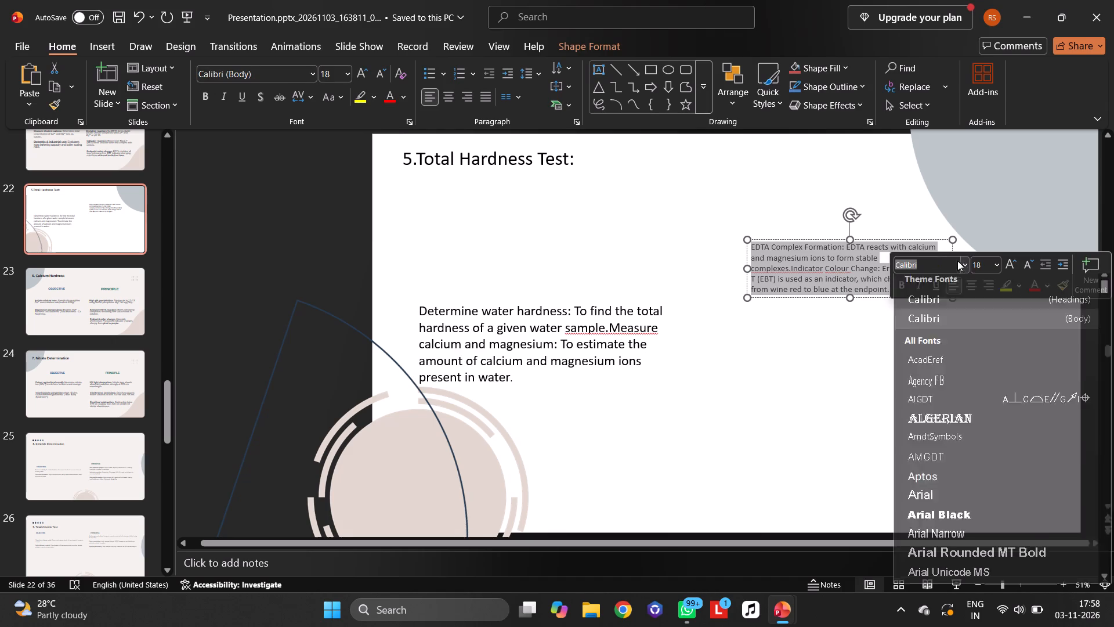
left_click_drag(1104, 292, 1104, 291)
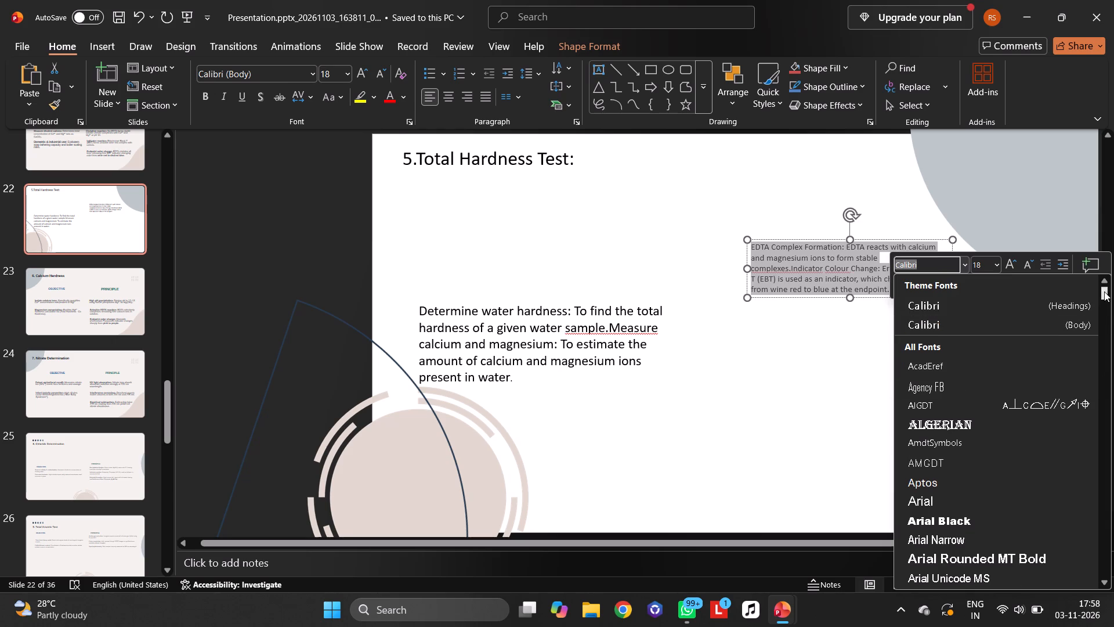
left_click_drag(1104, 291, 1113, 326)
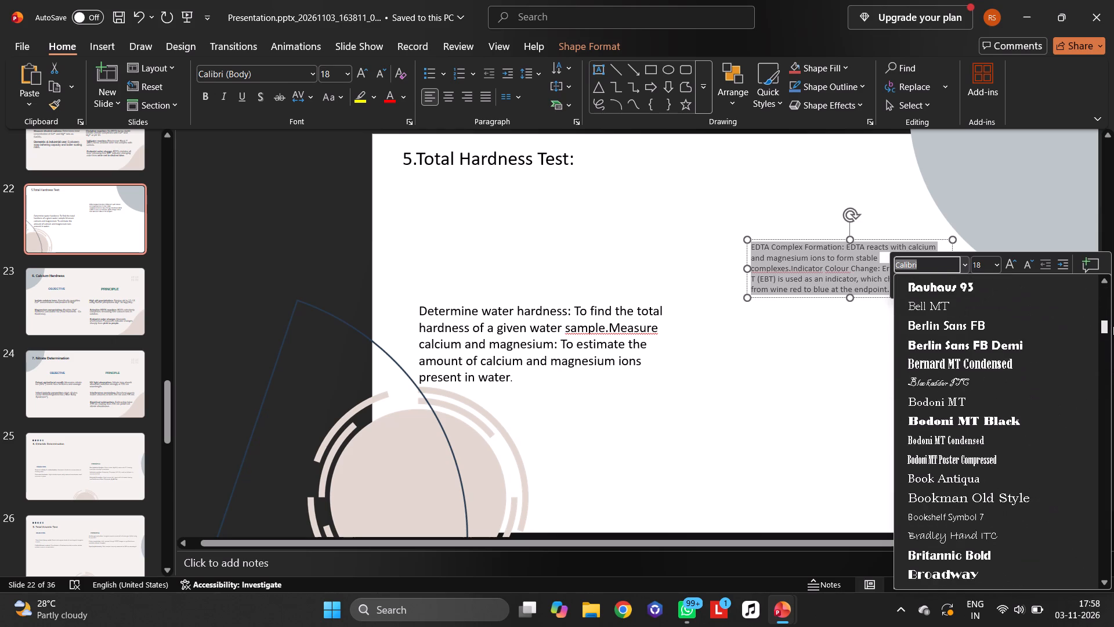
left_click_drag(1113, 326, 1113, 353)
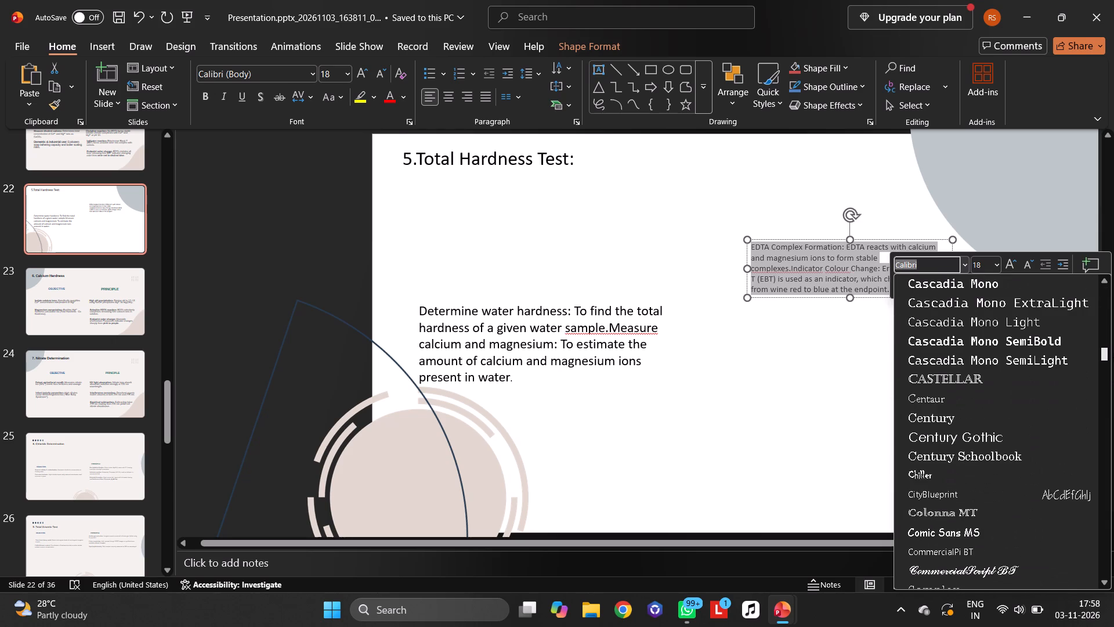
left_click_drag(1113, 353, 1107, 333)
left_click(946, 449)
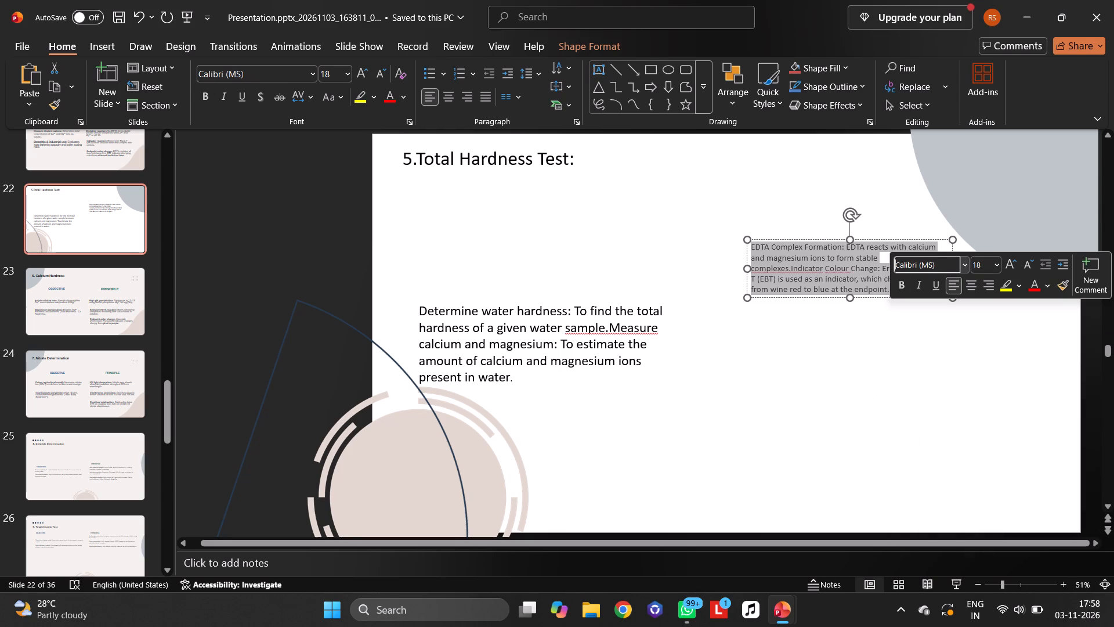
left_click(995, 265)
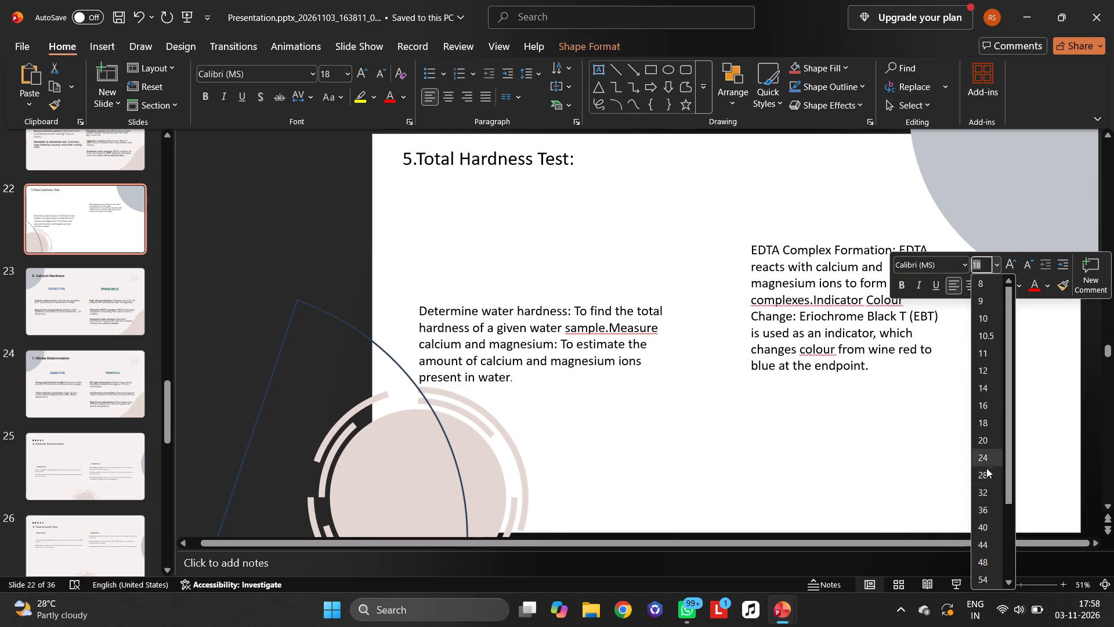
left_click(986, 471)
Start a new line before "Measure calcium and magnesium" in the objectives text box.
left_click(648, 328)
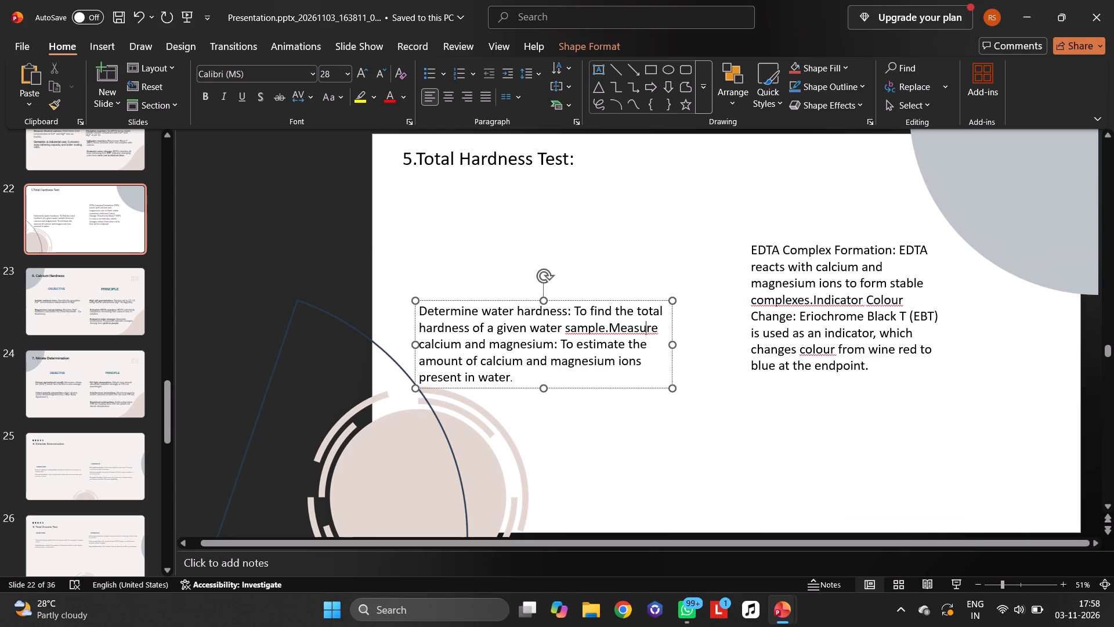
left_click(607, 327)
key("Return")
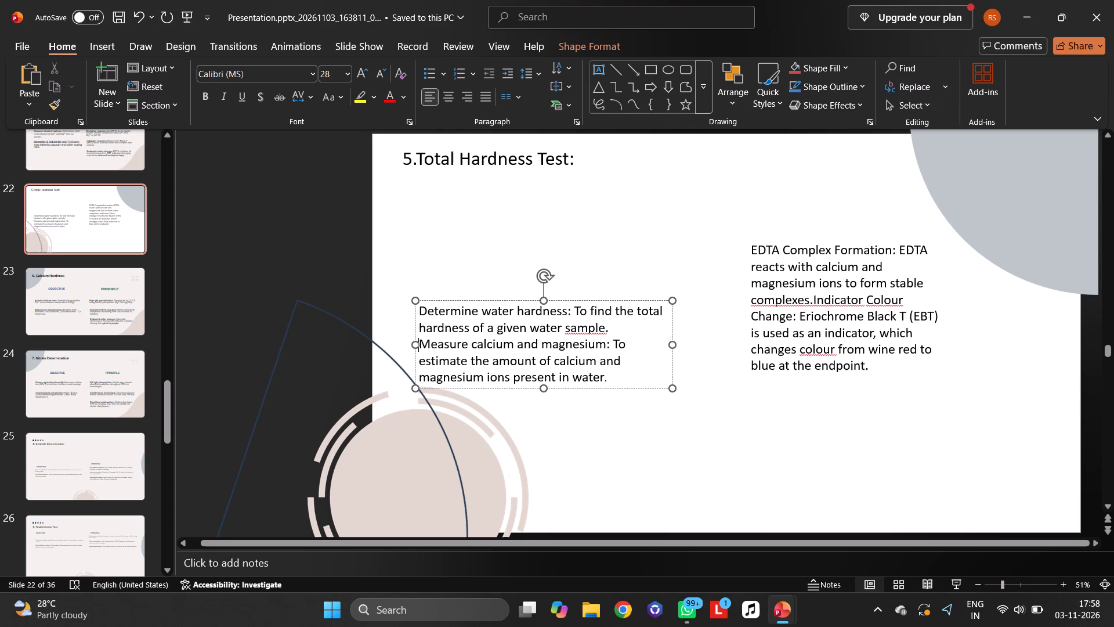
Examine how the objective and principle texts are formatted on the Calcium Hardness, Nitrate and Chloride Determination slides, and return to slide 22.
left_click(130, 303)
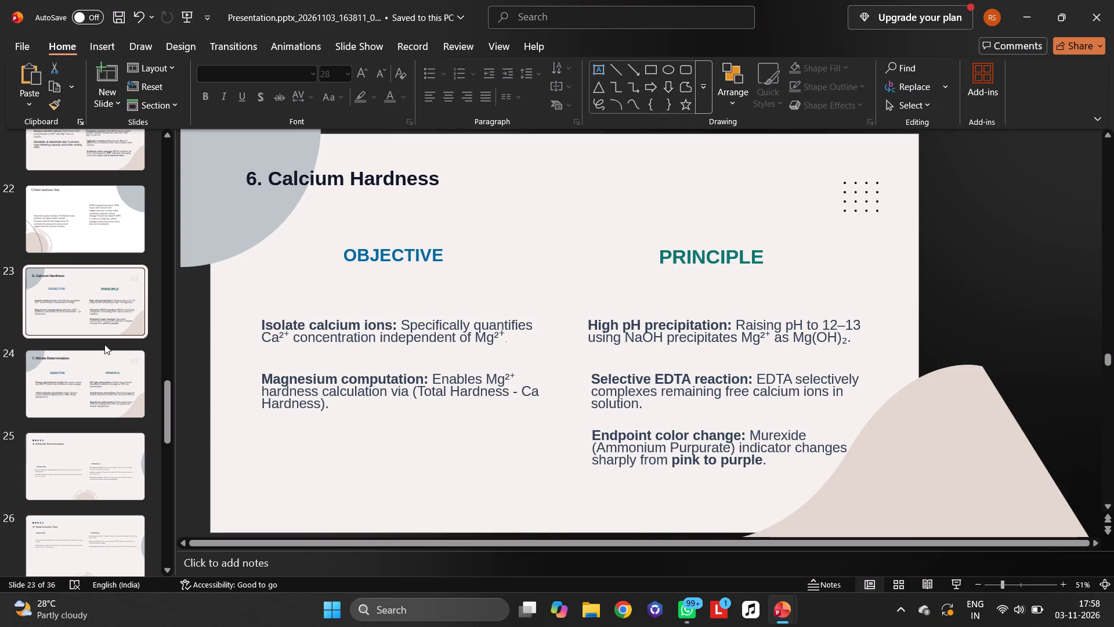
left_click(94, 384)
left_click(93, 447)
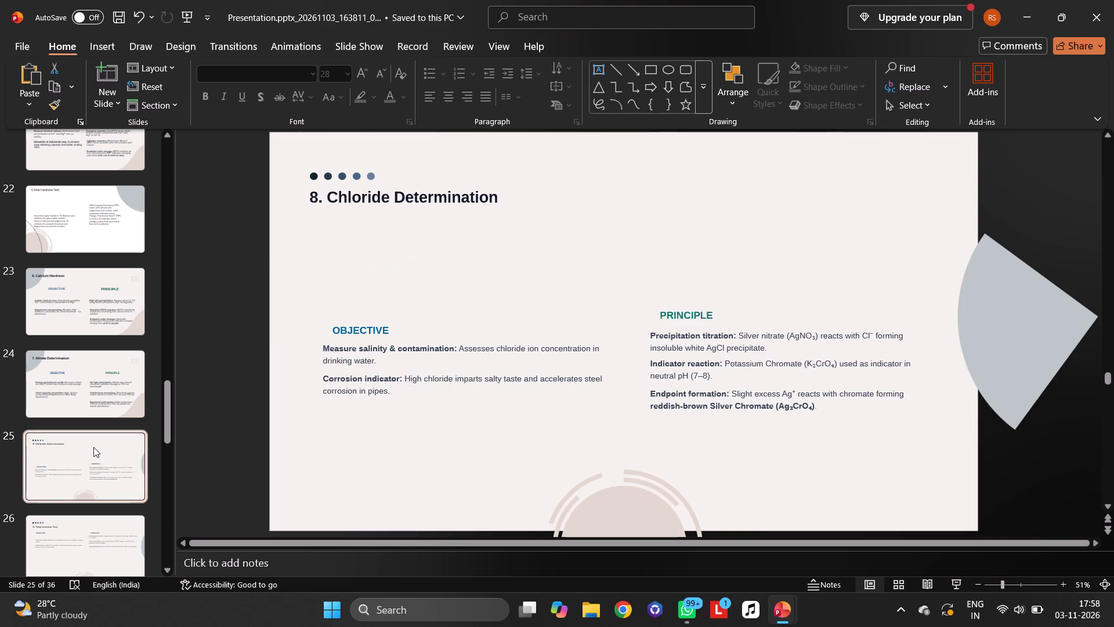
left_click(68, 373)
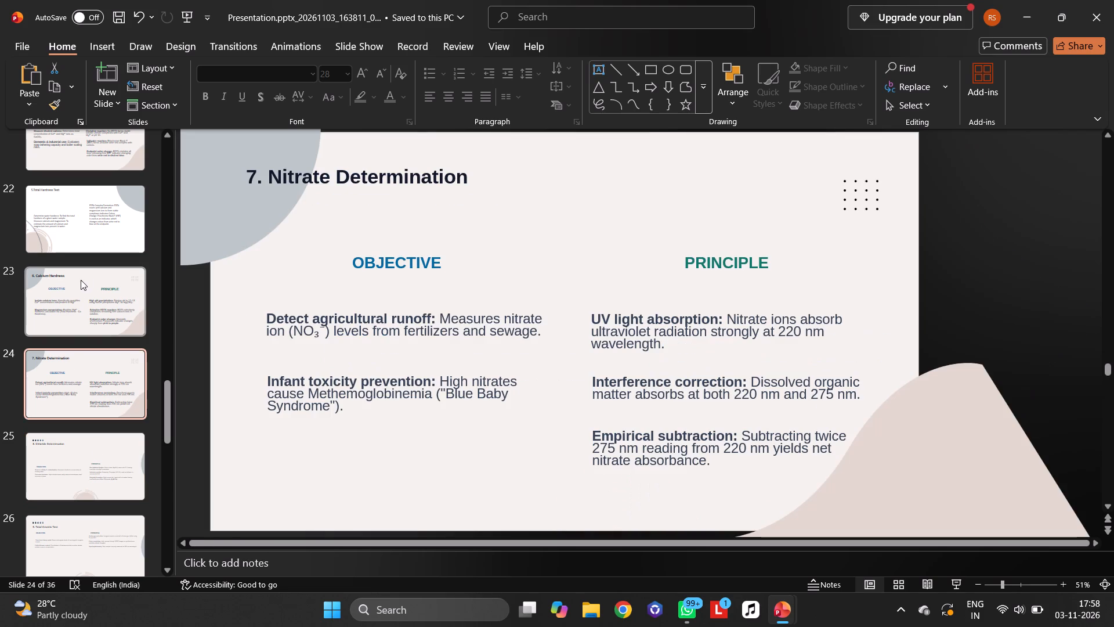
left_click(76, 290)
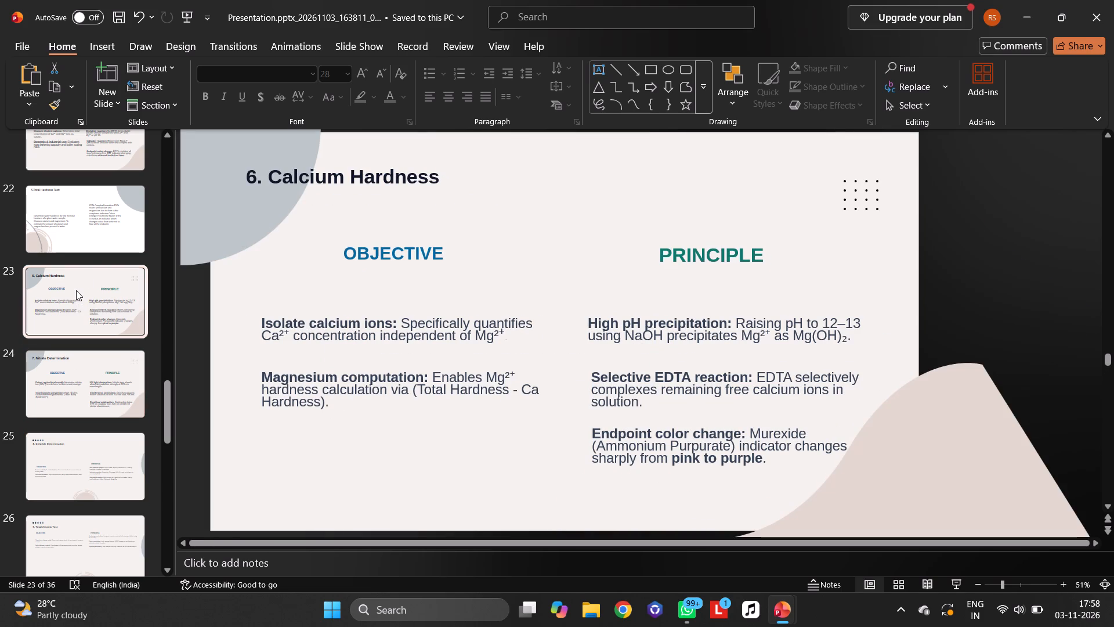
left_click(89, 234)
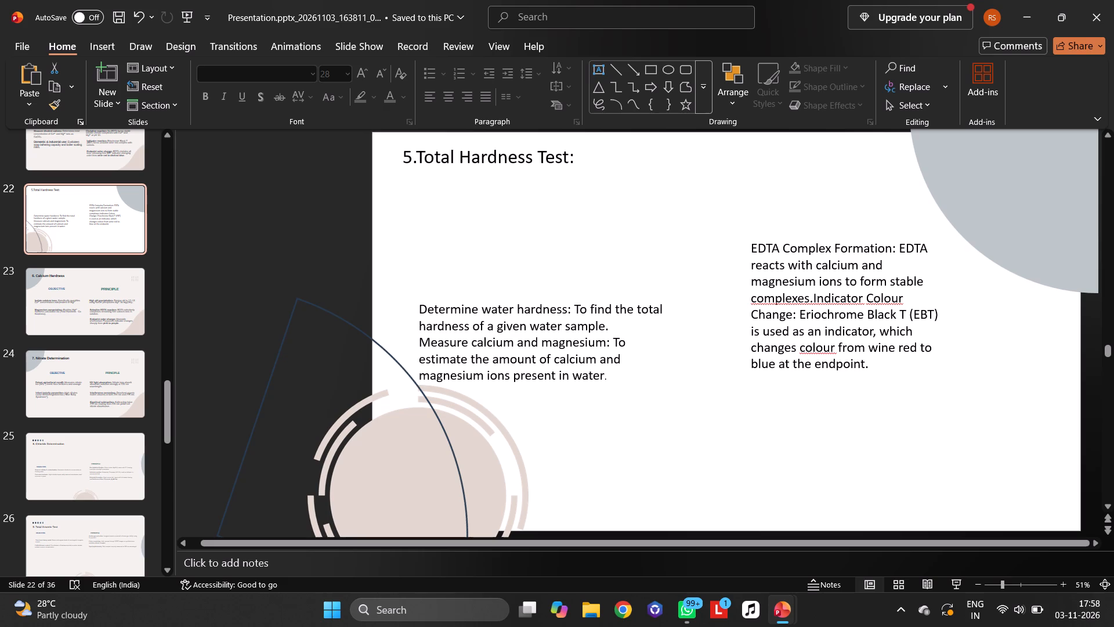
Make the lead-in "Determine water hardness:" bold in the objectives text box.
left_click_drag(571, 308, 435, 306)
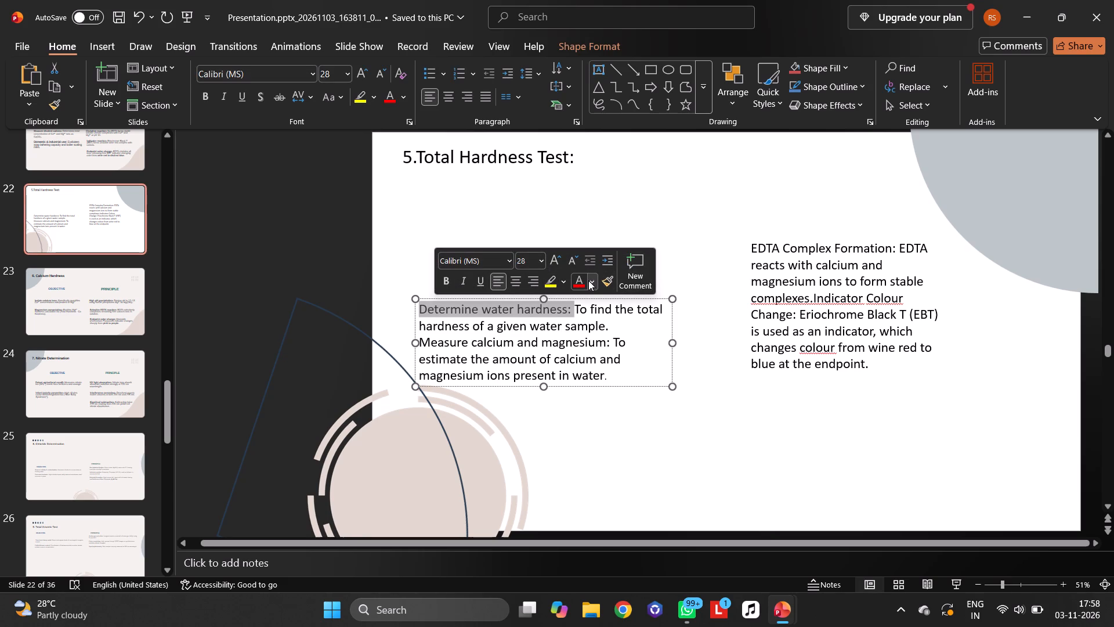
left_click(588, 280)
left_click(588, 280)
left_click(200, 93)
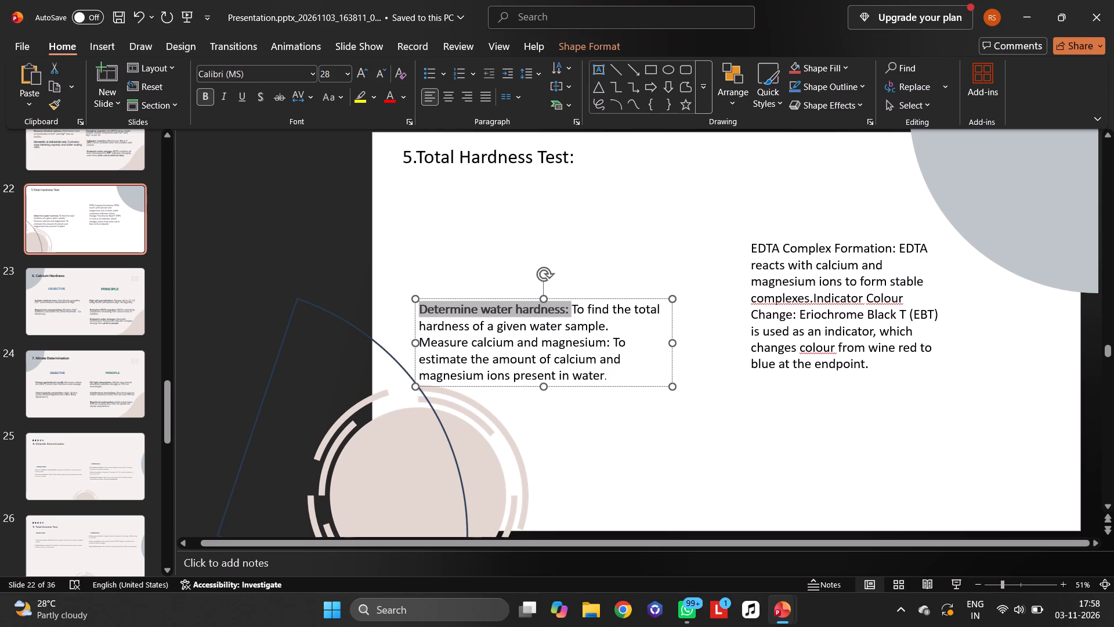
Start a new line before "Indicator Colour Change:" in the EDTA text box.
left_click(813, 297)
key("Return")
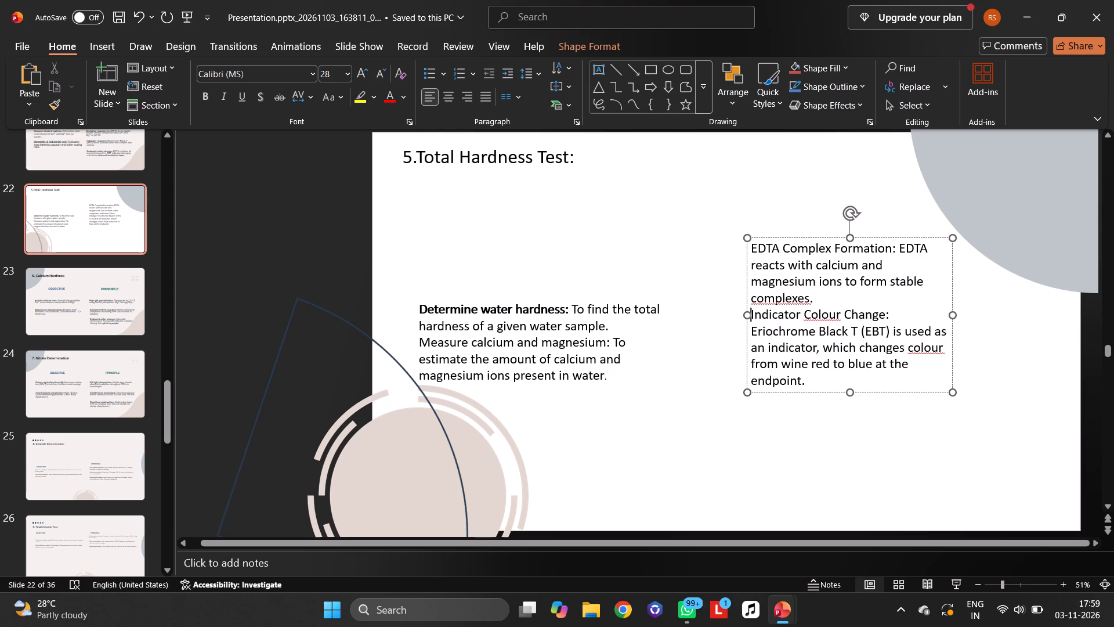
Make the lead-in "Measure calcium and magnesium:" bold in the objectives text box.
scroll(817, 301, "down", 1)
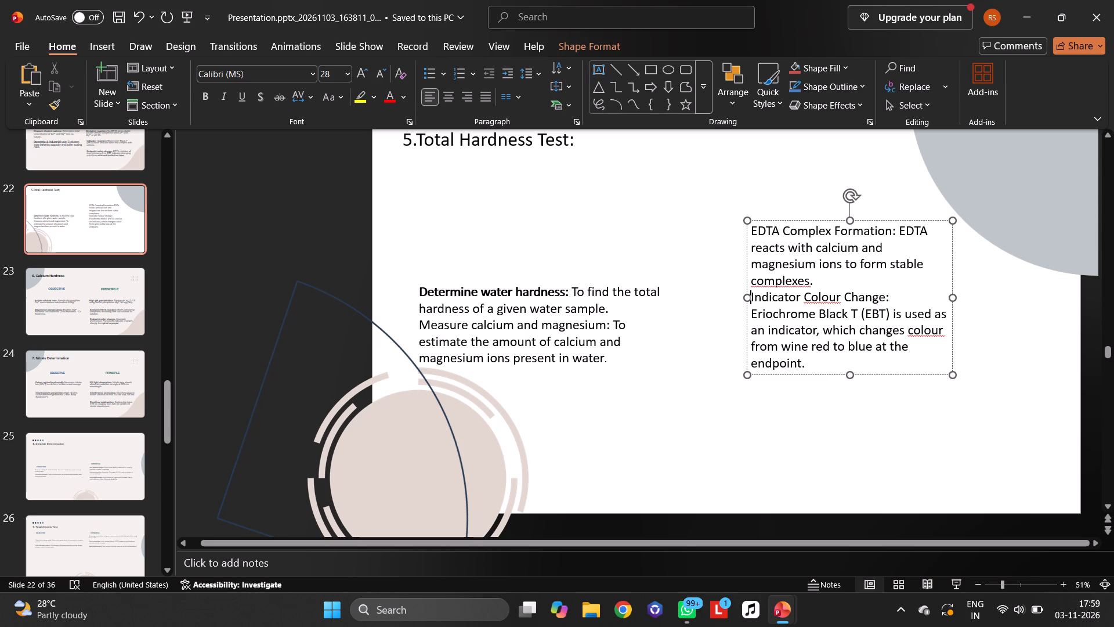
left_click_drag(608, 324, 605, 325)
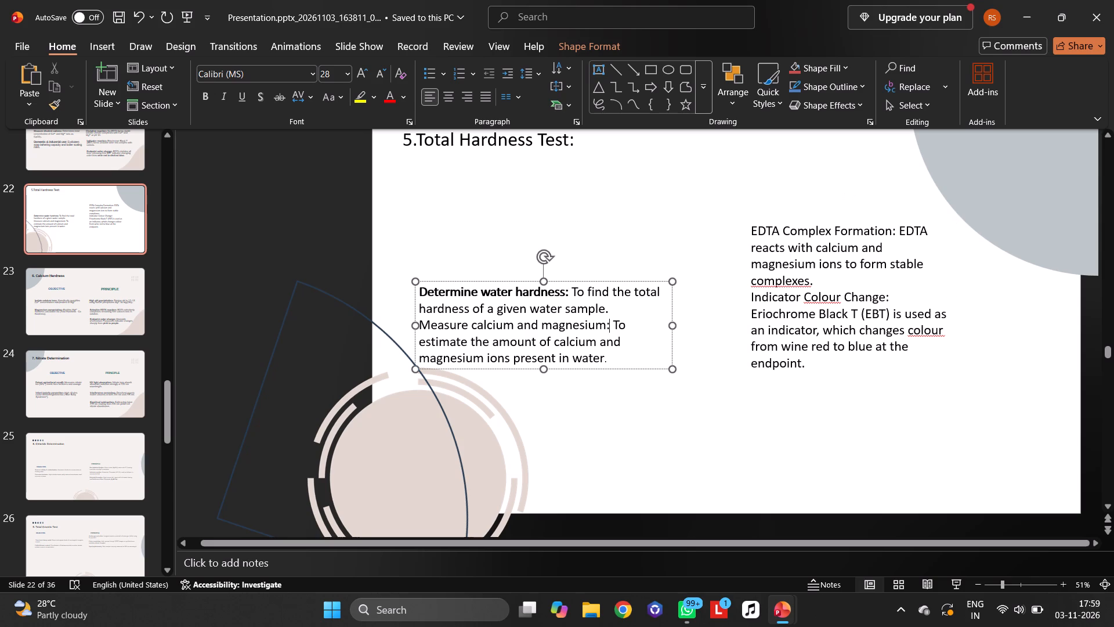
left_click_drag(605, 325, 427, 332)
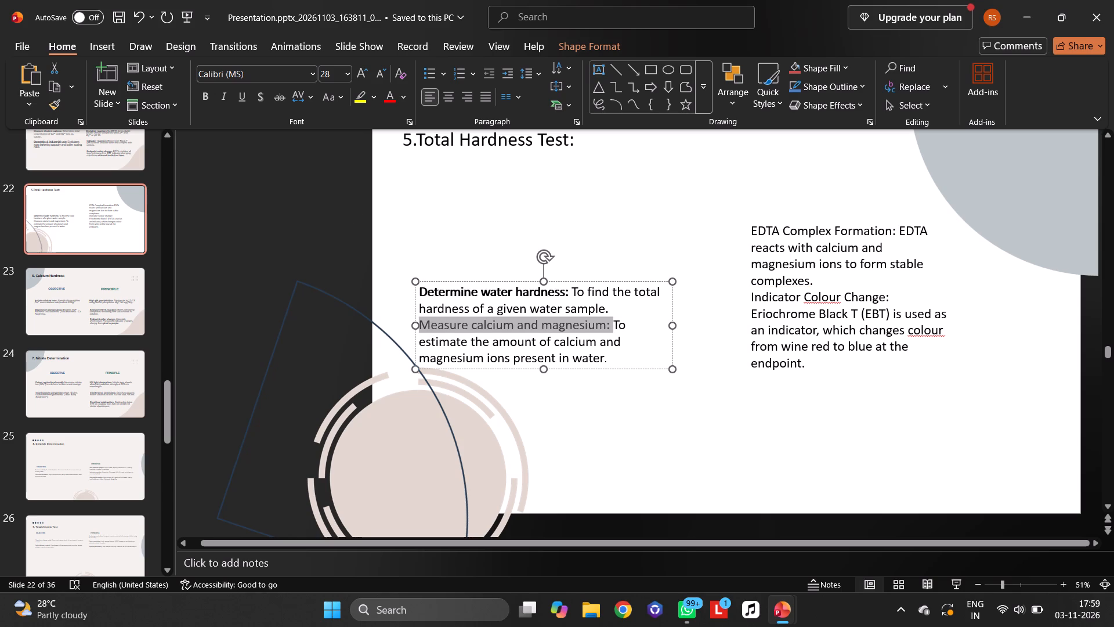
left_click(202, 99)
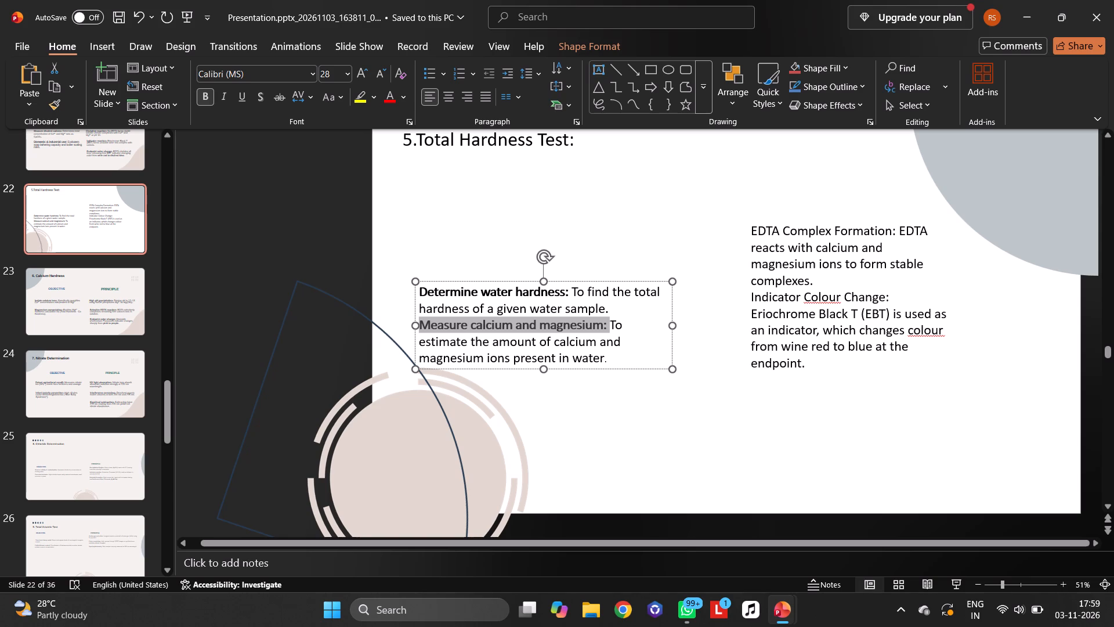
Make the lead-in "EDTA Complex Formation:" bold in the EDTA text box.
left_click_drag(896, 228, 743, 239)
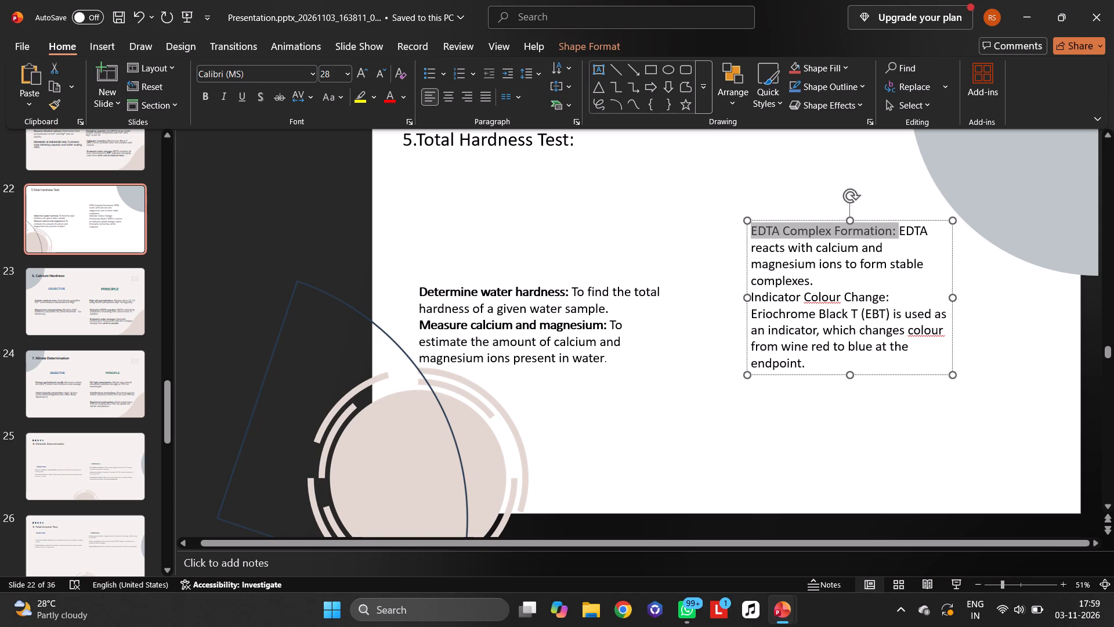
left_click_drag(743, 239, 742, 239)
right_click(772, 220)
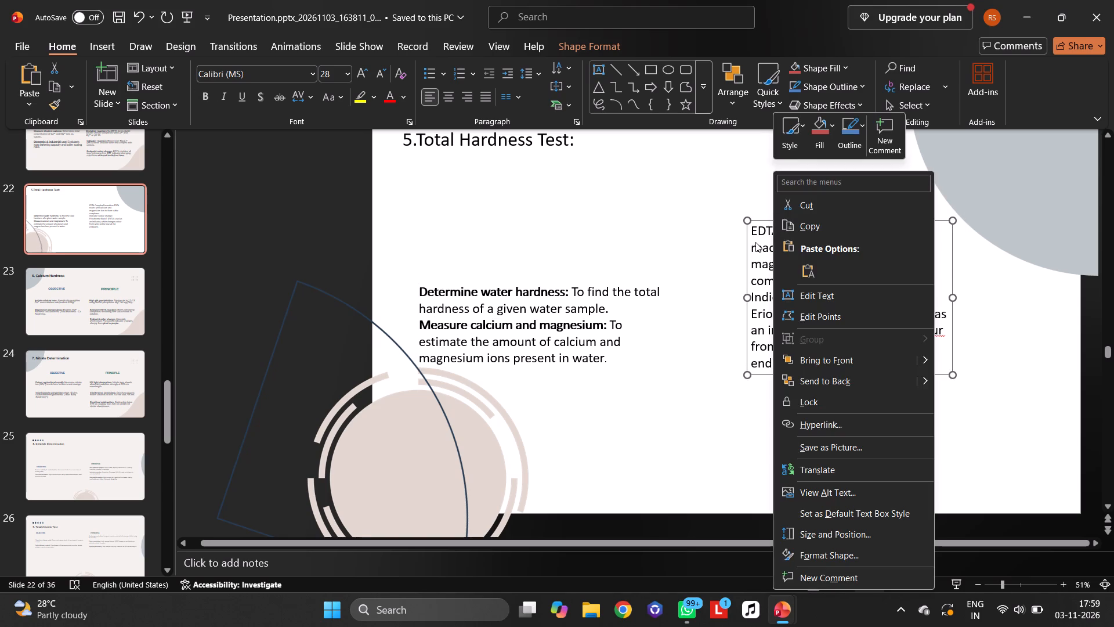
Widen the EDTA text box and move it down closer to level with the objectives text box.
left_click(755, 242)
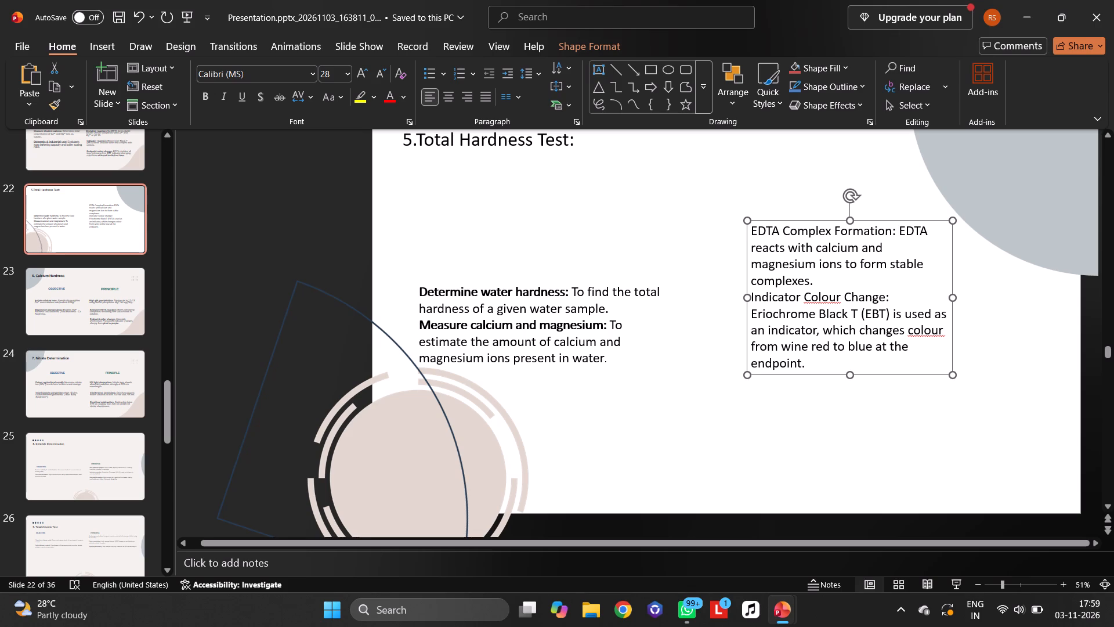
left_click_drag(954, 376, 993, 384)
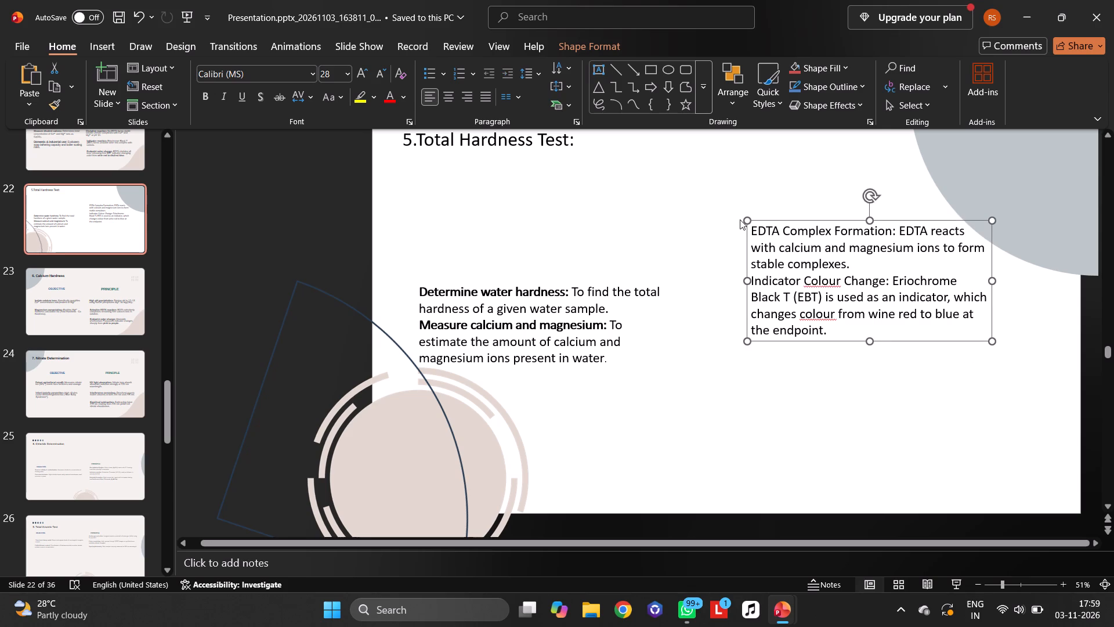
left_click_drag(740, 219, 740, 233)
left_click_drag(743, 222, 745, 260)
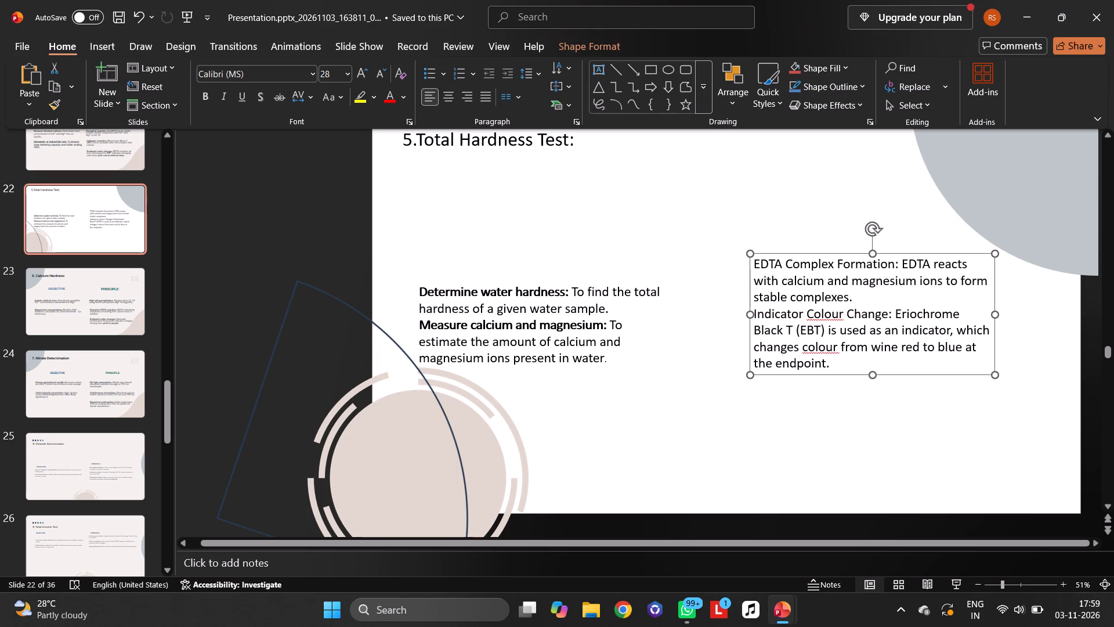
Make the lead-ins "EDTA Complex Formation:" and "Indicator Colour Change:" bold in the EDTA text box.
left_click_drag(899, 264, 751, 264)
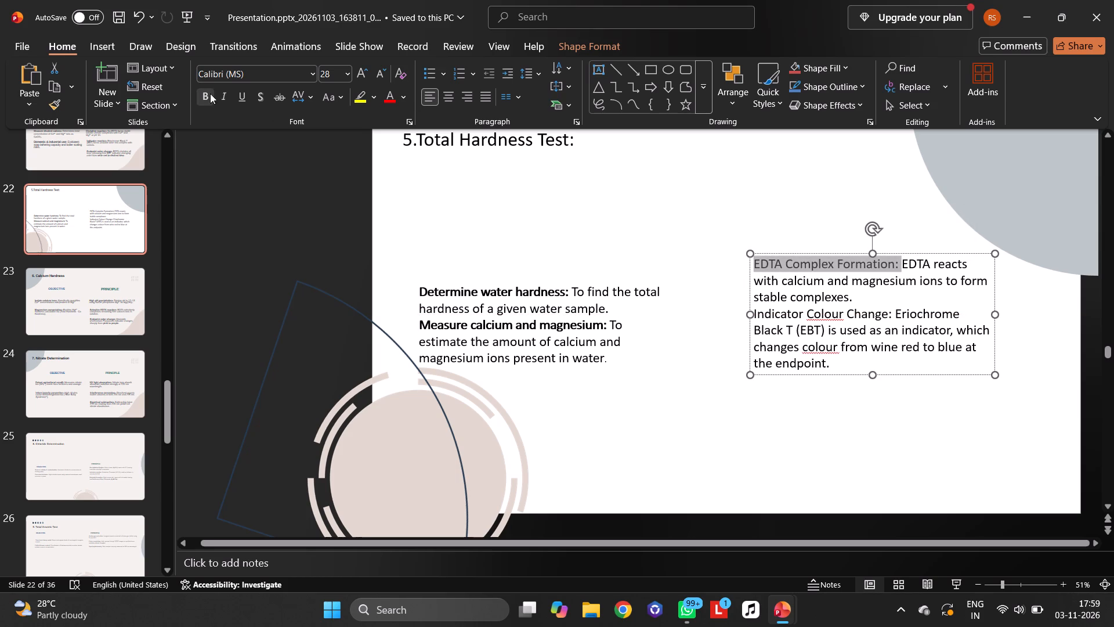
left_click(204, 95)
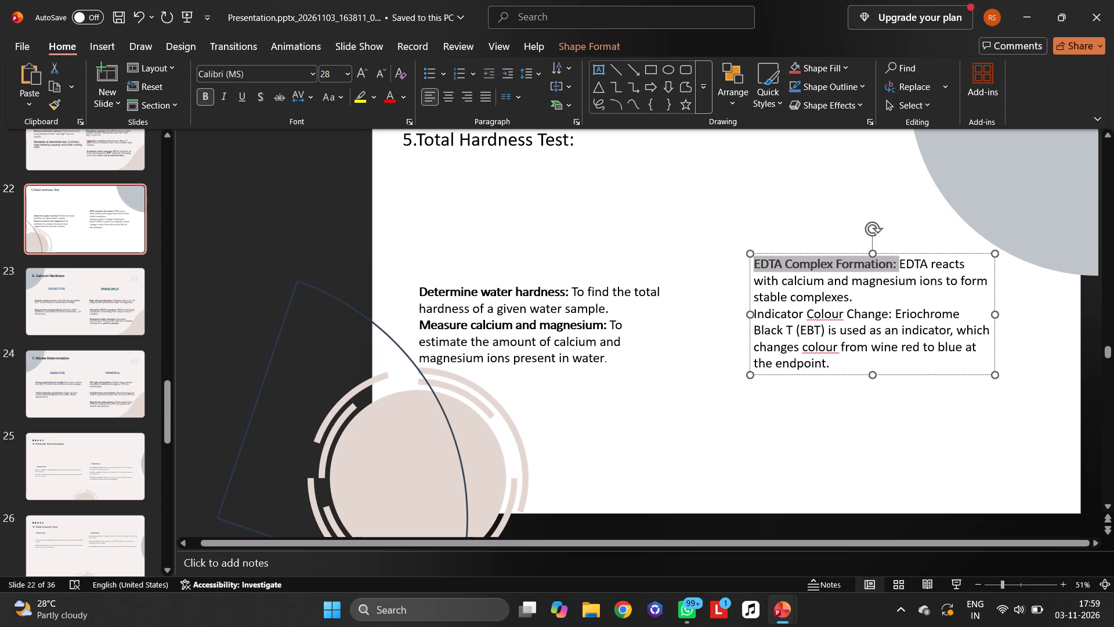
left_click_drag(890, 312, 737, 314)
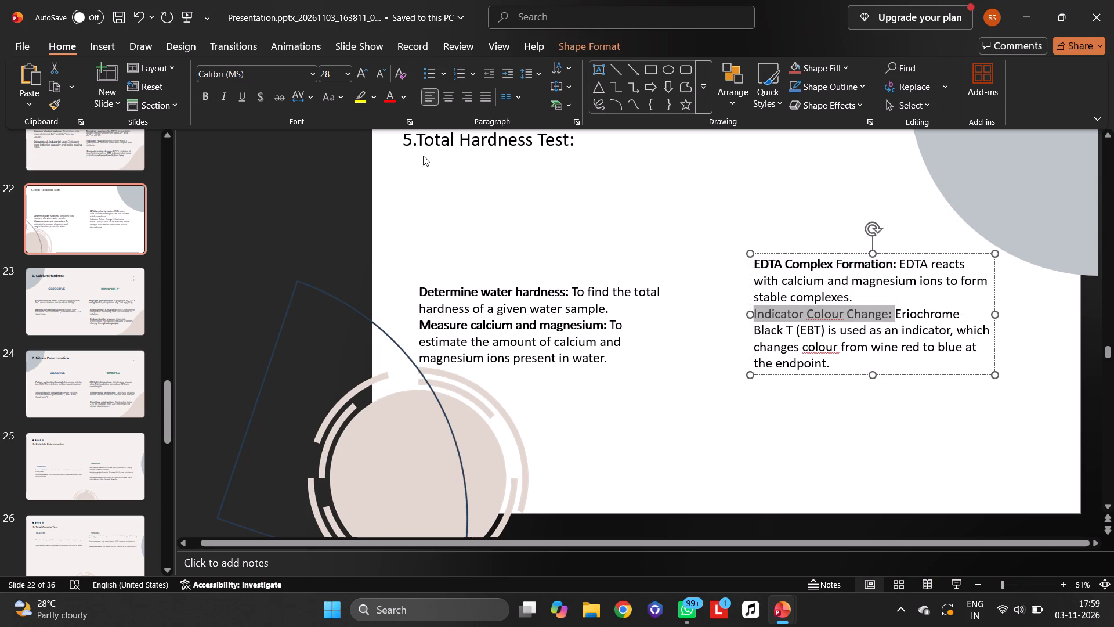
left_click(209, 96)
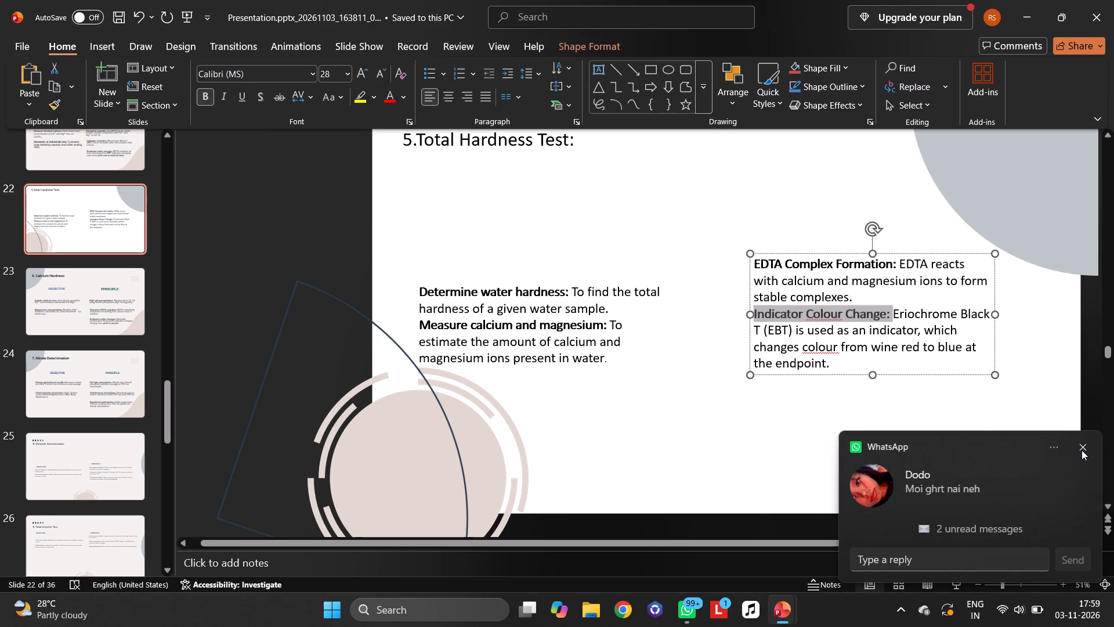
left_click(1082, 448)
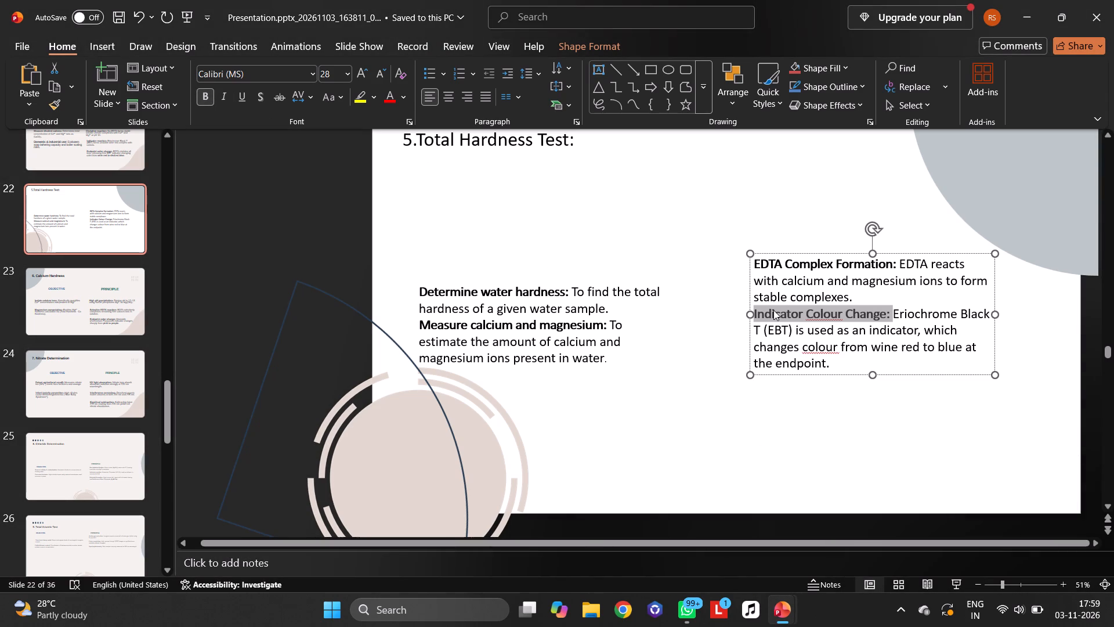
Insert one blank line before "Measure calcium and magnesium:" in the objectives text box.
left_click(610, 313)
key("Return")
key("Return")
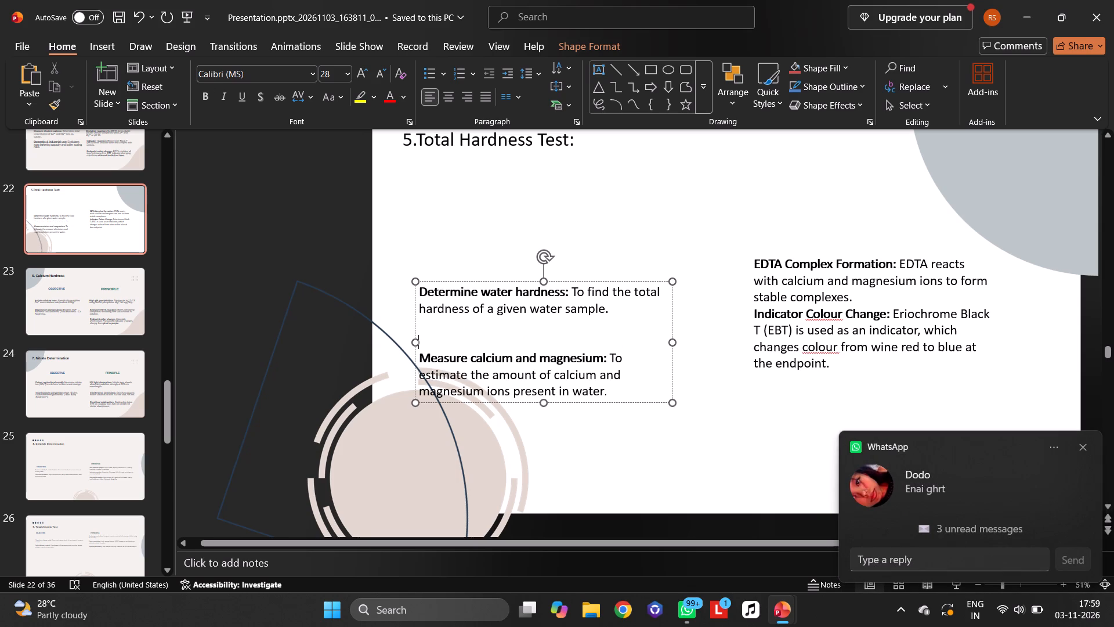
key("BackSpace")
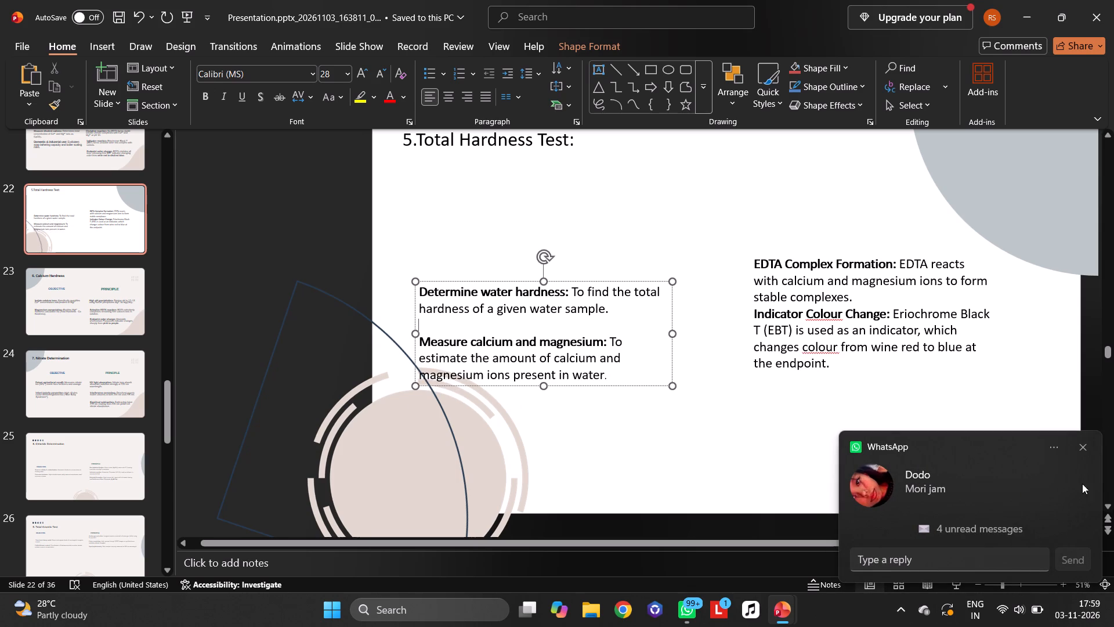
left_click(1082, 448)
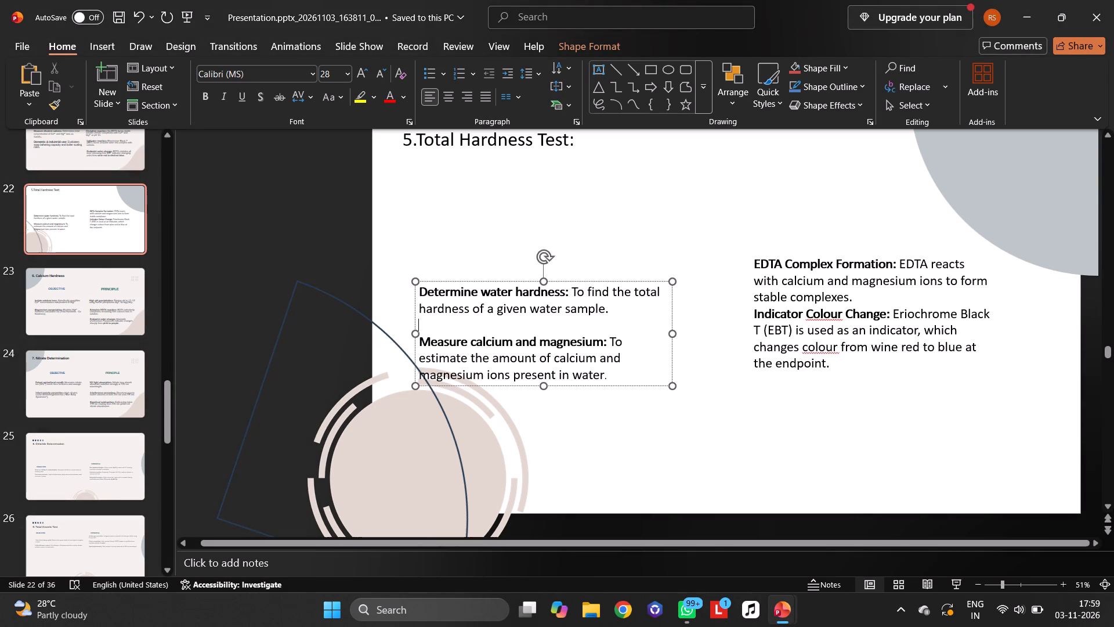
Insert one blank line before "Indicator Colour Change:" in the EDTA text box, keeping the full stop after "complexes".
left_click(852, 297)
key("BackSpace")
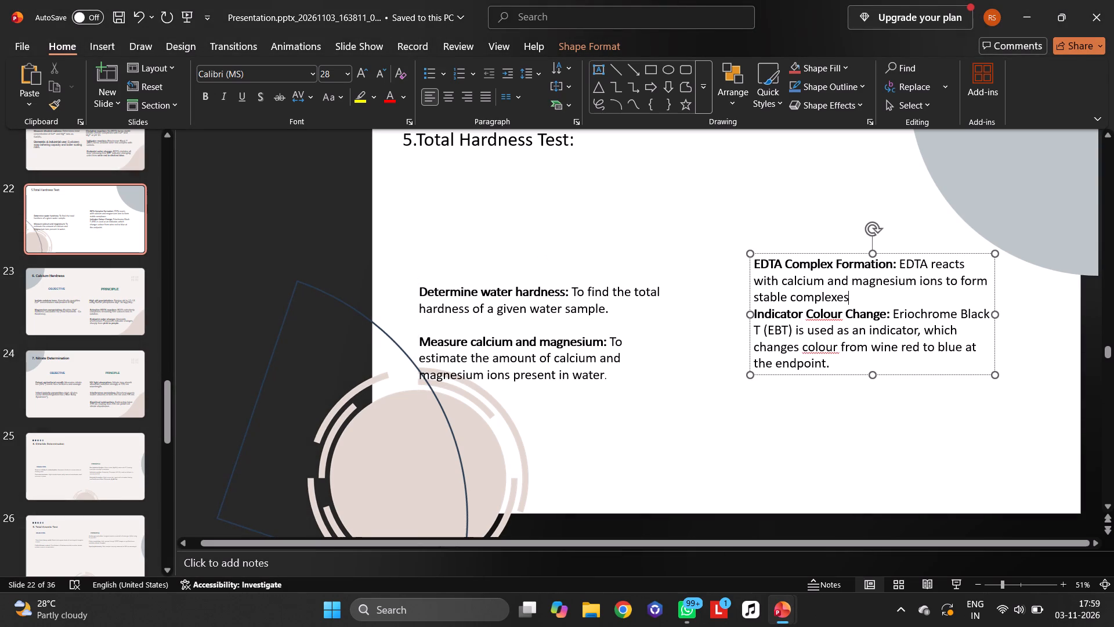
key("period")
key("Return")
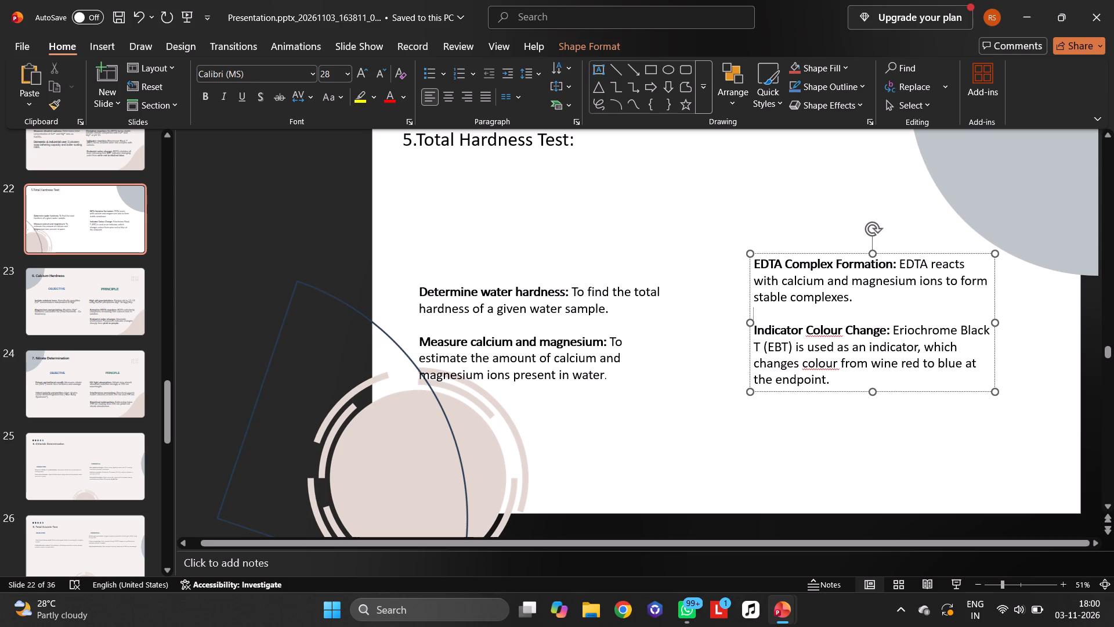
Move the EDTA text box slightly down so its first line sits nearly level with the objectives text.
left_click_drag(740, 255, 740, 266)
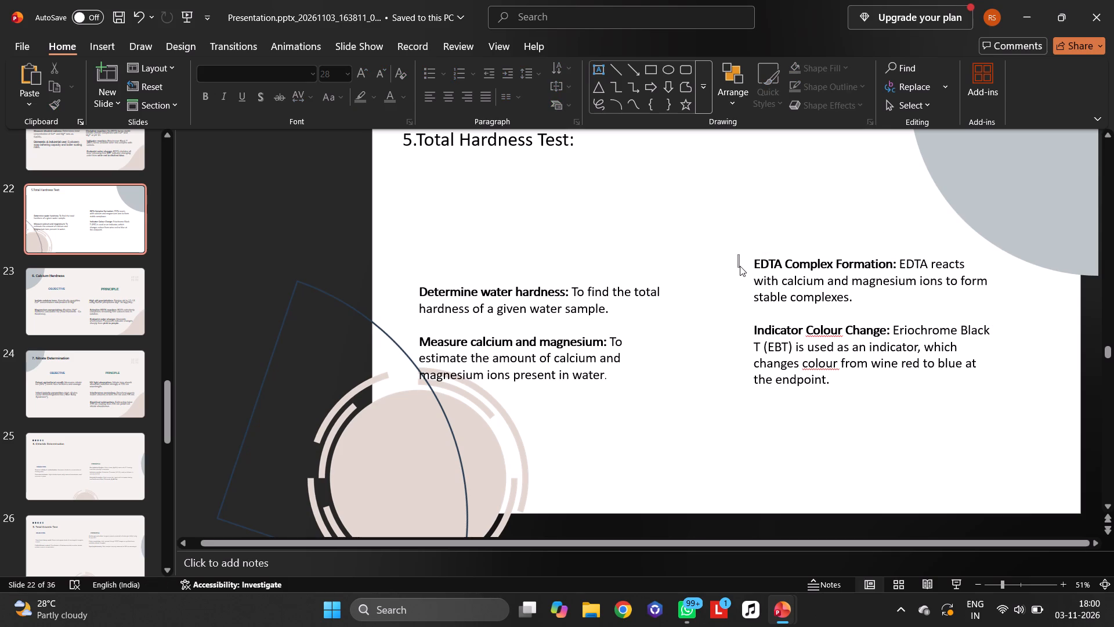
left_click_drag(740, 266, 739, 268)
left_click_drag(743, 254, 745, 264)
left_click_drag(746, 260, 753, 282)
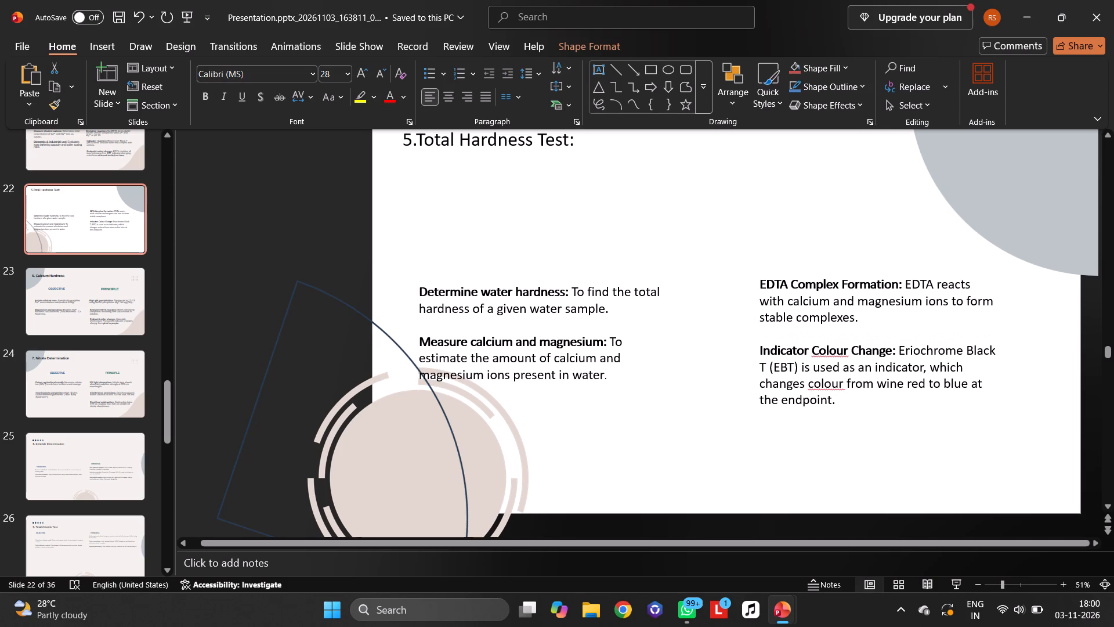
Move the EDTA text box so its top edge aligns with the objectives text box.
left_click_drag(753, 282, 755, 288)
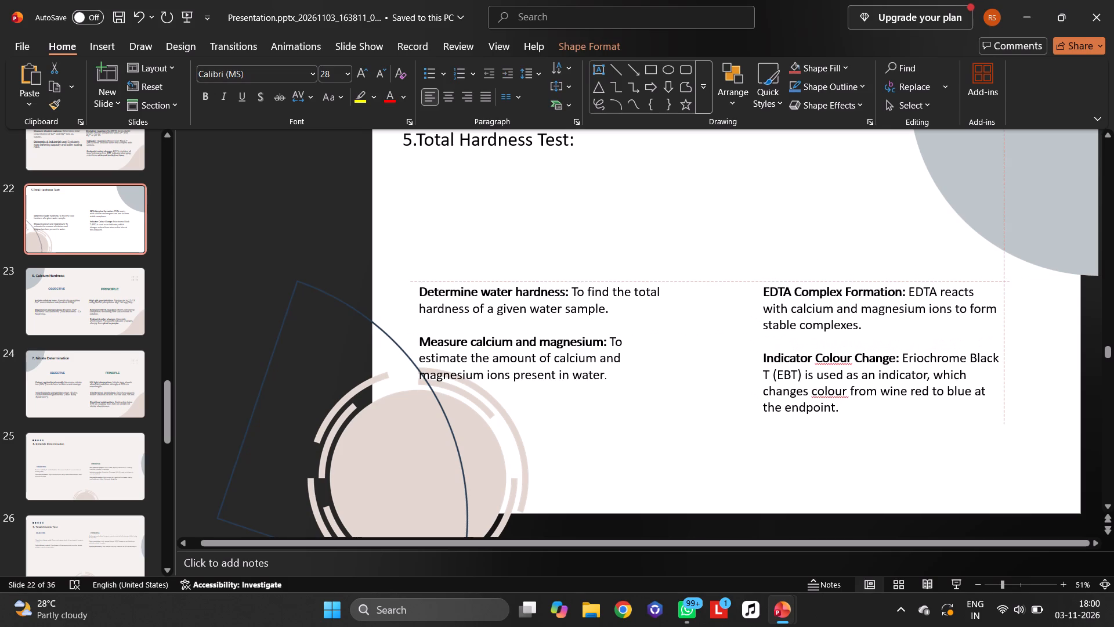
left_click_drag(755, 288, 755, 289)
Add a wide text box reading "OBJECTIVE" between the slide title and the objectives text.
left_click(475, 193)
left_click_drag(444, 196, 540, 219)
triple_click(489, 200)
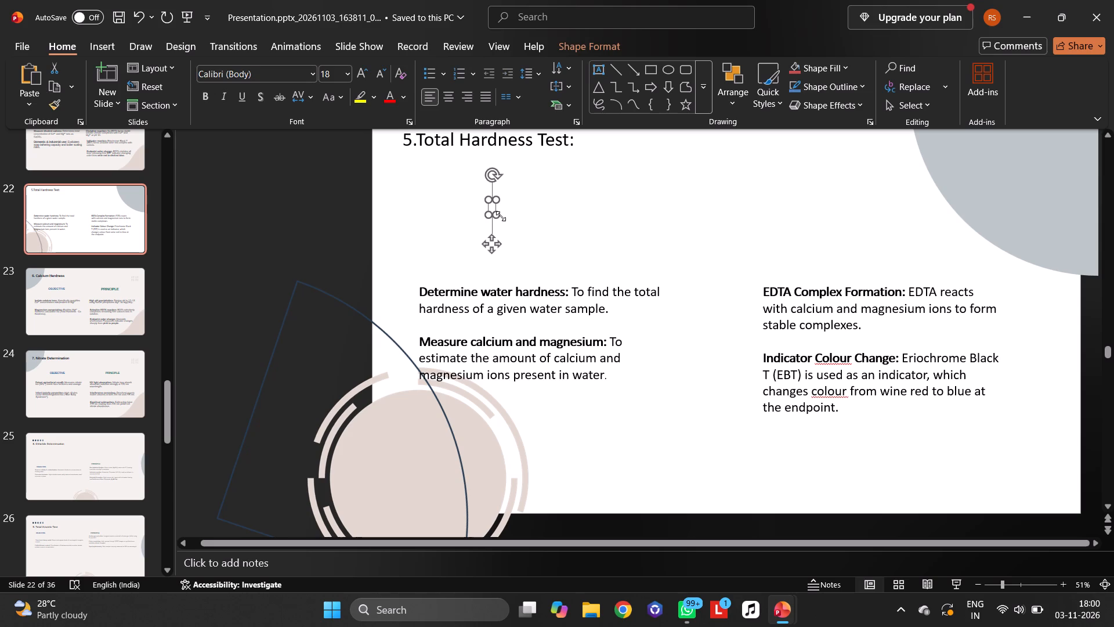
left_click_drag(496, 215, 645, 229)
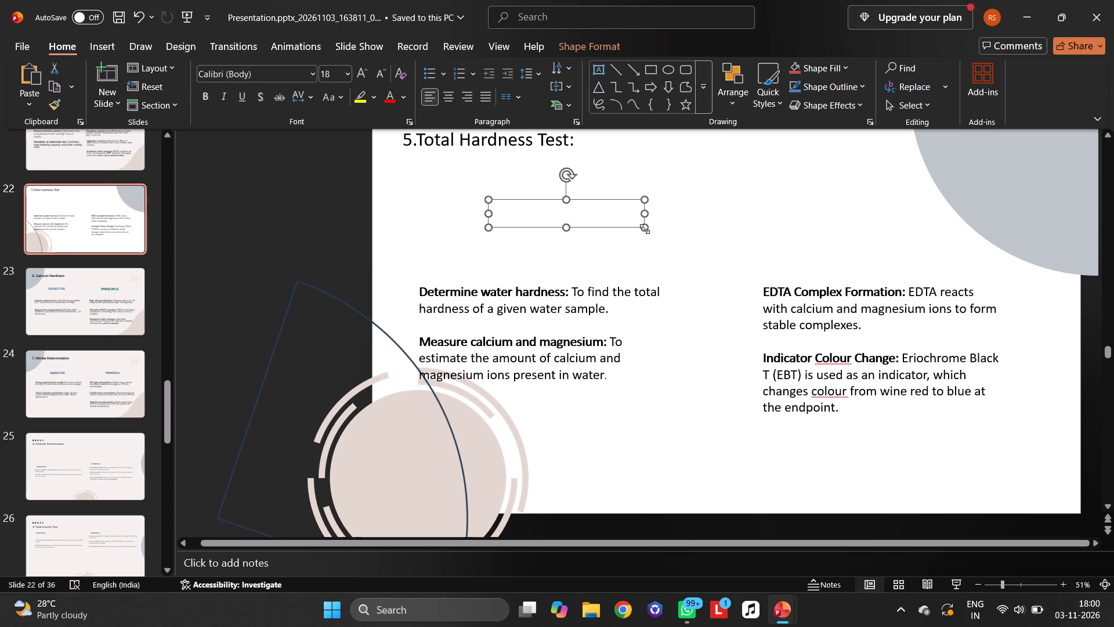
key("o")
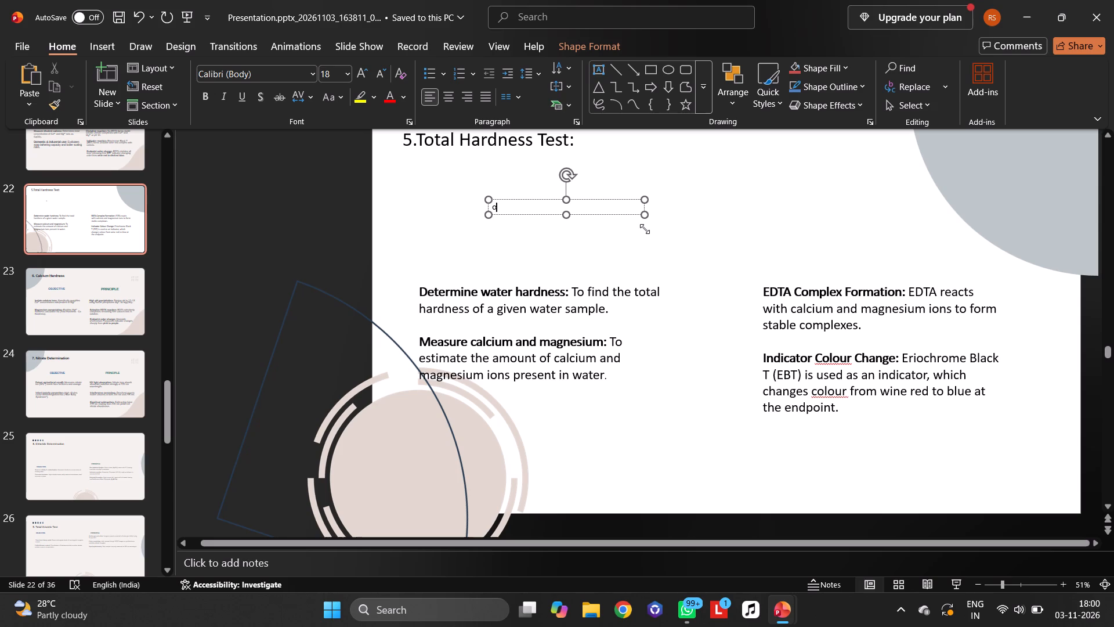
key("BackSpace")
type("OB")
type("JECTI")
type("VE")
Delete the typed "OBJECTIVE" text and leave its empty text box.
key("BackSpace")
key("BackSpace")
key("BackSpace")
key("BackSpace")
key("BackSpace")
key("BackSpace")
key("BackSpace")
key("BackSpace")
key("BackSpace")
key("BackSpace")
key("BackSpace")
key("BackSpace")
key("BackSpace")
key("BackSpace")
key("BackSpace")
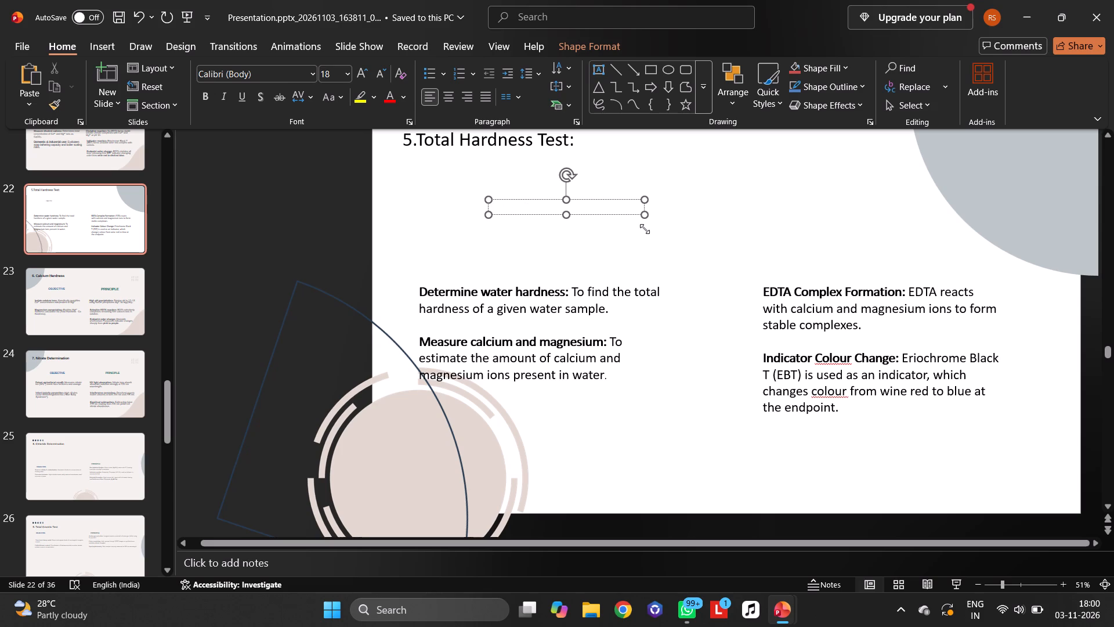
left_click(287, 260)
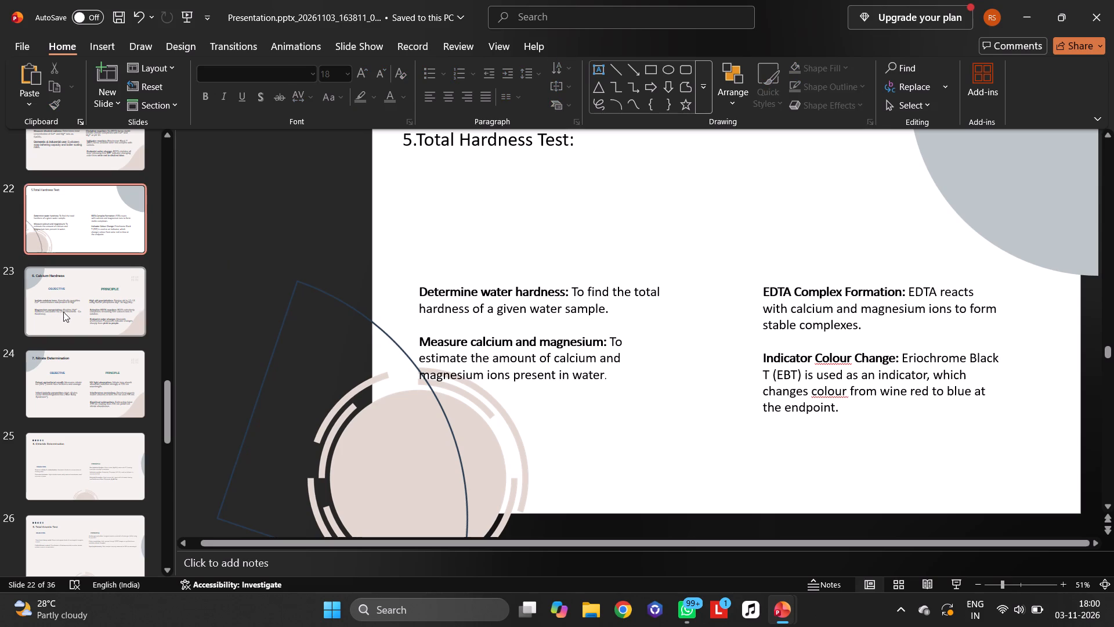
Copy the "OBJECTIVE" heading from the Calcium Hardness slide into a new text box above the objectives text on slide 22.
left_click(63, 312)
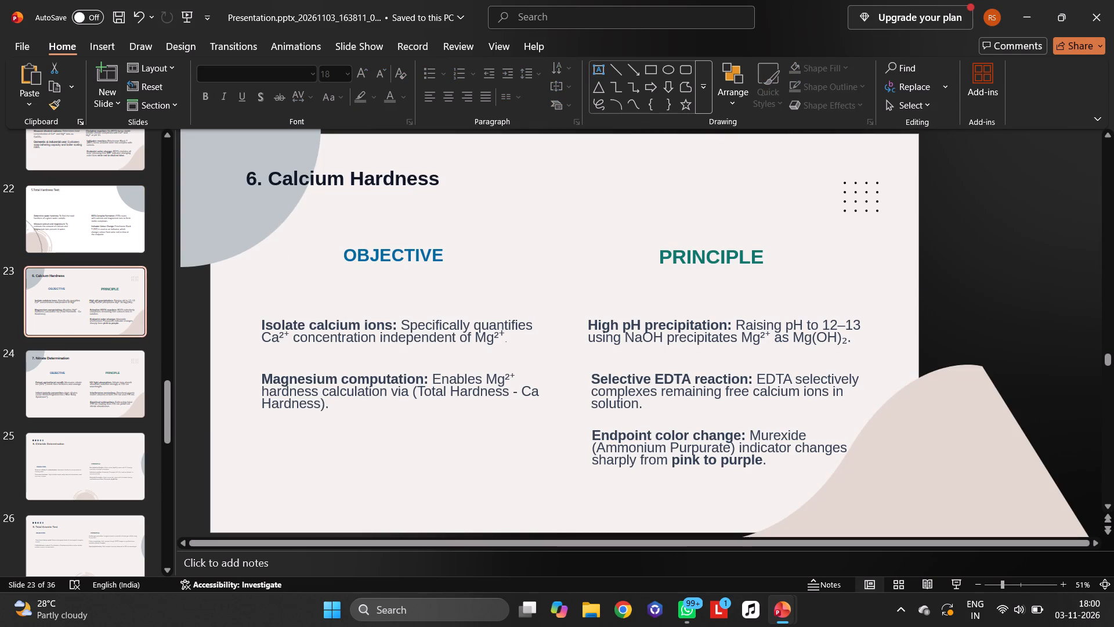
left_click_drag(341, 248, 334, 247)
left_click(352, 252)
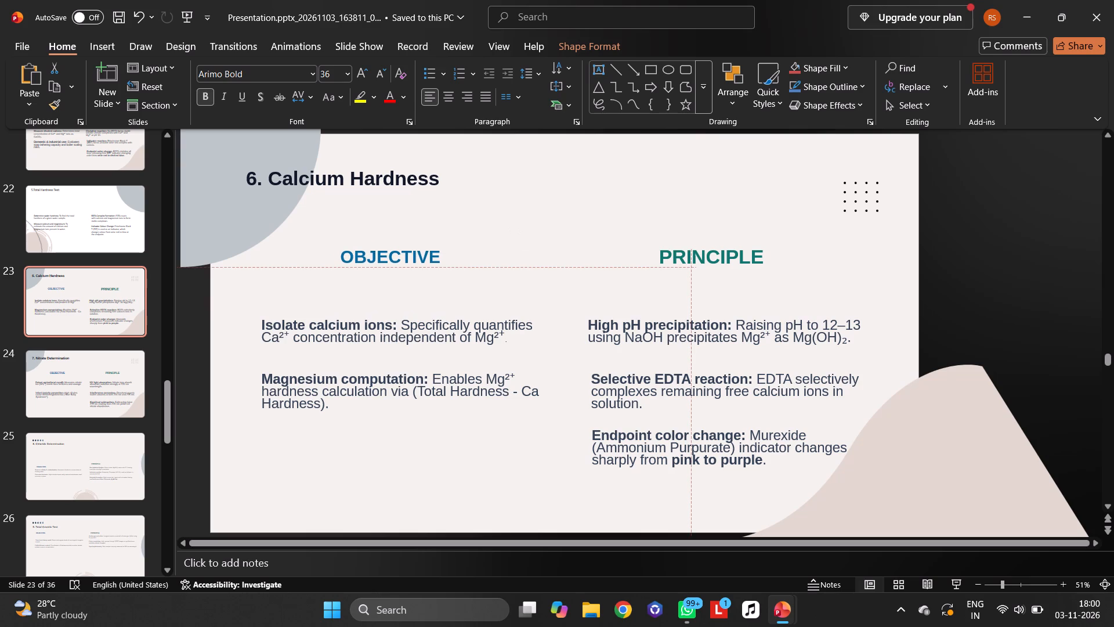
left_click(301, 265)
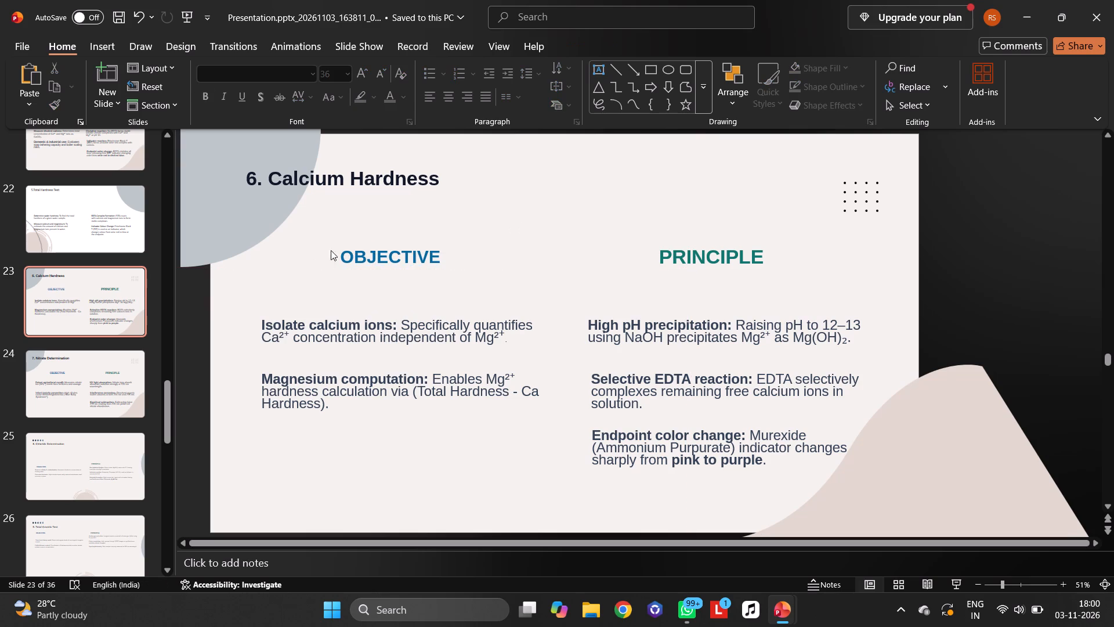
left_click(339, 253)
left_click(345, 260)
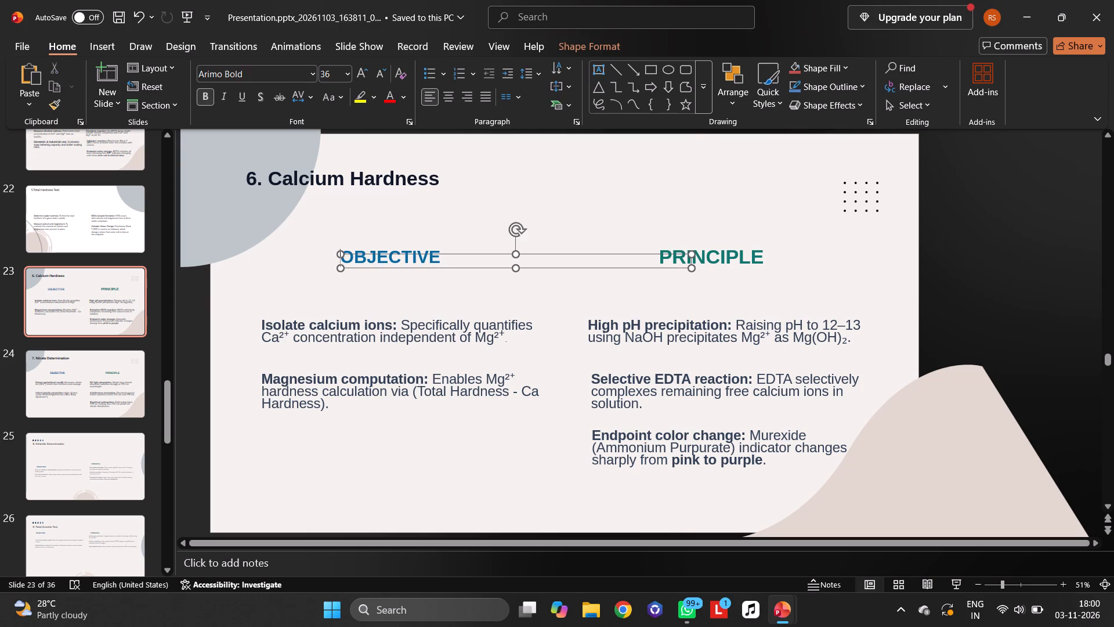
left_click(339, 252)
left_click(334, 251)
left_click(332, 251)
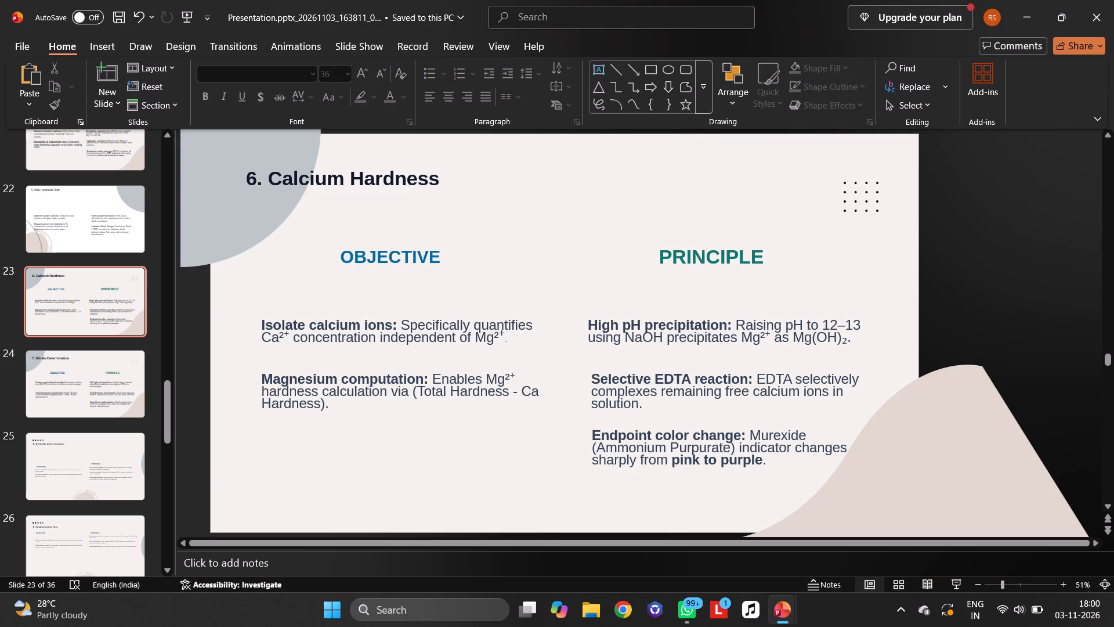
double_click(340, 251)
left_click_drag(344, 262, 400, 264)
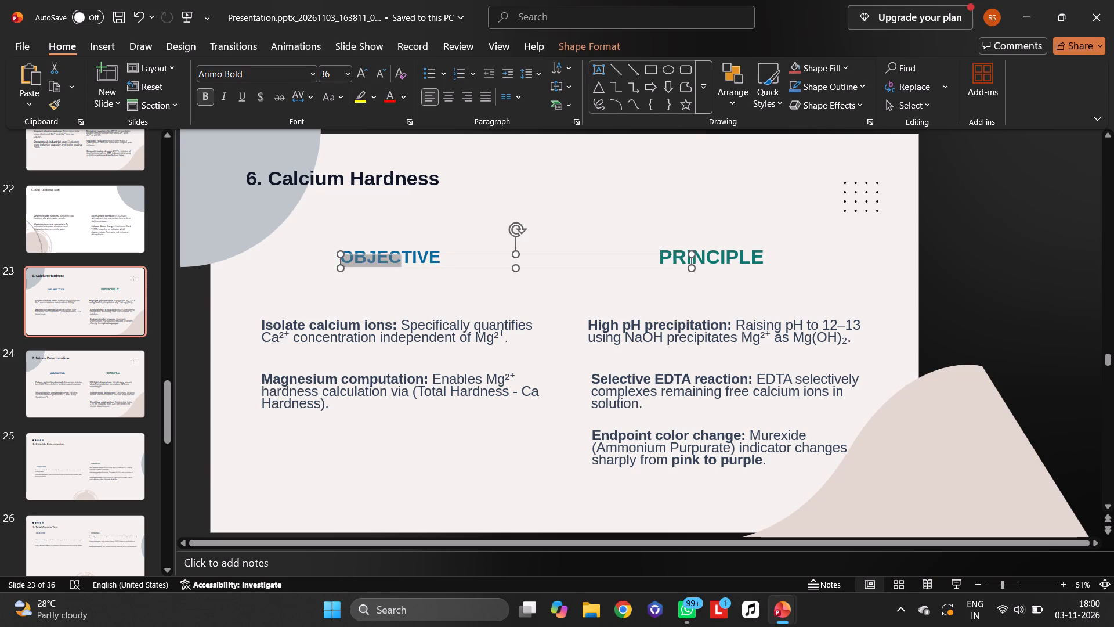
left_click_drag(400, 264, 443, 264)
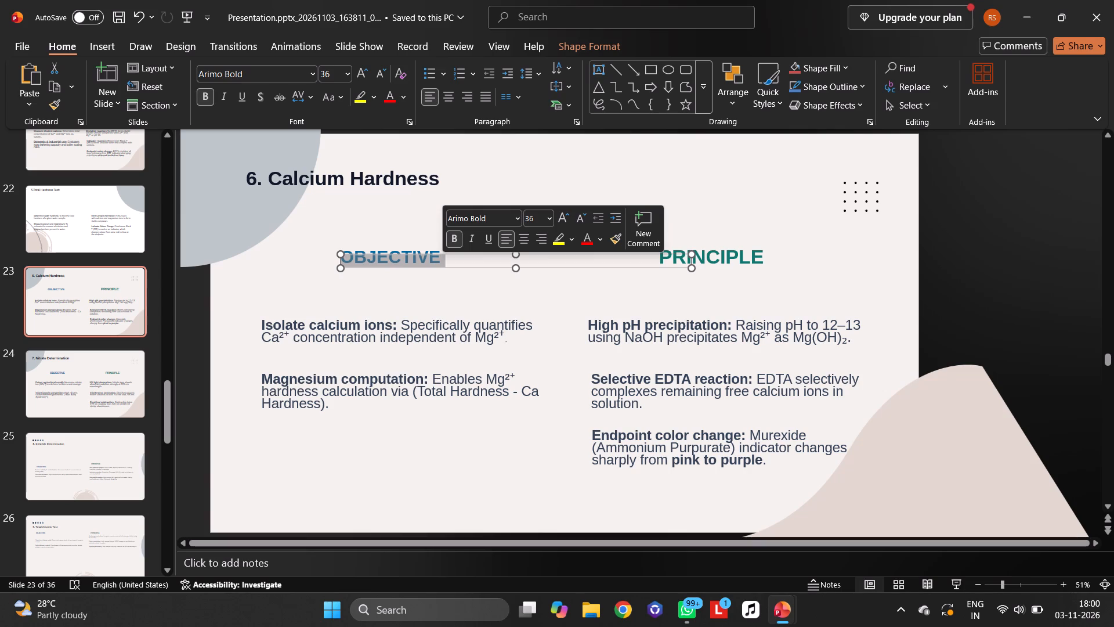
key("ctrl+c")
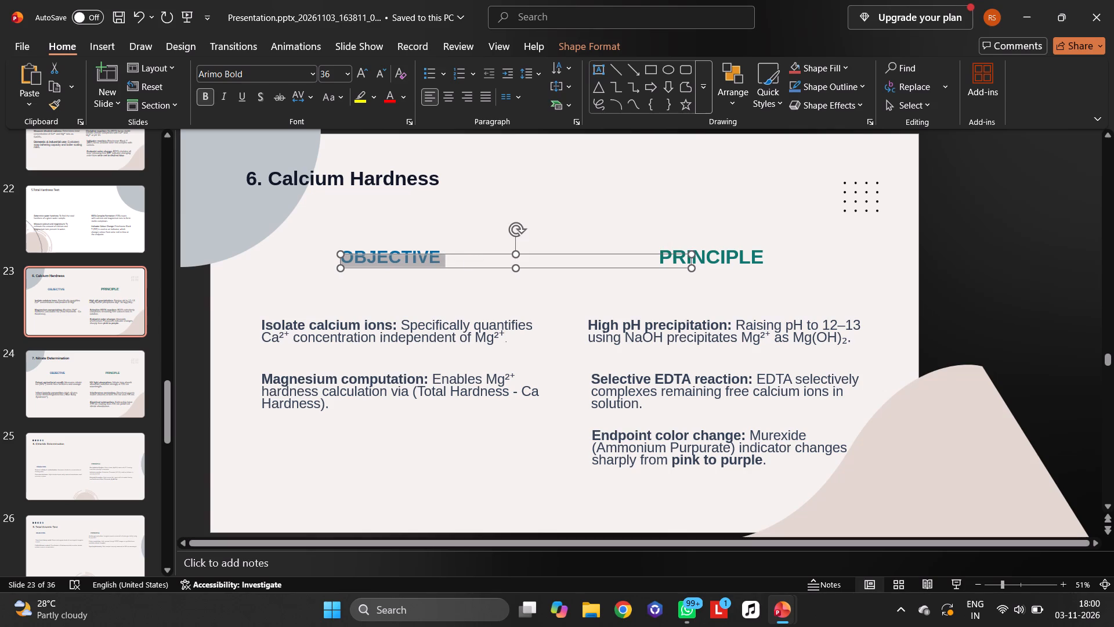
left_click(66, 218)
left_click(433, 242)
double_click(444, 239)
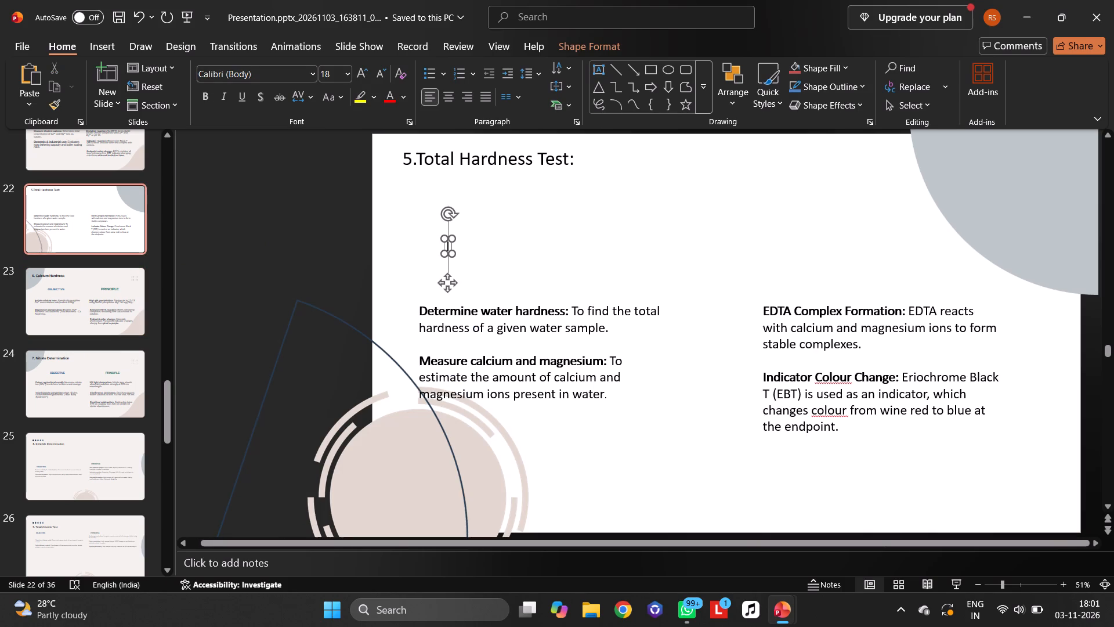
key("ctrl+v")
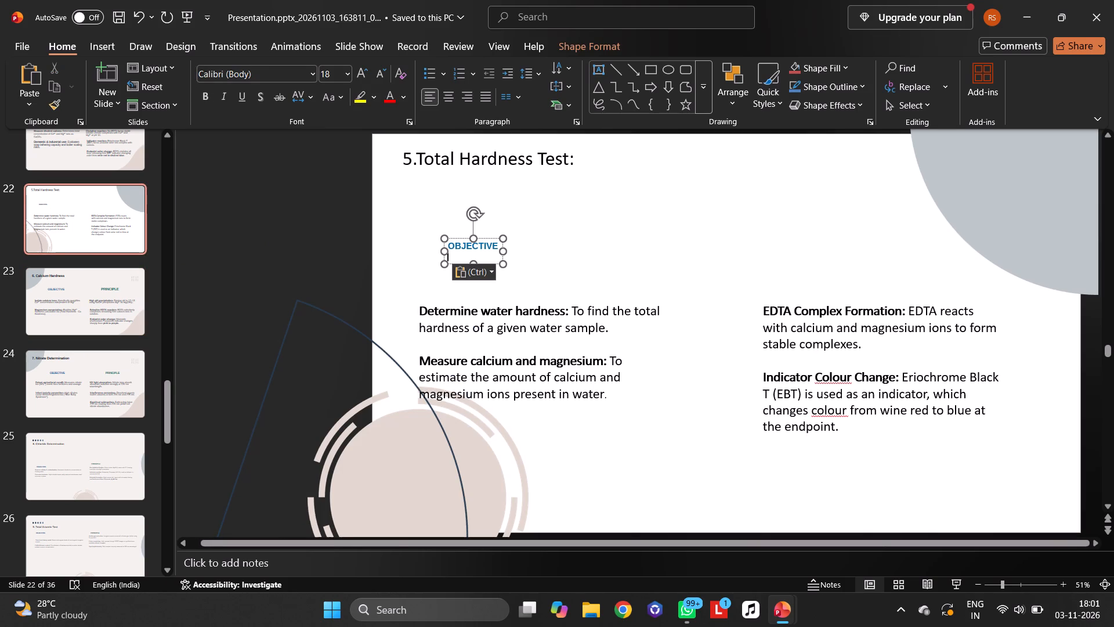
Set the font size of the "OBJECTIVE" heading on slide 22 to 40.
right_click(469, 249)
left_click(574, 146)
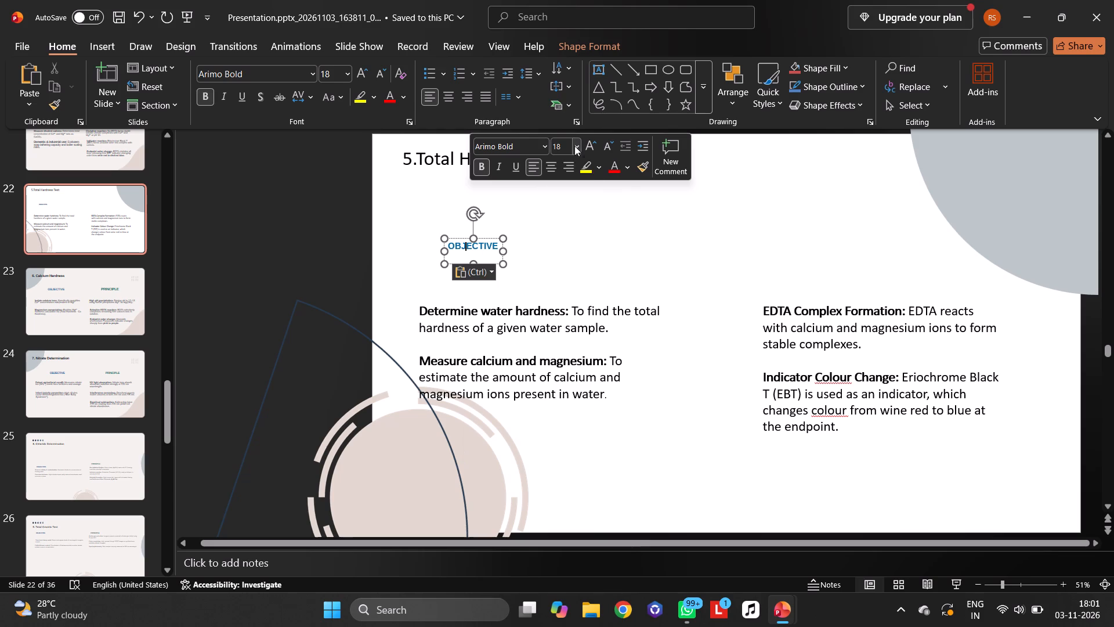
left_click(566, 403)
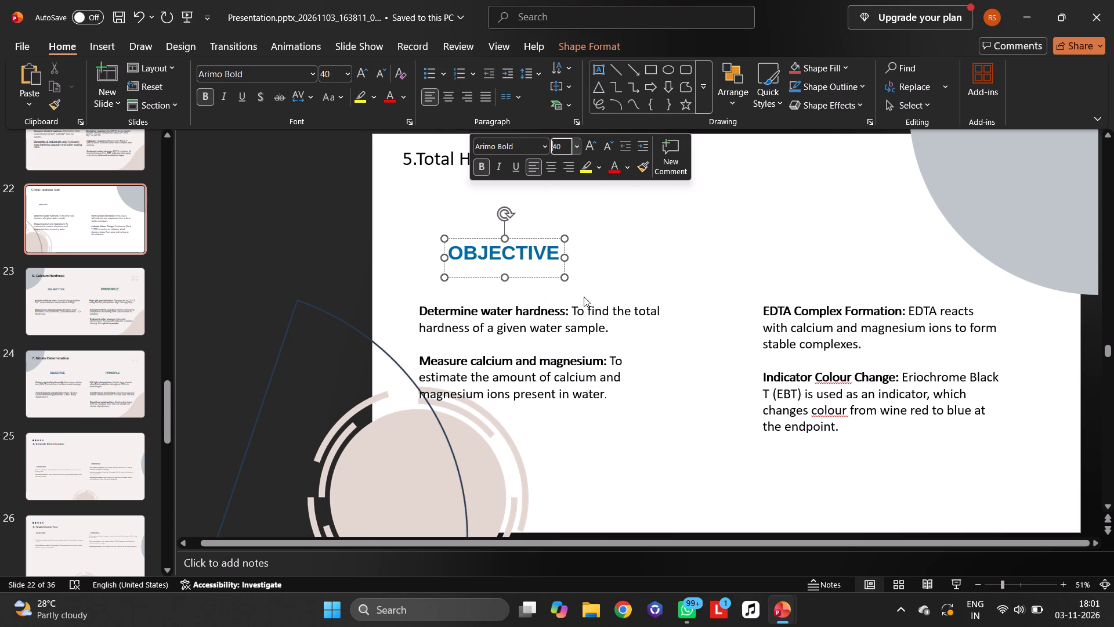
left_click(589, 257)
Copy the "PRINCIPLE" heading from the Nitrate Determination slide into a new text box above the EDTA text on slide 22.
left_click(95, 364)
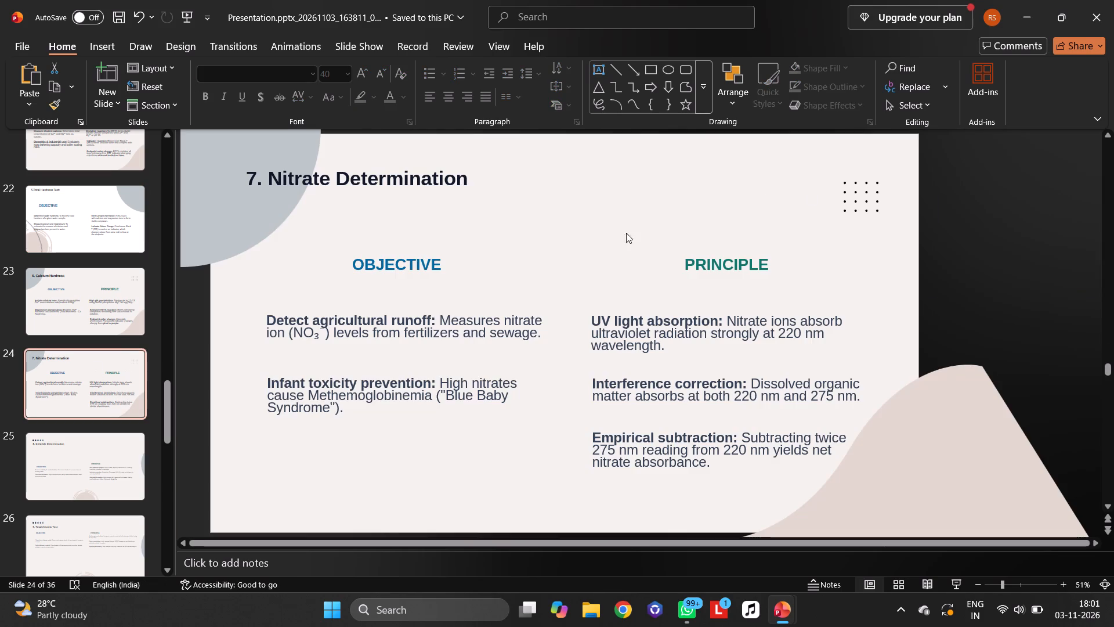
left_click(688, 262)
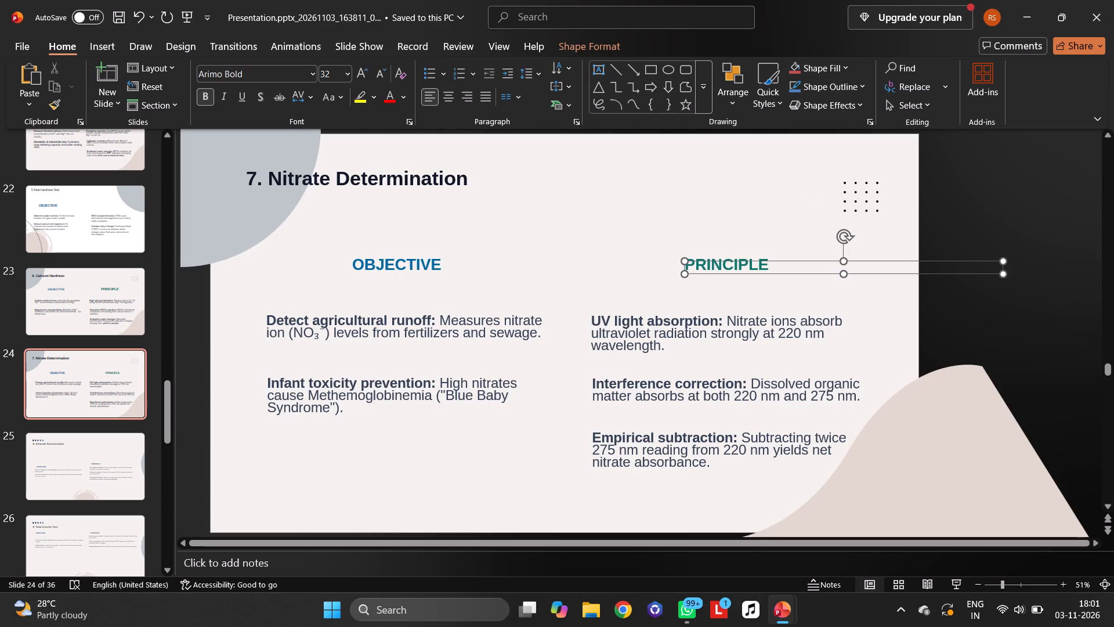
left_click_drag(686, 265, 775, 268)
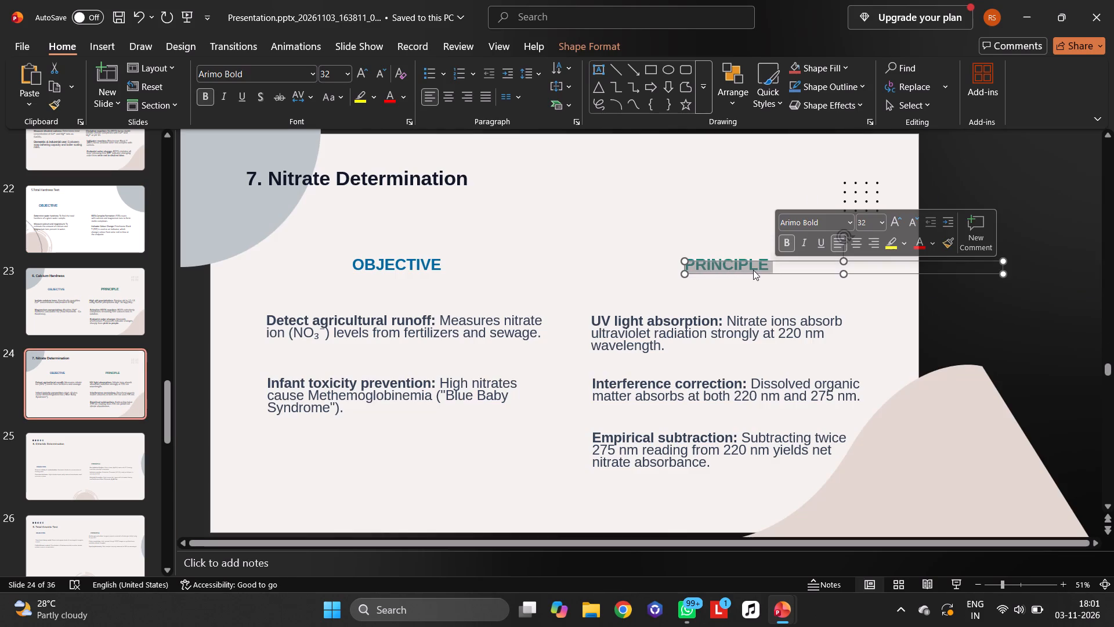
key("ctrl+c")
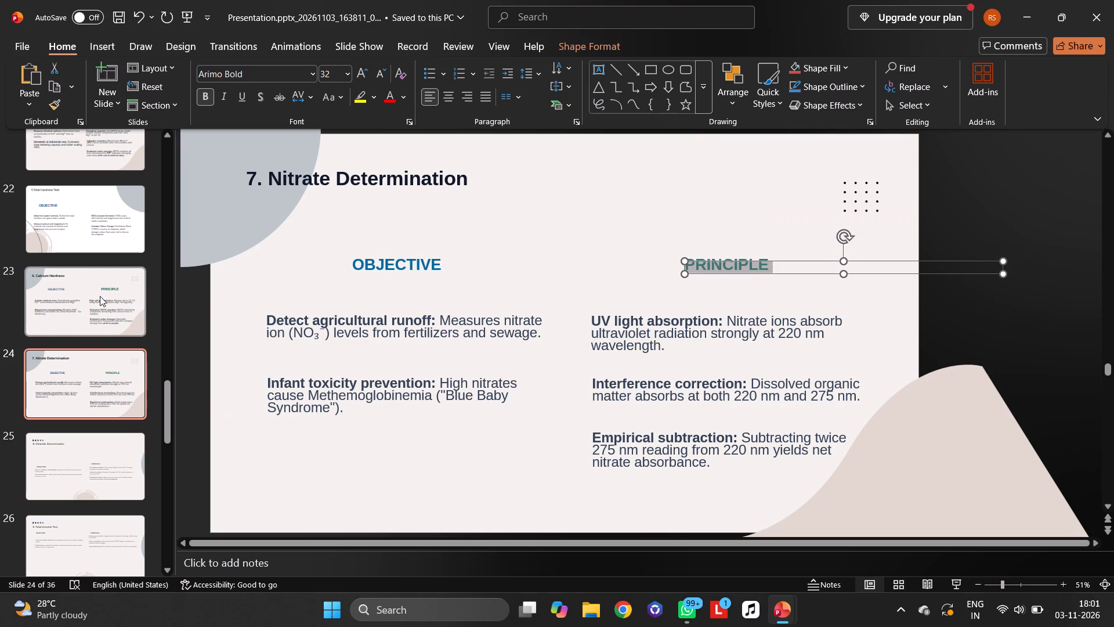
left_click(102, 210)
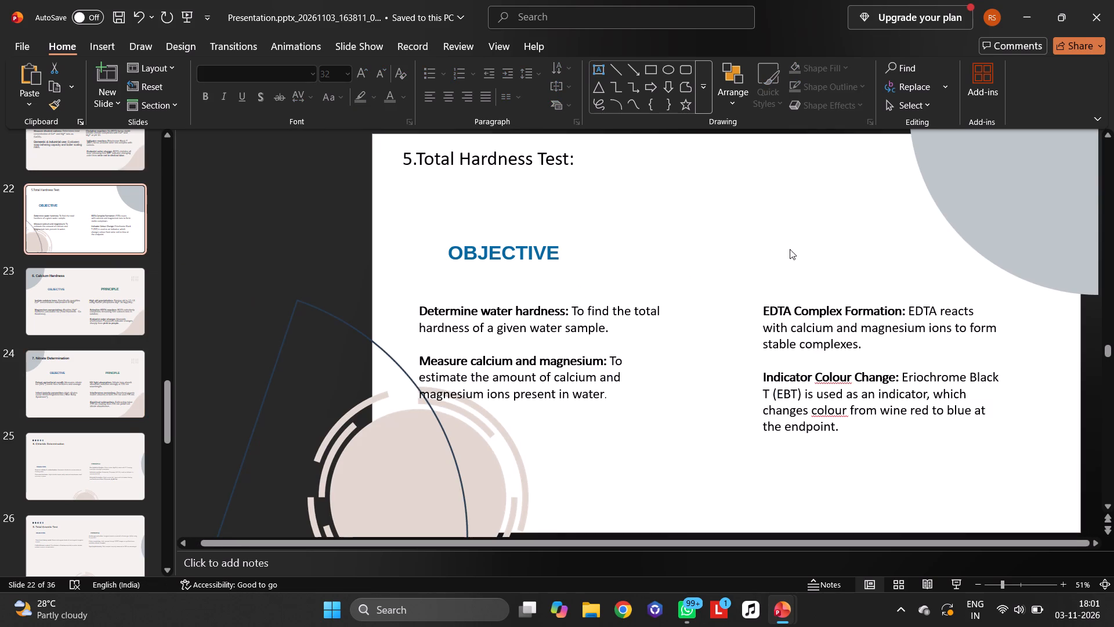
left_click(800, 246)
double_click(802, 244)
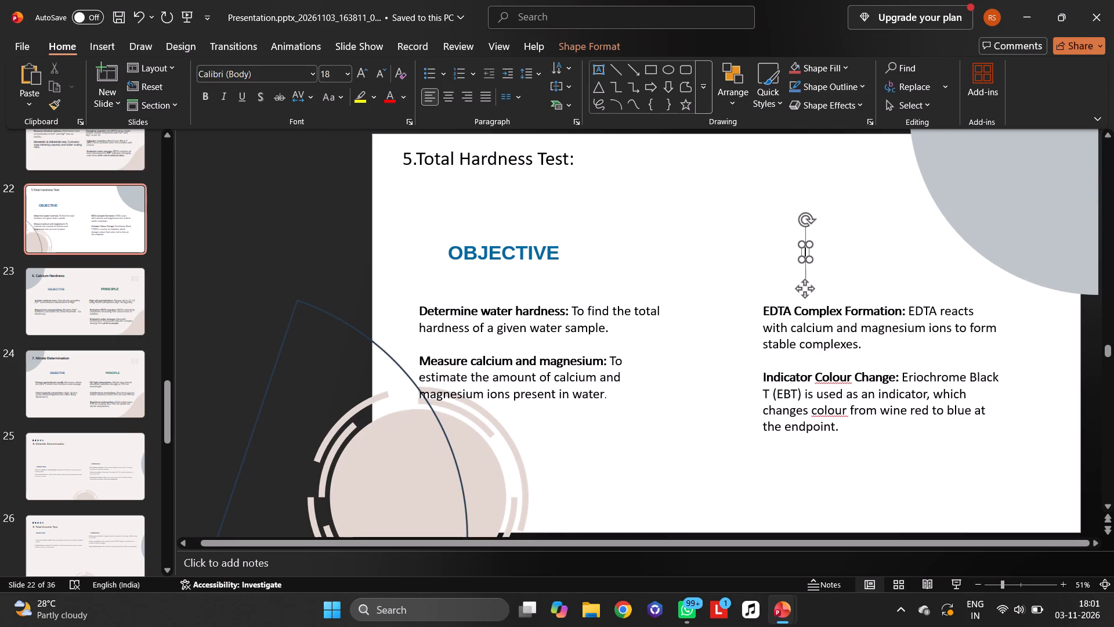
key("ctrl+v")
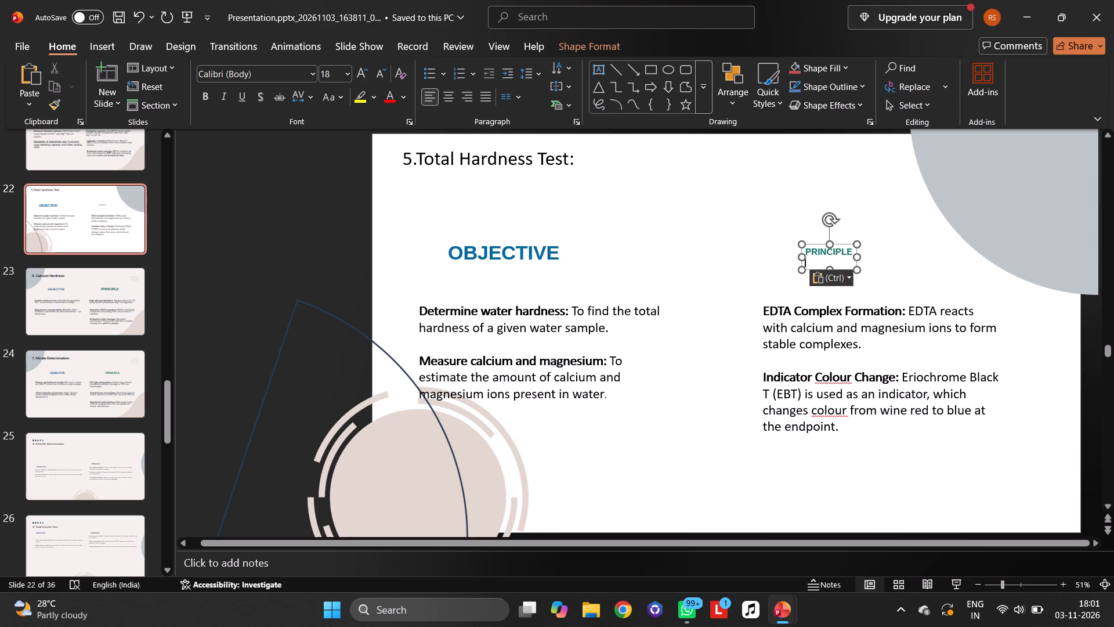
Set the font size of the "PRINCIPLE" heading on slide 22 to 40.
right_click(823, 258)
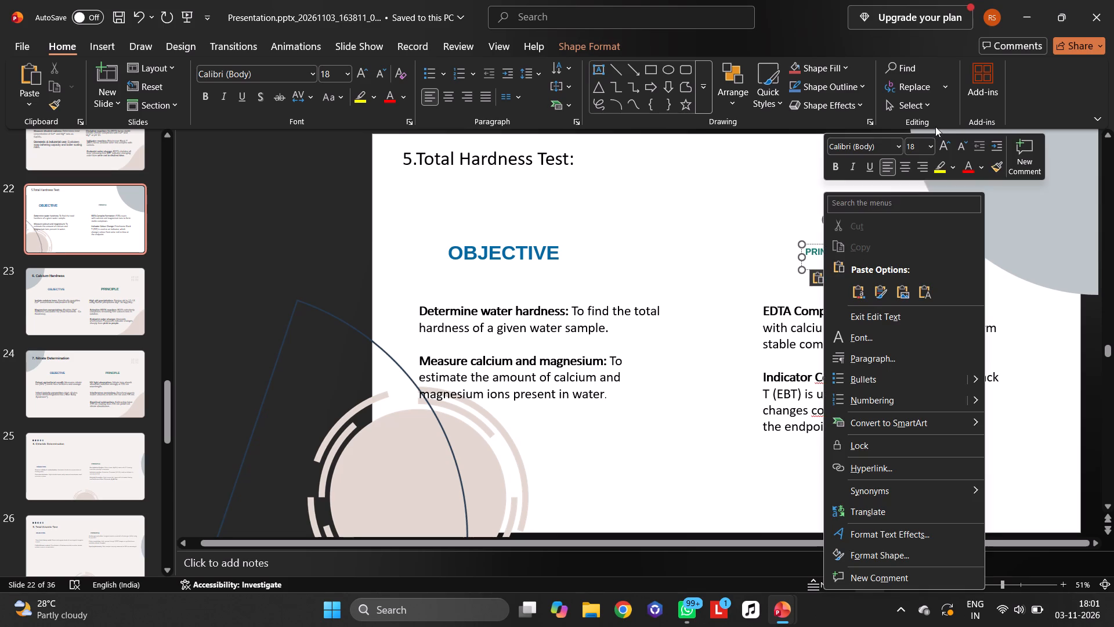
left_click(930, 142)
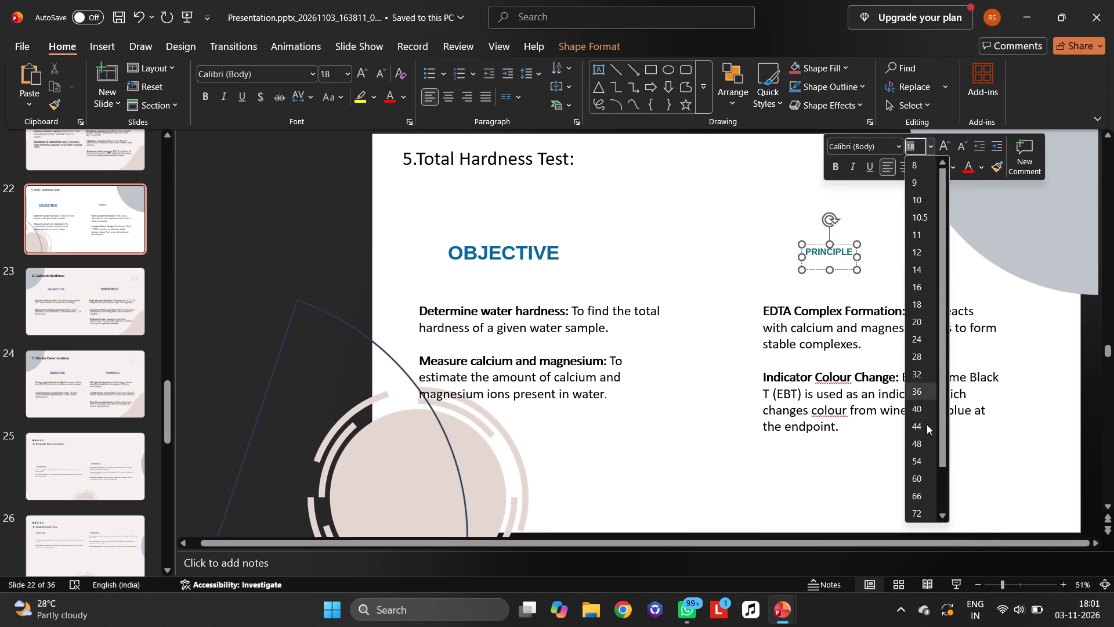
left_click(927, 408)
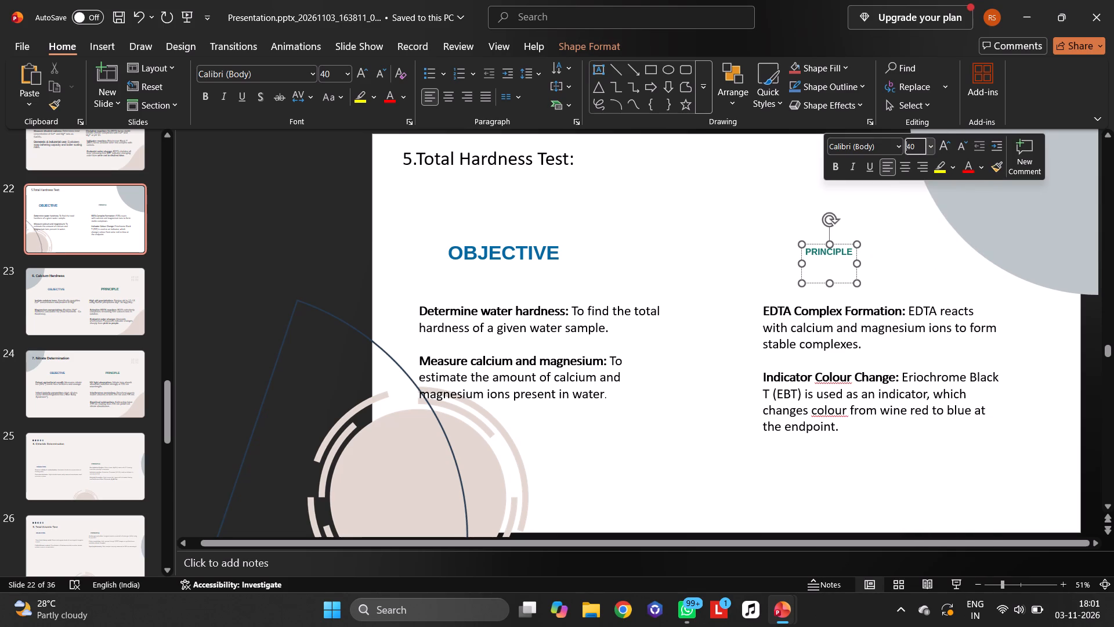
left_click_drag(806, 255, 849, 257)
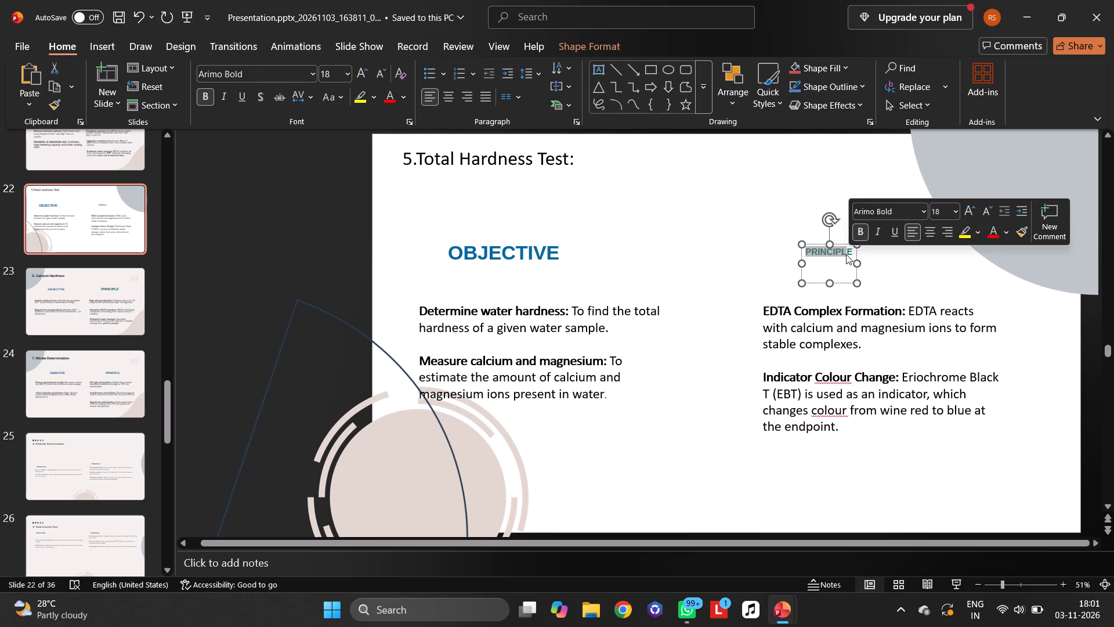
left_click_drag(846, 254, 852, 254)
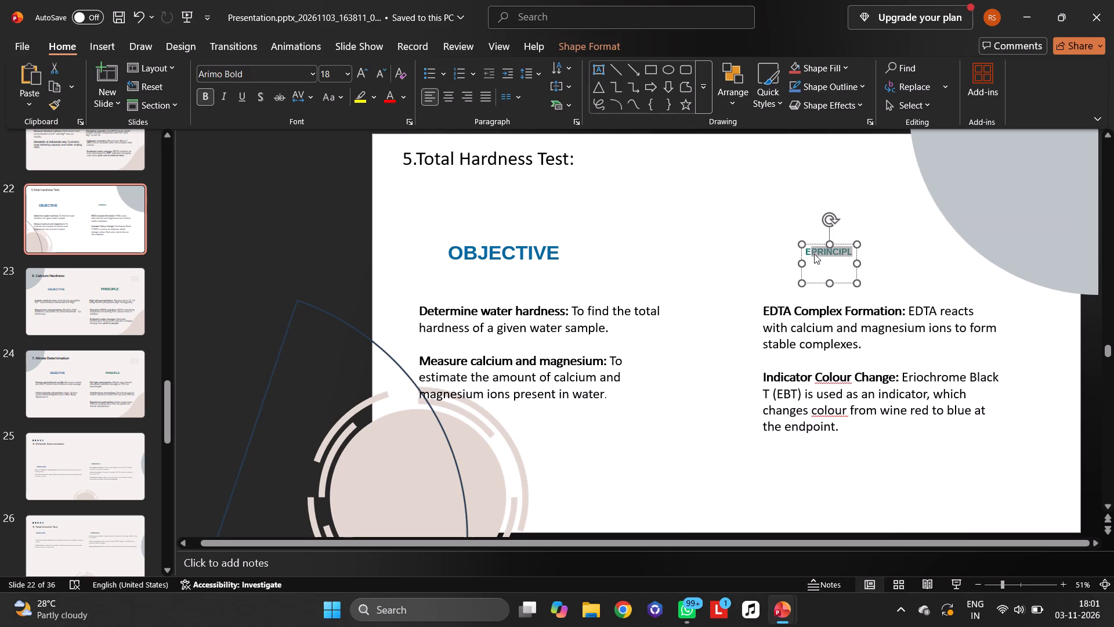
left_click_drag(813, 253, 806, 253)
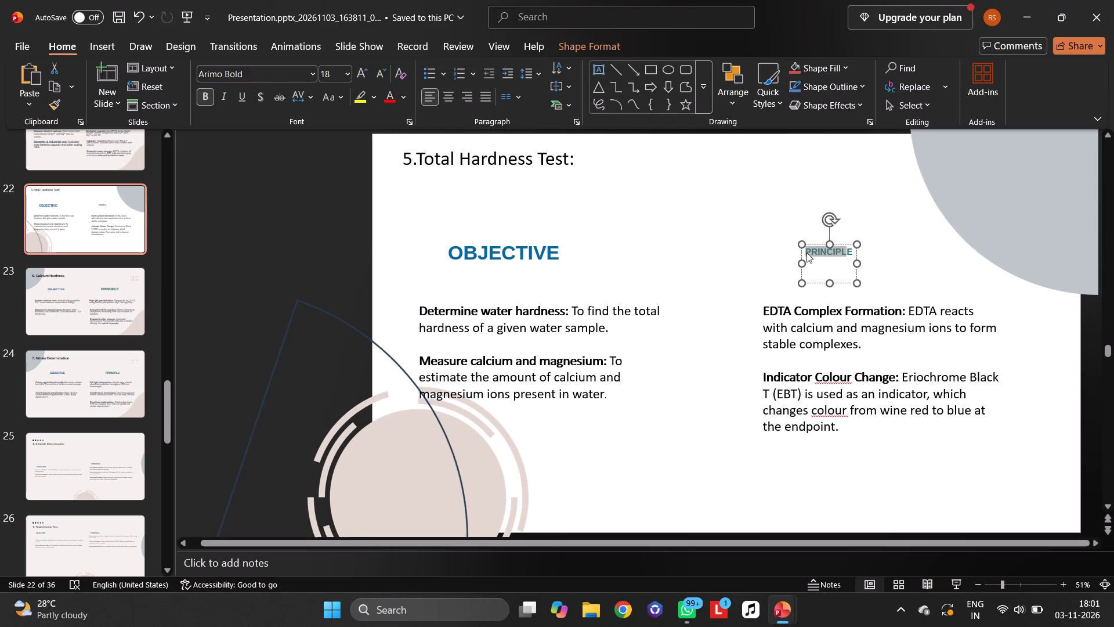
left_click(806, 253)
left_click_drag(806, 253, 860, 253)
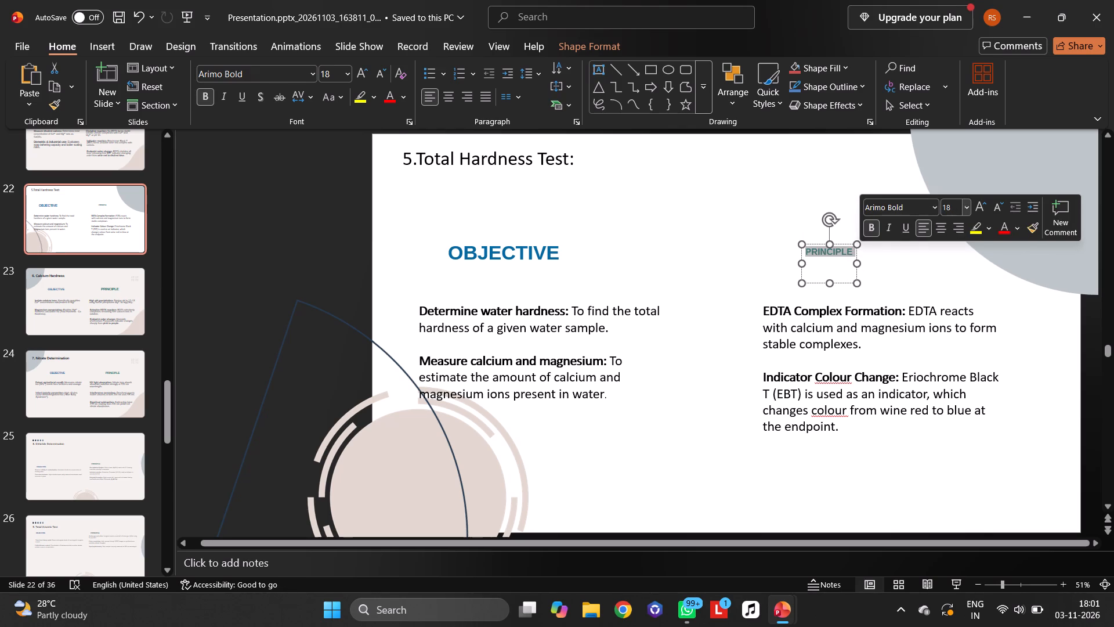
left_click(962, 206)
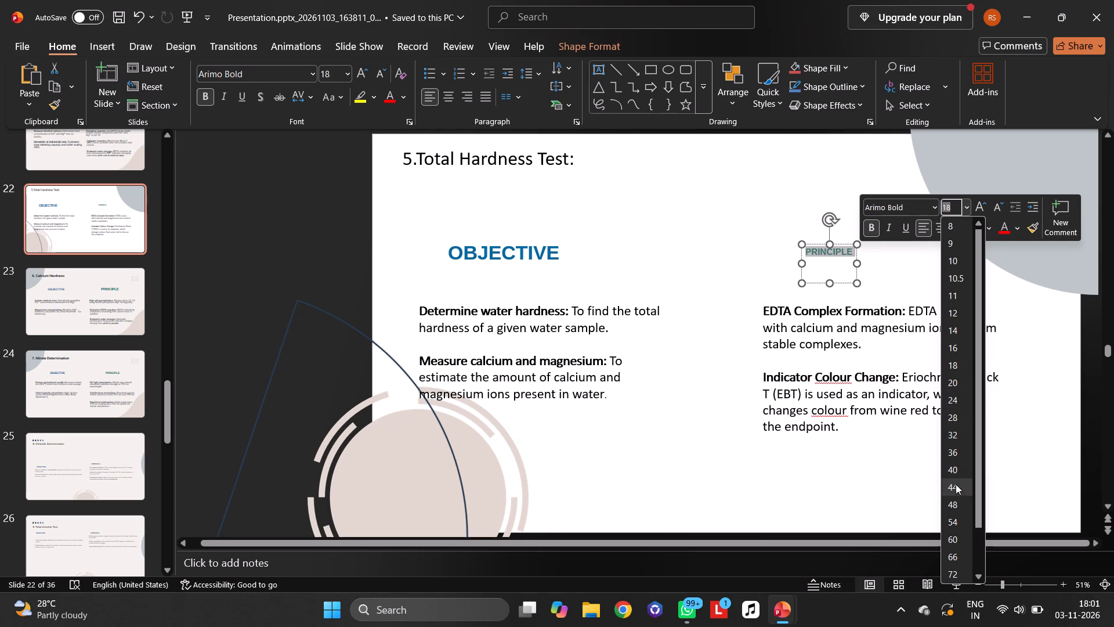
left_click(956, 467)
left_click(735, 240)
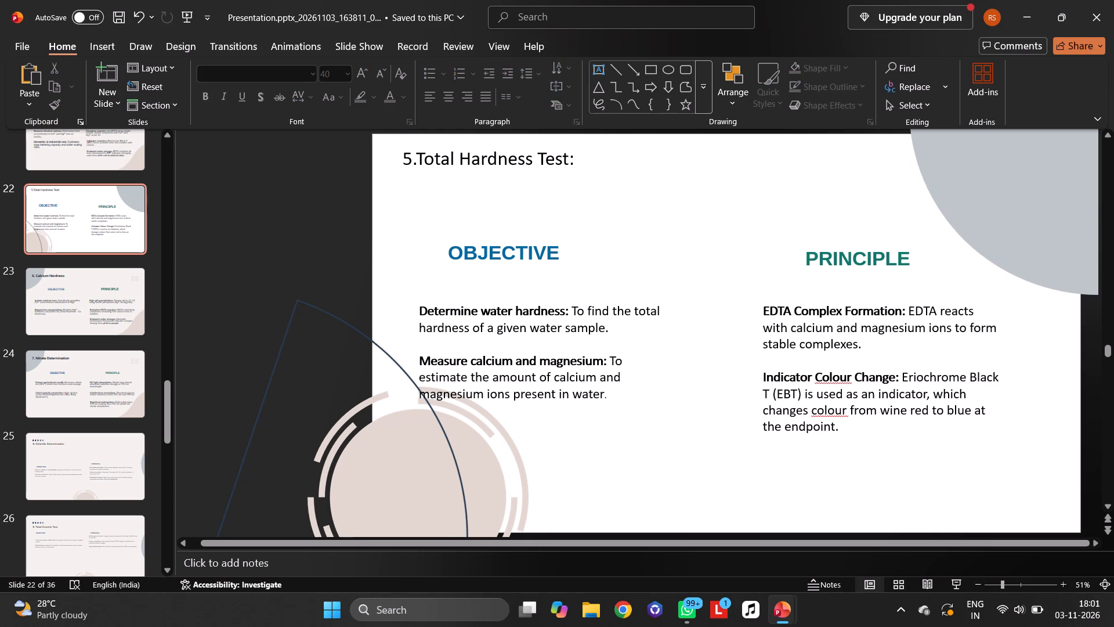
Move the "PRINCIPLE" heading slightly up so it lines up with the "OBJECTIVE" heading on slide 22.
left_click_drag(800, 258, 801, 252)
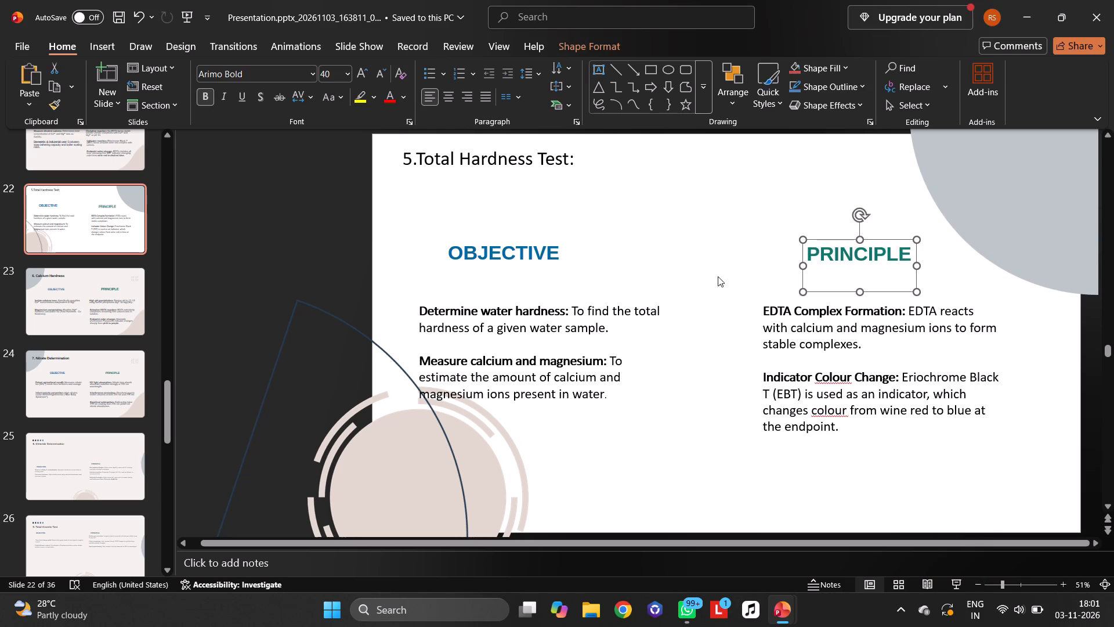
left_click(627, 463)
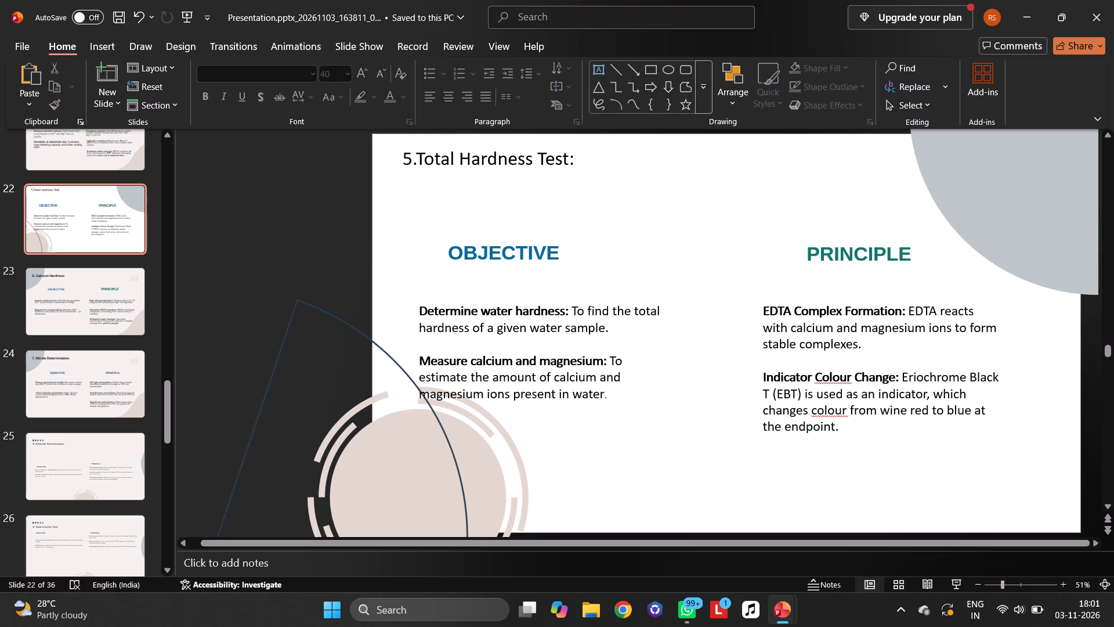
left_click(446, 248)
Set the "OBJECTIVE" heading on slide 22 to font size 32, matching the heading on the Nitrate Determination slide.
left_click(113, 383)
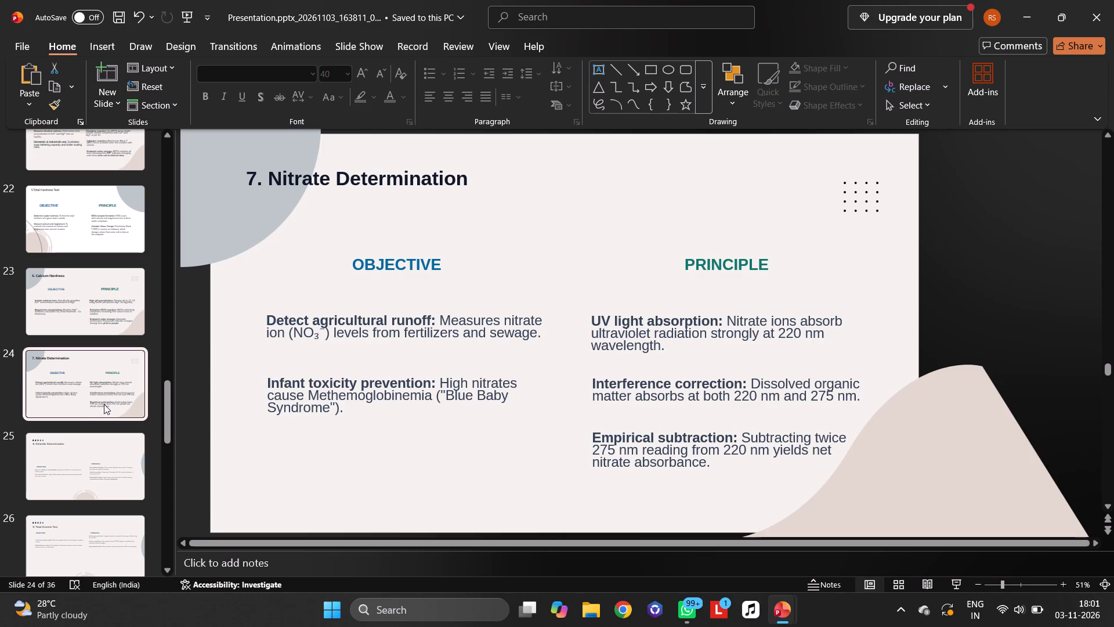
left_click(78, 307)
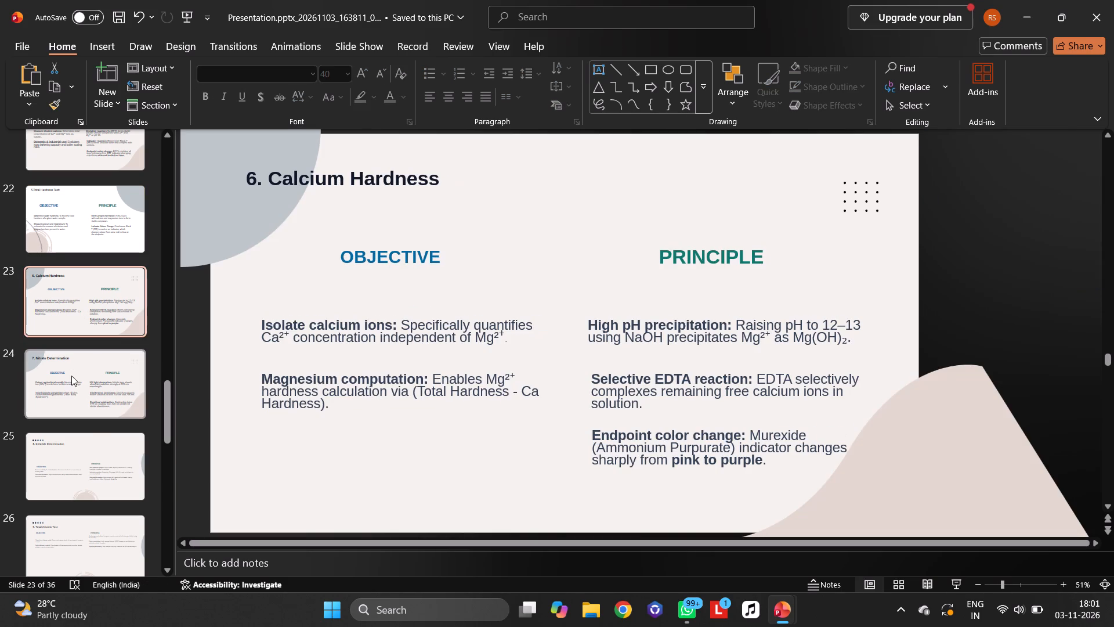
left_click(71, 383)
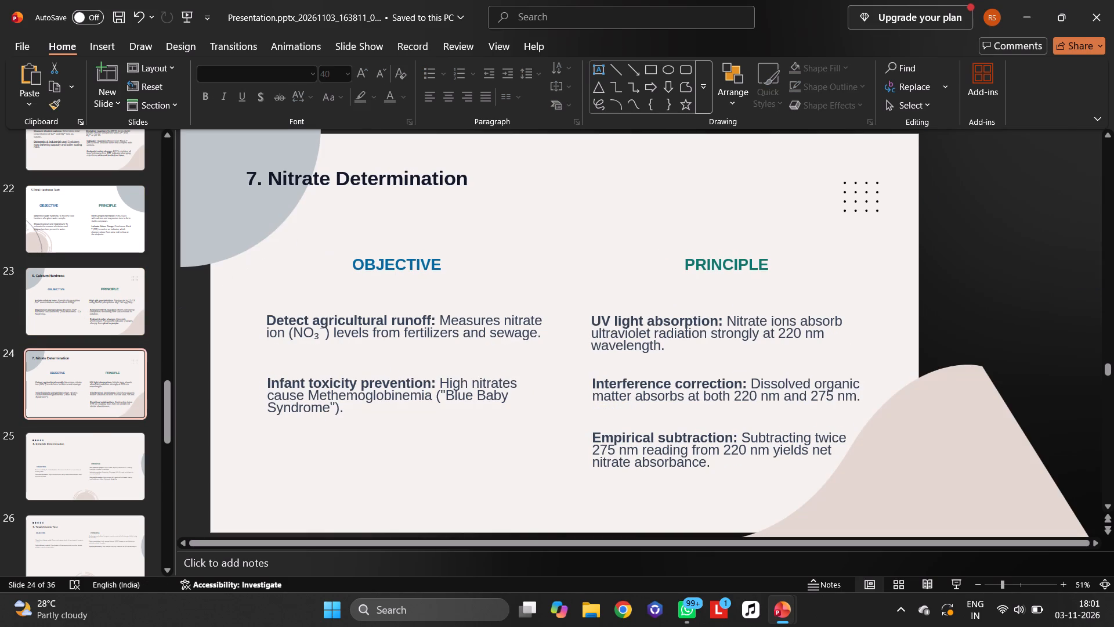
left_click_drag(353, 263, 496, 275)
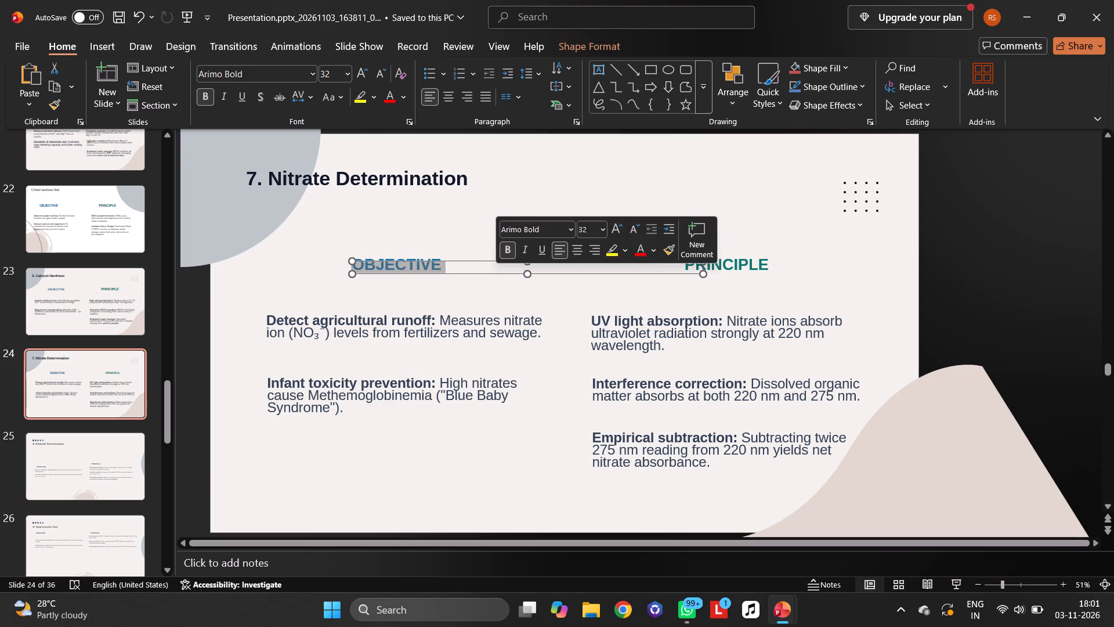
left_click(604, 230)
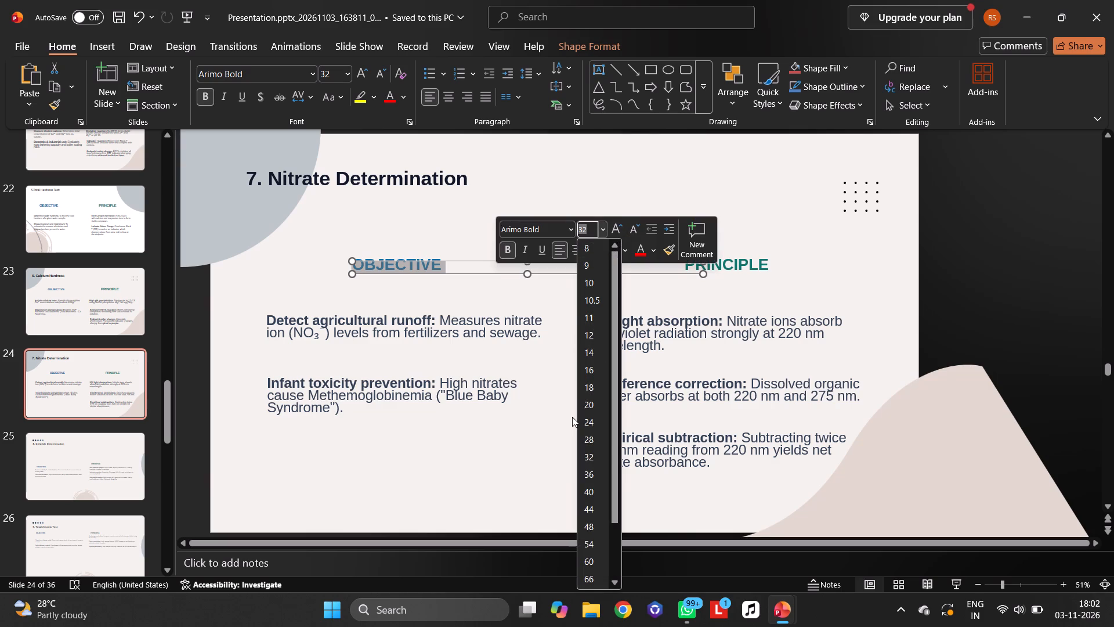
left_click(234, 238)
left_click(92, 229)
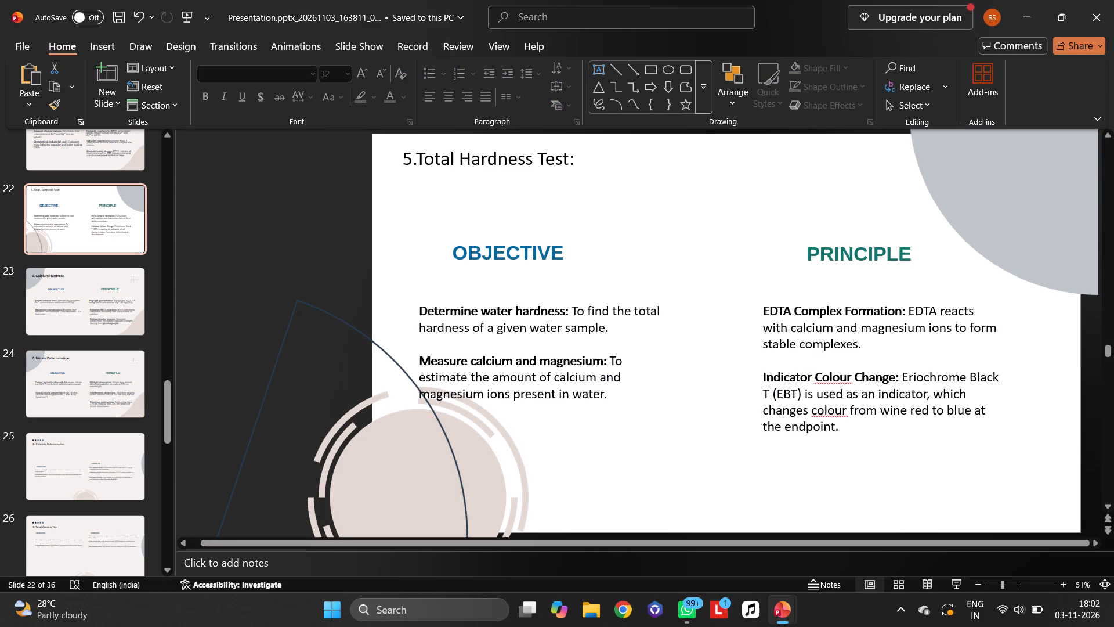
left_click_drag(452, 248, 572, 251)
left_click(680, 200)
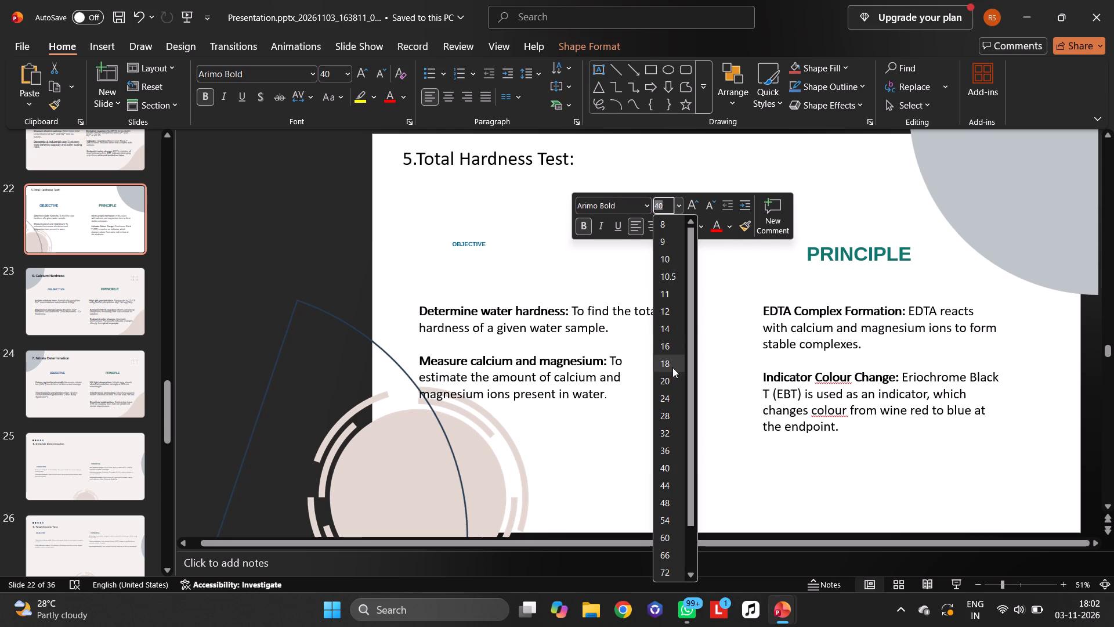
left_click(662, 433)
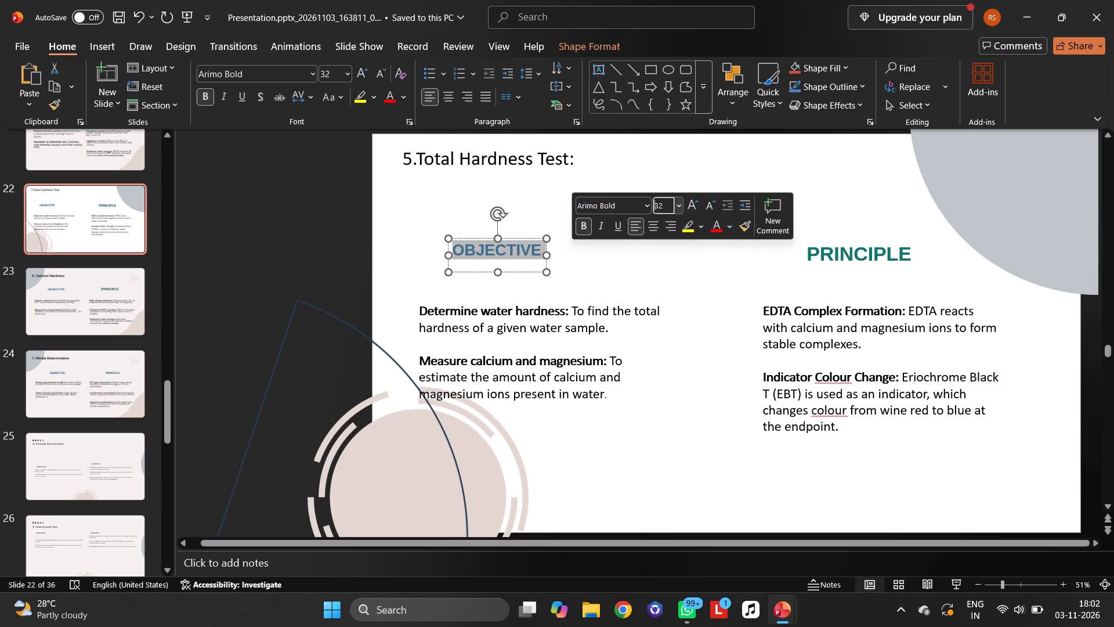
Set the font size of the "PRINCIPLE" heading on slide 22 to 32.
left_click_drag(808, 250, 927, 259)
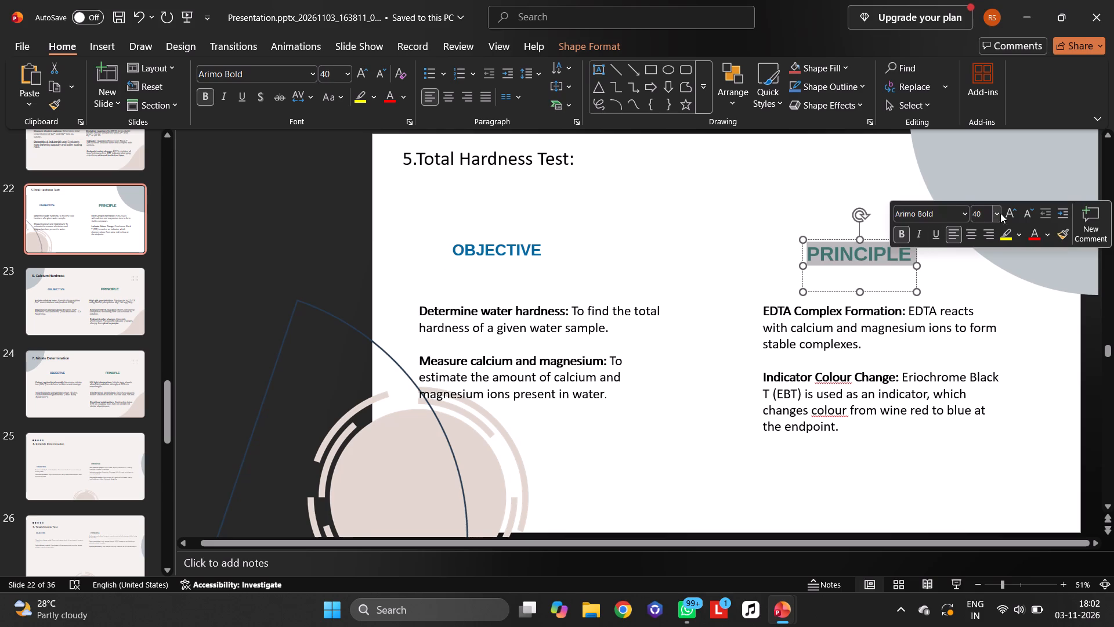
left_click(997, 212)
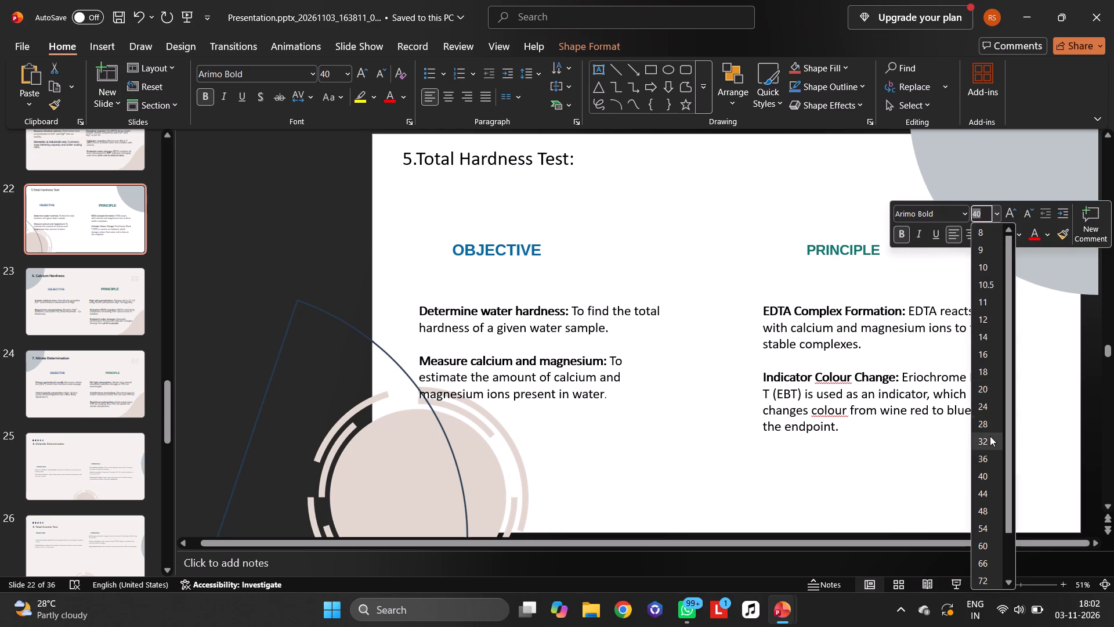
left_click(990, 440)
left_click(753, 246)
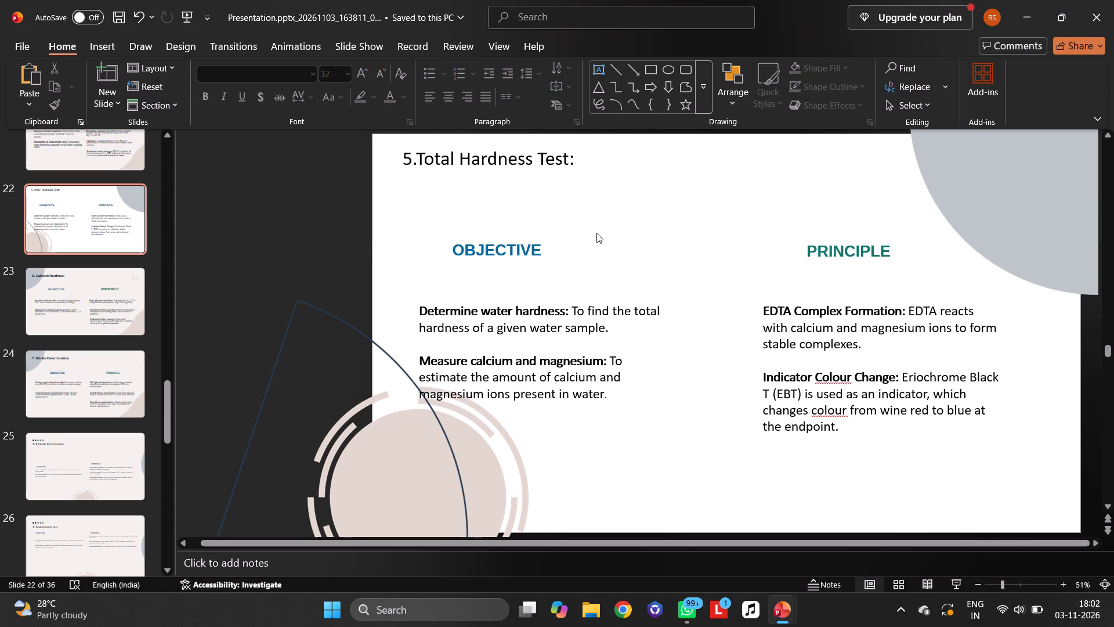
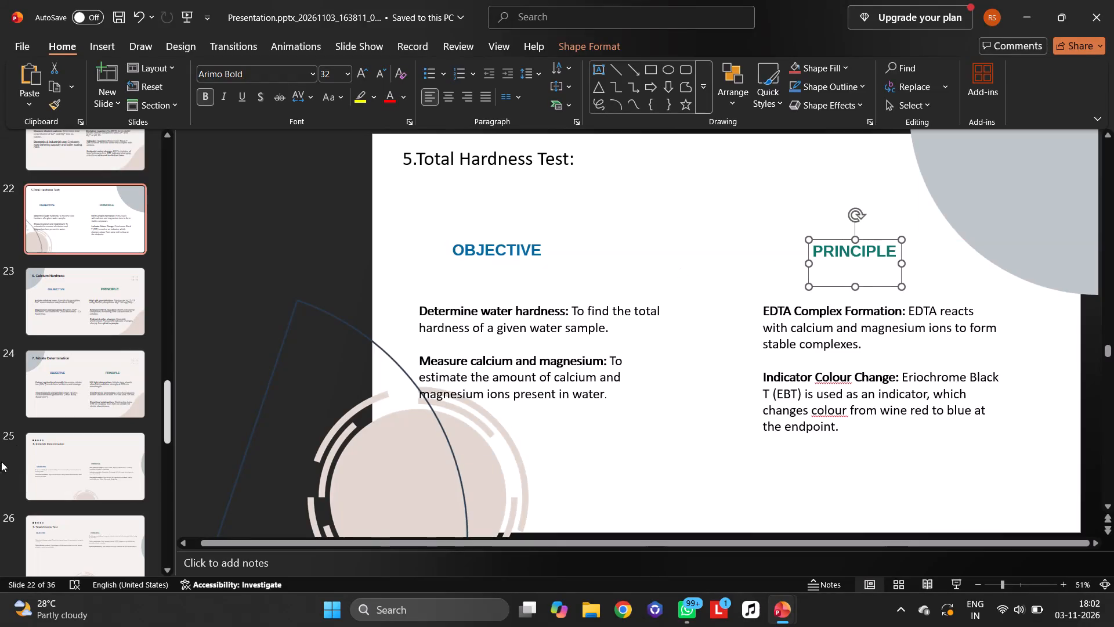
Set the title "8. Chloride Determination" on slide 25 to font size 40.
left_click(55, 455)
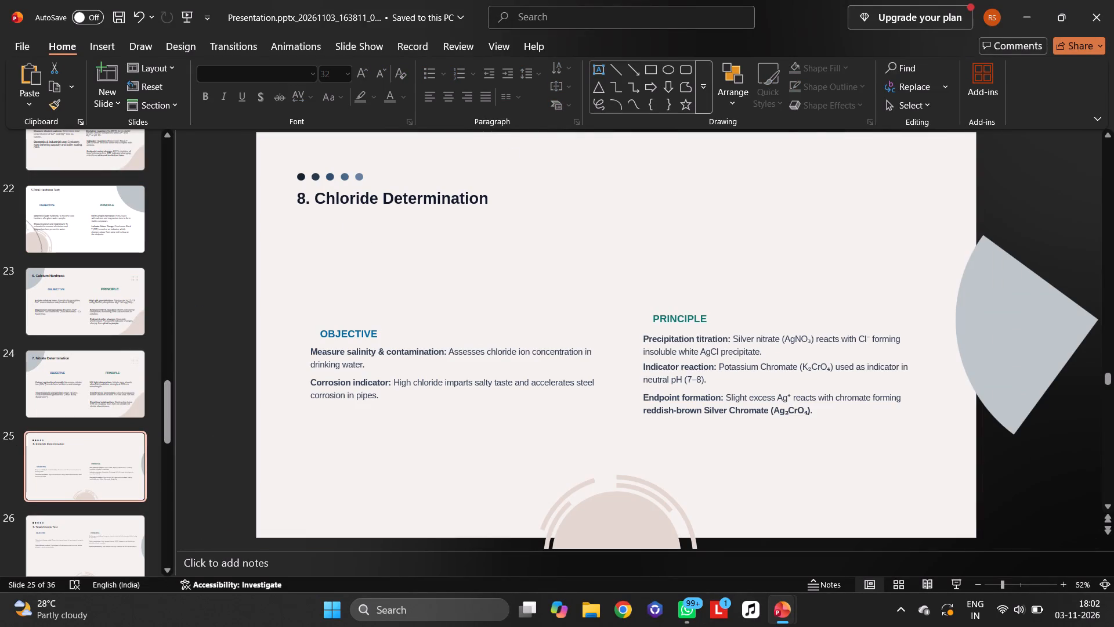
left_click(291, 194)
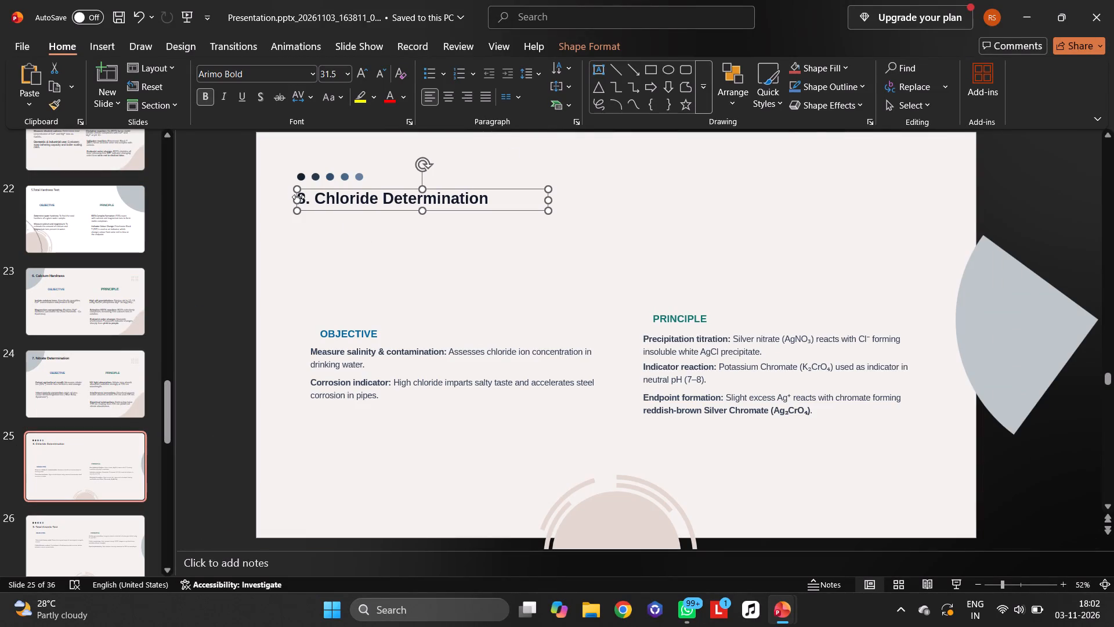
left_click_drag(299, 194, 502, 207)
left_click(611, 163)
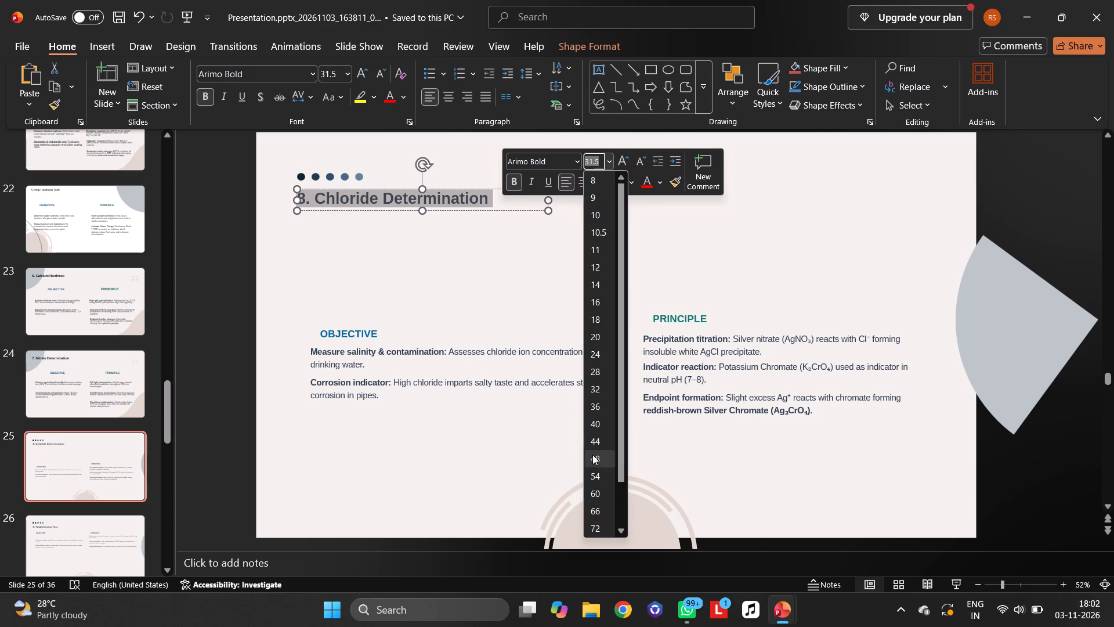
left_click(599, 420)
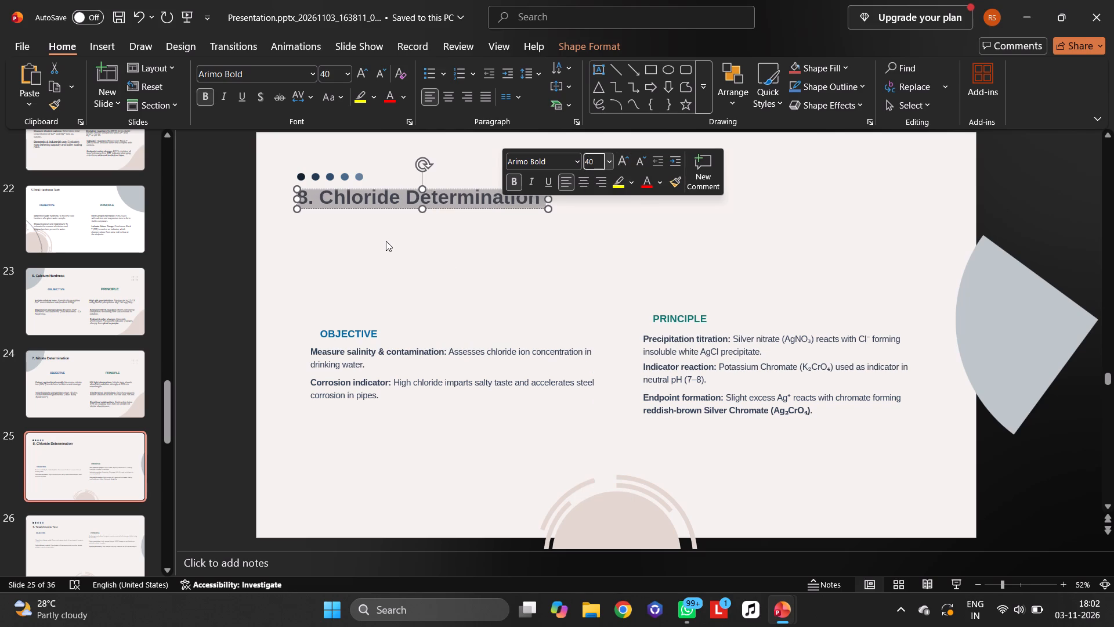
left_click(384, 242)
Move the "OBJECTIVE" heading on slide 25 up, leaving clear space above the salinity paragraph.
left_click(318, 331)
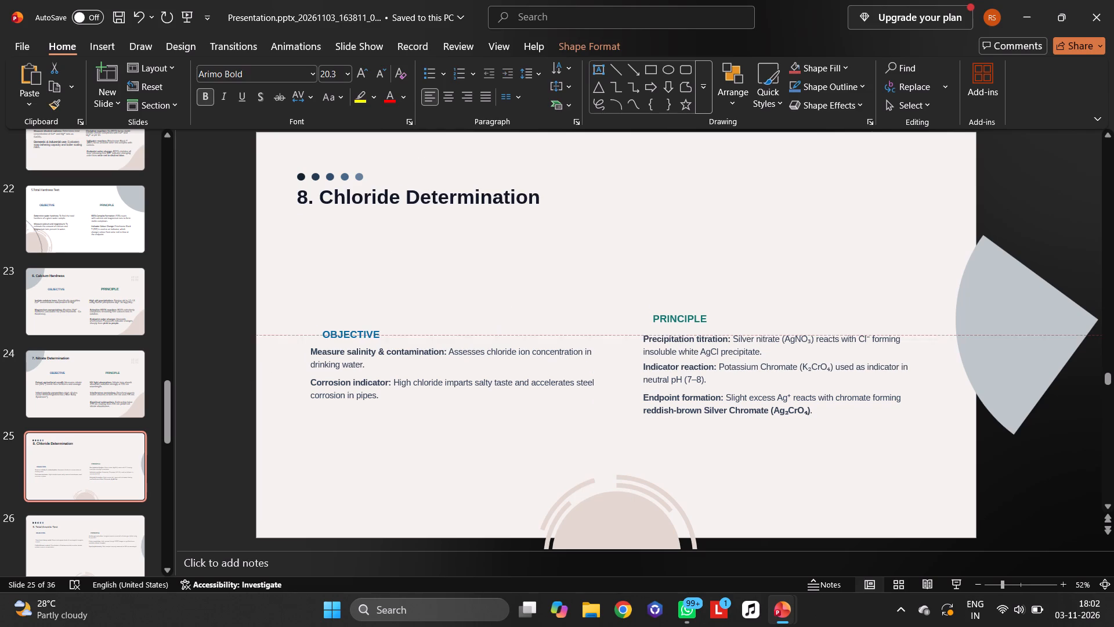
left_click_drag(337, 336, 384, 325)
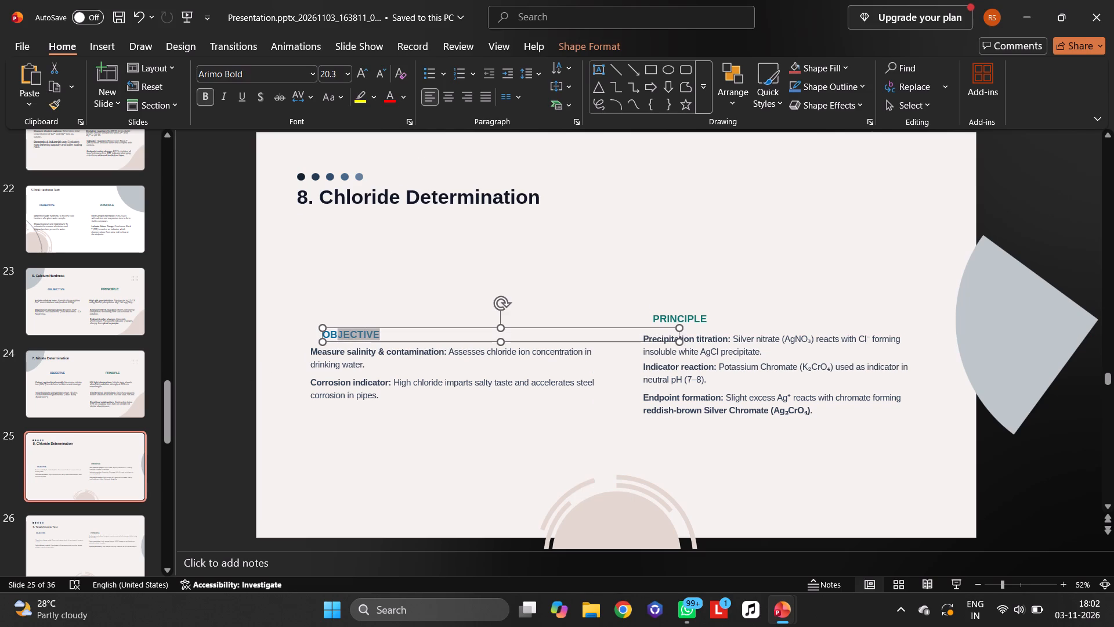
left_click_drag(384, 325, 436, 280)
left_click(435, 279)
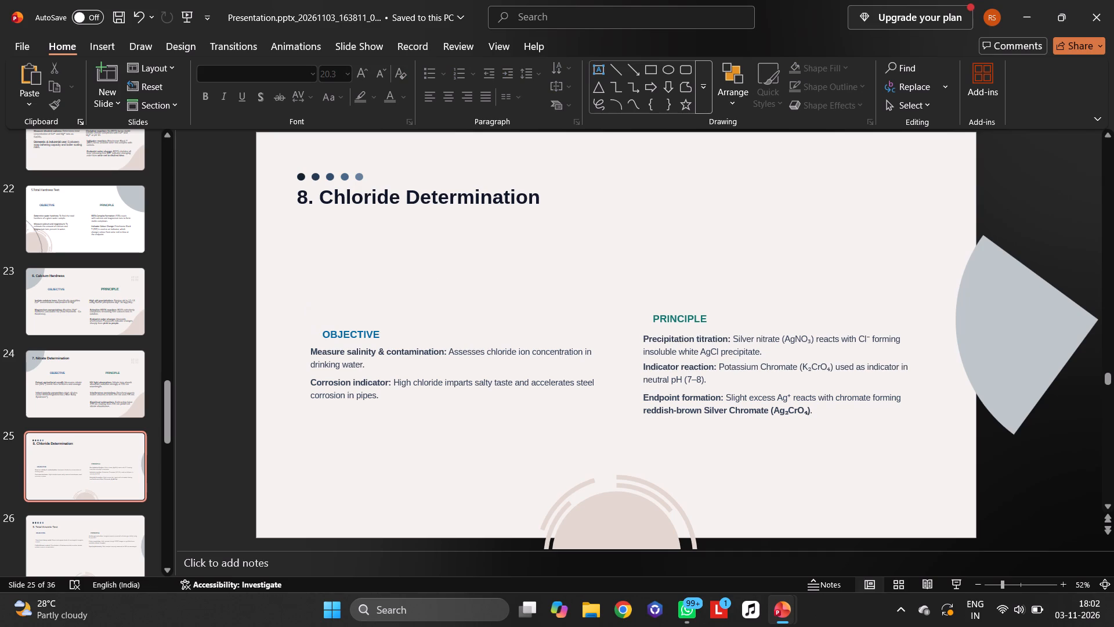
left_click(321, 333)
left_click_drag(321, 333, 325, 271)
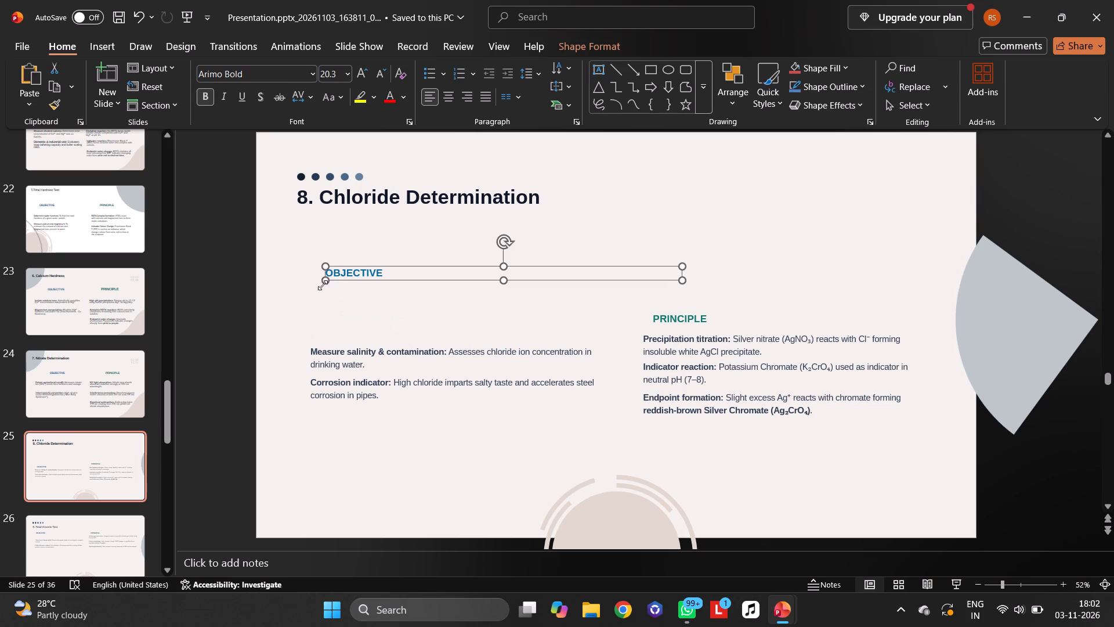
left_click(327, 275)
left_click(327, 271)
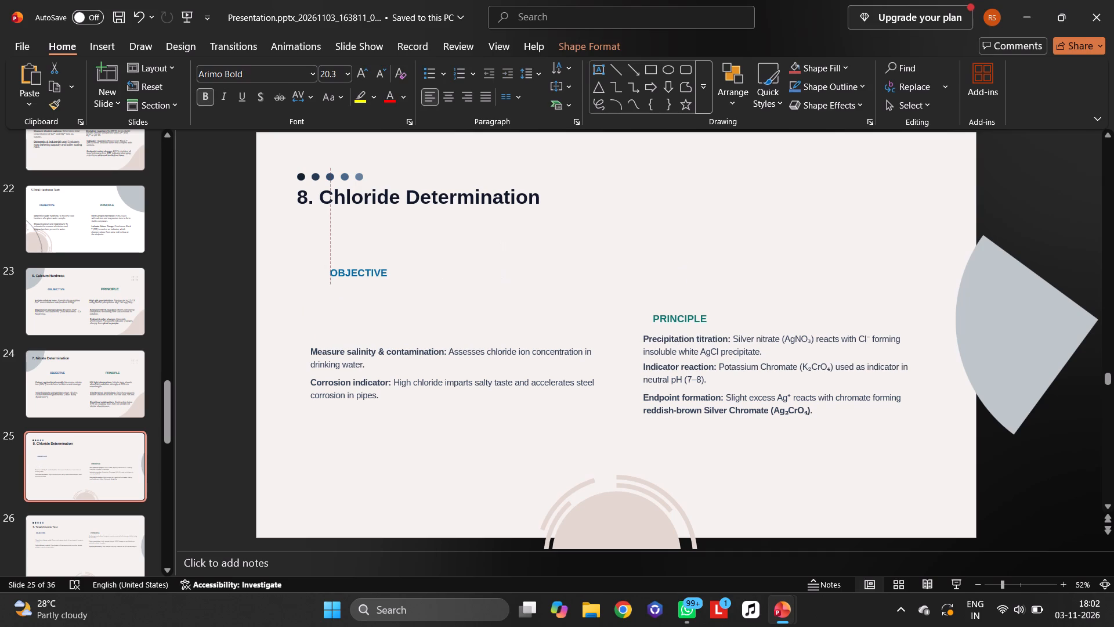
Set the font size of the "OBJECTIVE" heading on slide 25 to 32.
left_click(397, 274)
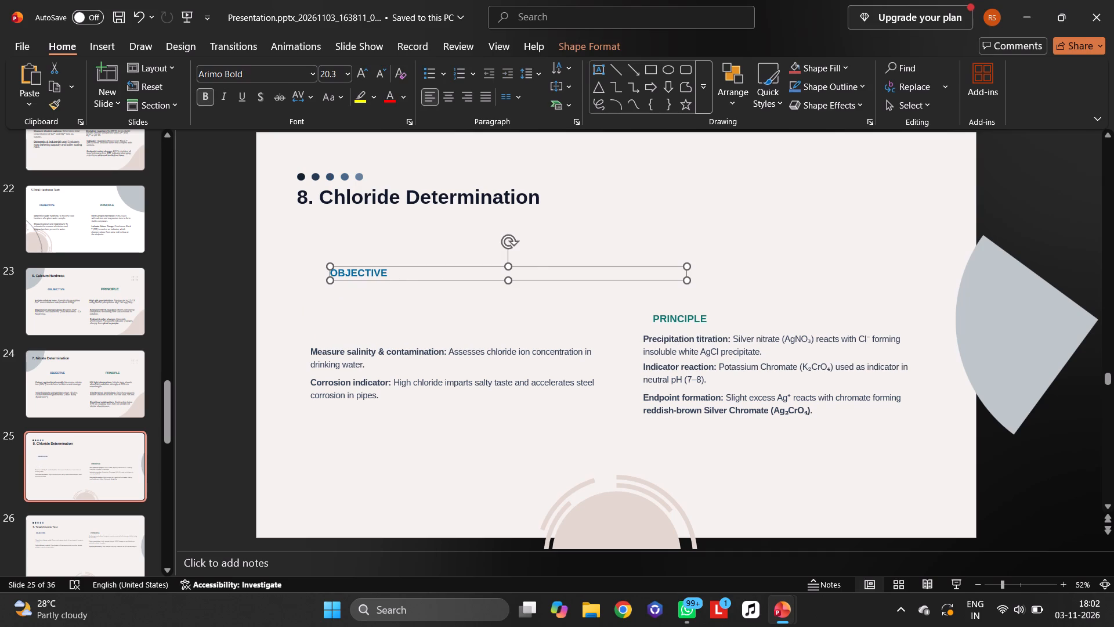
left_click_drag(385, 271, 318, 272)
left_click(428, 222)
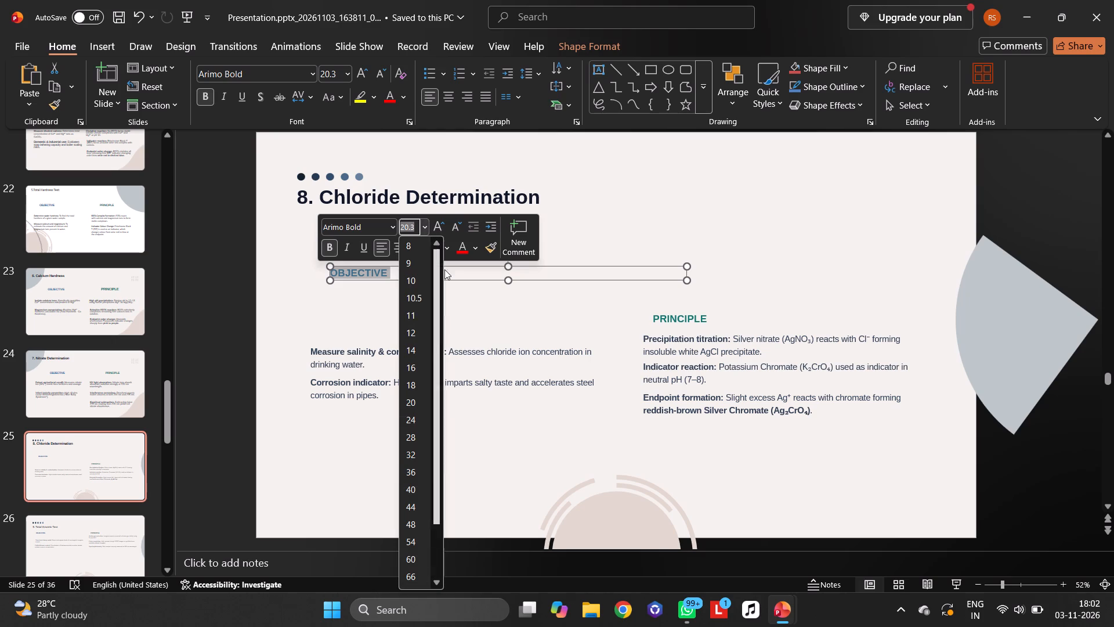
left_click(428, 449)
Move the "PRINCIPLE" heading on slide 25 up to about the level of "OBJECTIVE" and set its font size to 32.
left_click(705, 318)
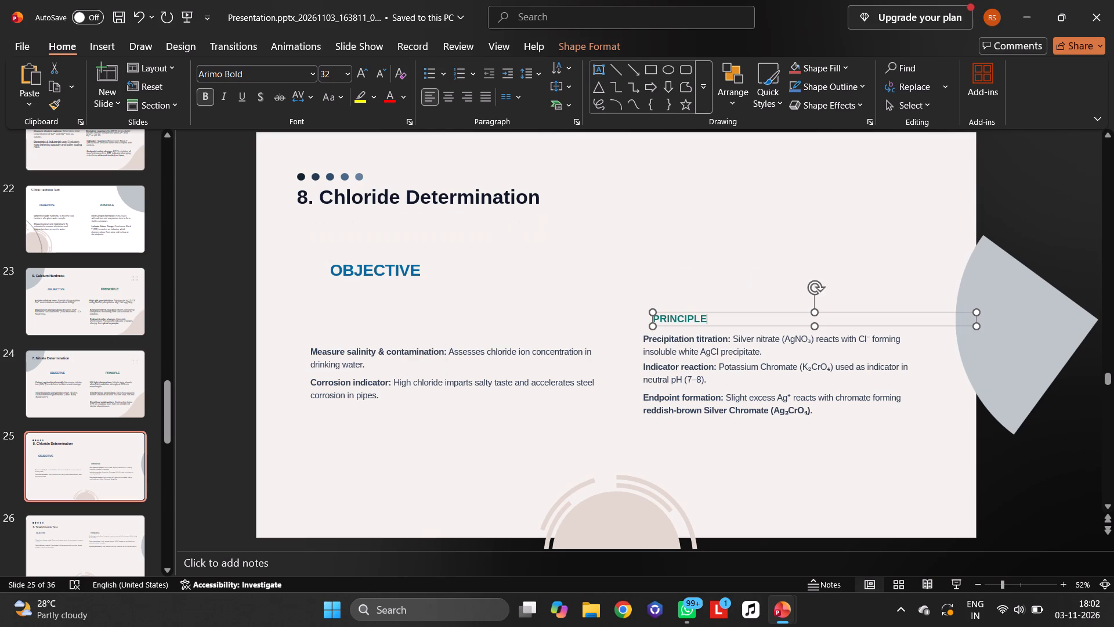
left_click_drag(710, 318, 707, 268)
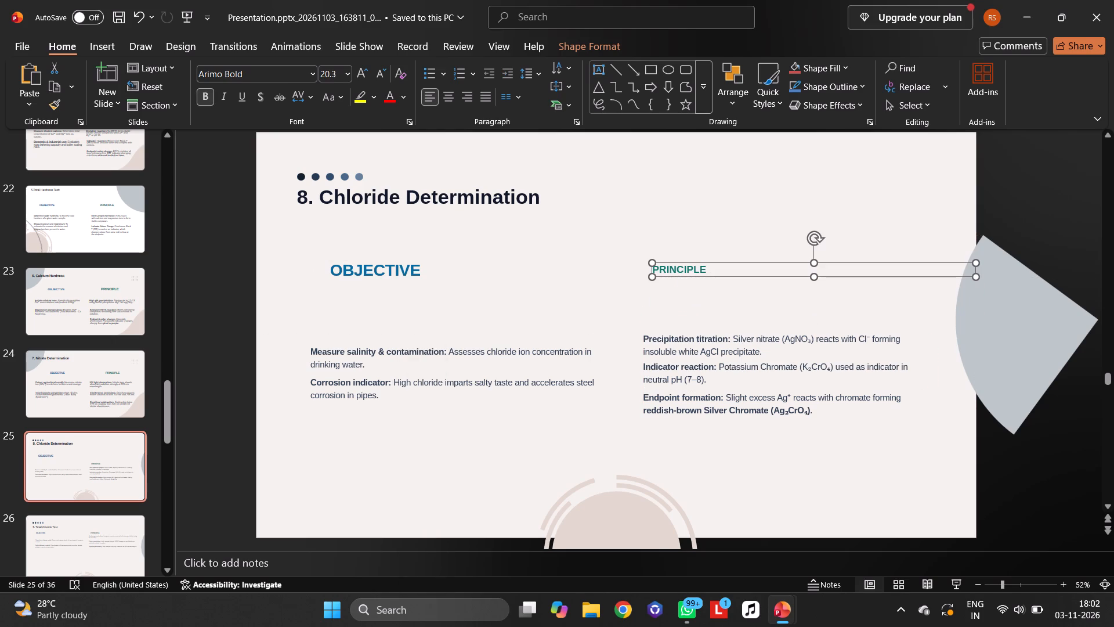
left_click_drag(706, 272, 587, 277)
left_click(695, 236)
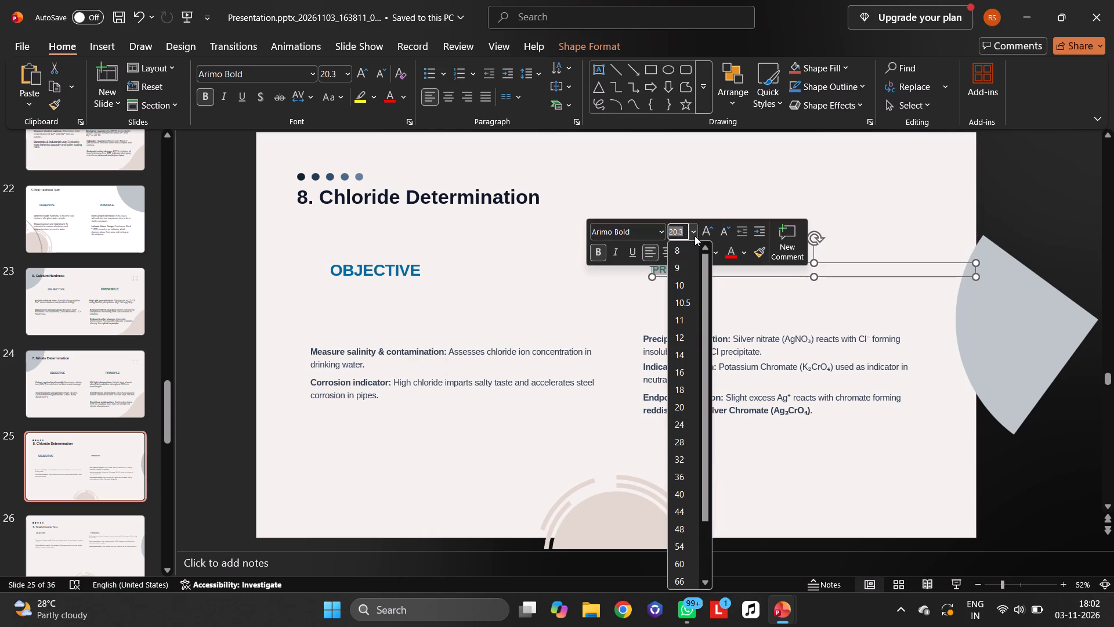
left_click(688, 463)
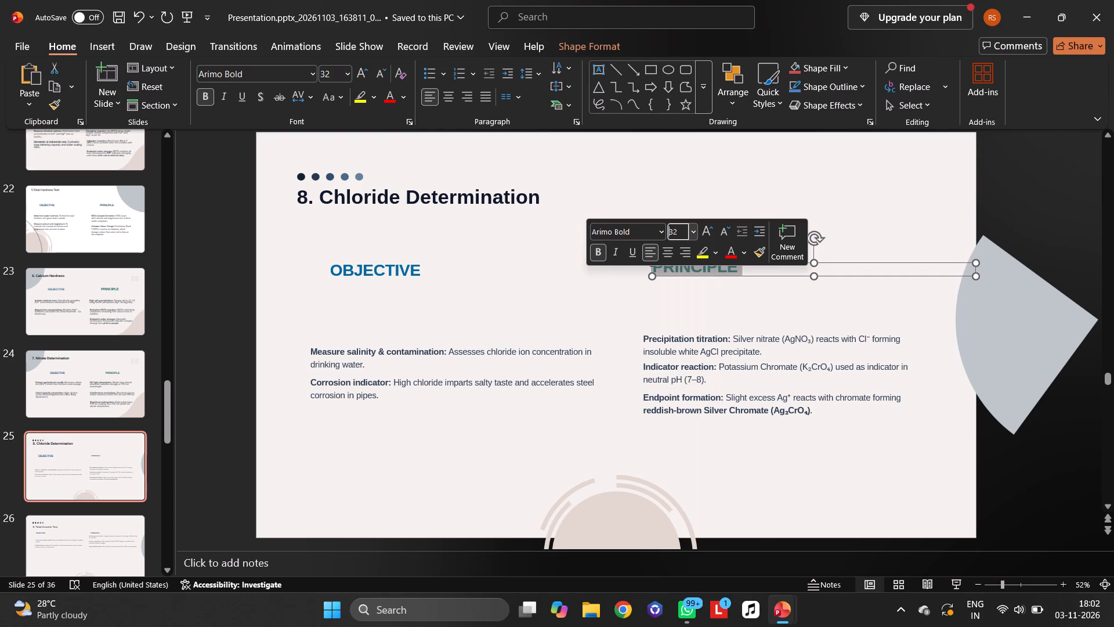
Set the two objective paragraphs on slide 25, salinity & contamination and corrosion indicator, to font size 28.
left_click(386, 369)
left_click_drag(364, 363, 259, 330)
left_click(366, 284)
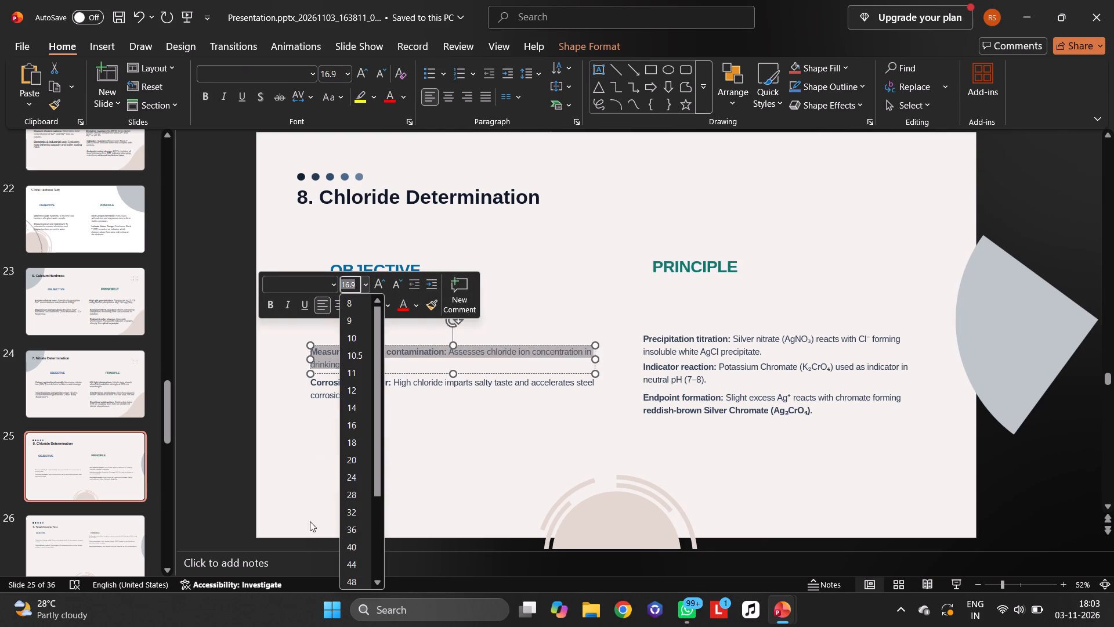
left_click(354, 496)
left_click(383, 392)
left_click_drag(377, 397, 285, 382)
left_click(388, 334)
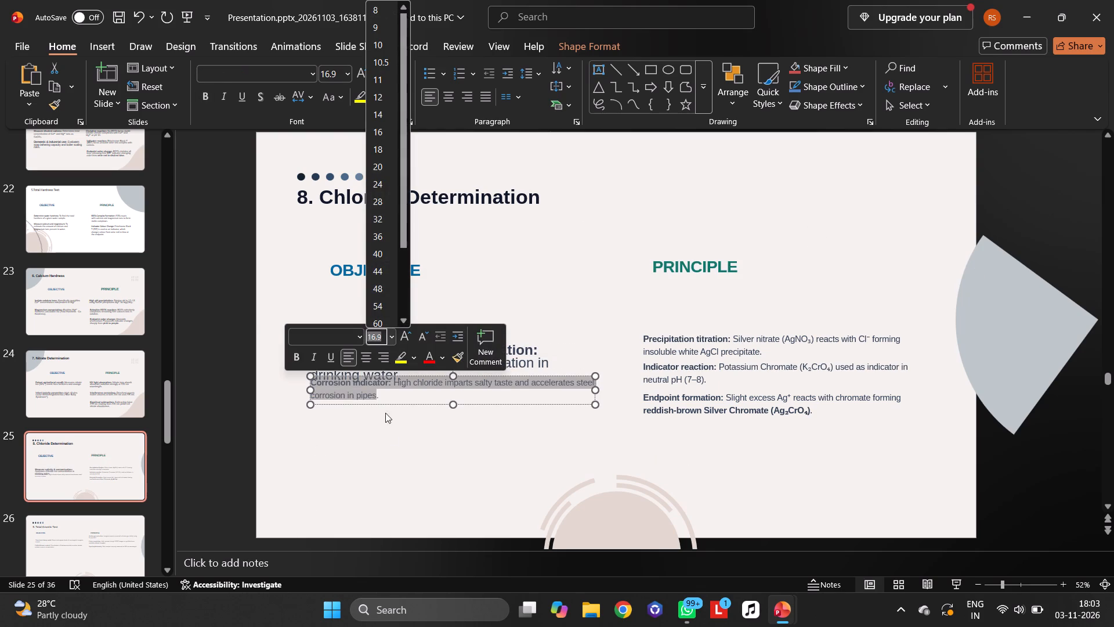
left_click(381, 198)
Set the three principle paragraphs on slide 25, precipitation titration, indicator reaction and endpoint formation, to font size 28.
left_click(694, 429)
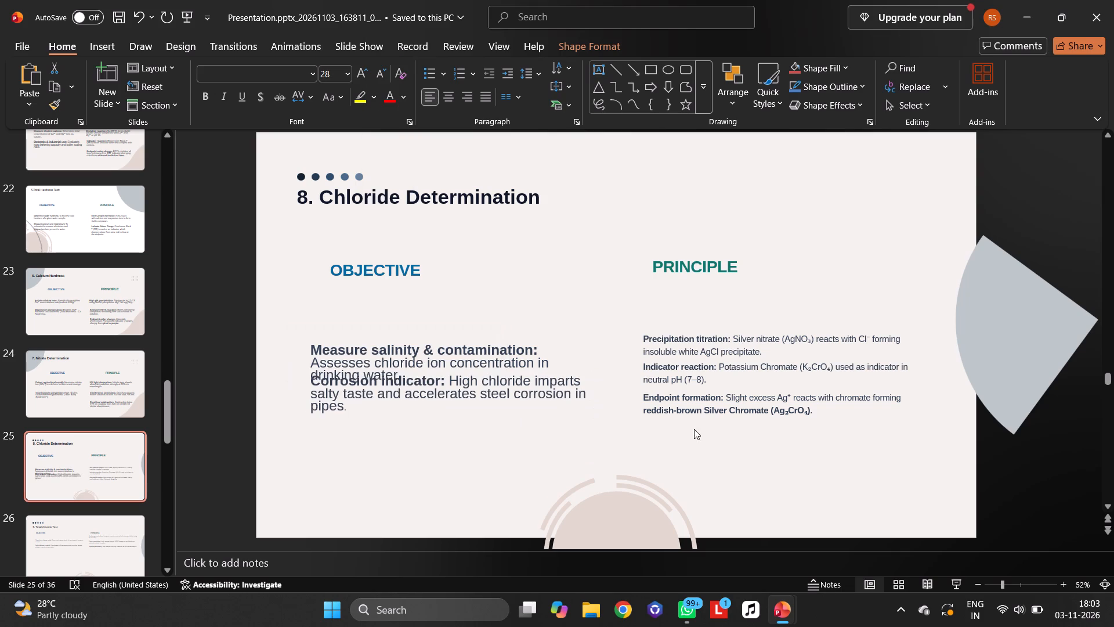
left_click(733, 350)
left_click_drag(761, 351, 604, 324)
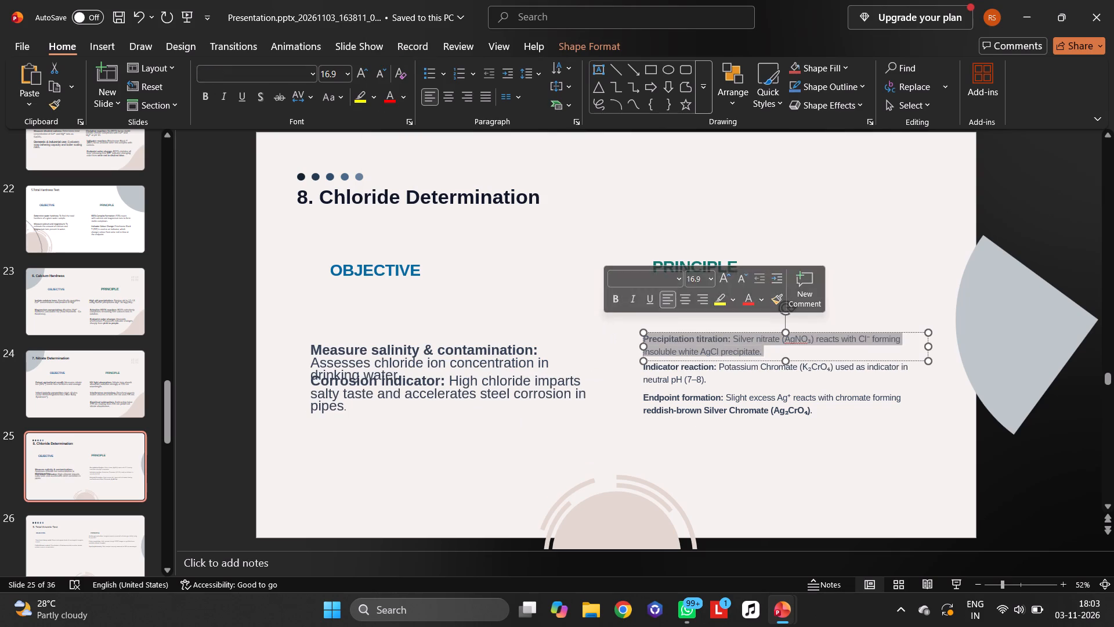
left_click(710, 281)
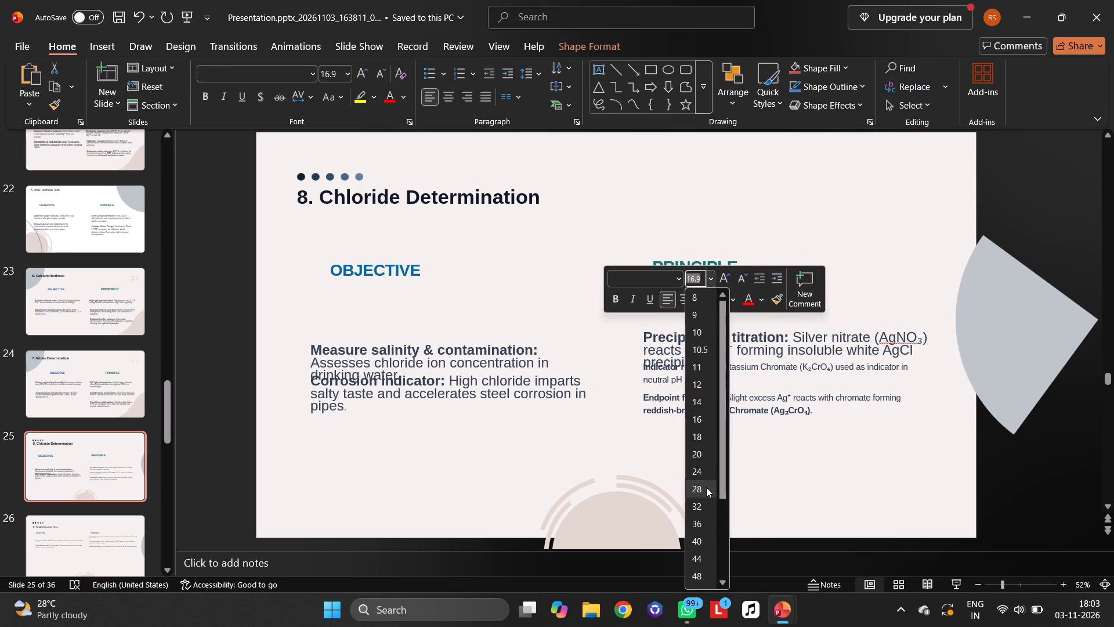
left_click(706, 487)
left_click(724, 383)
left_click_drag(706, 384, 588, 346)
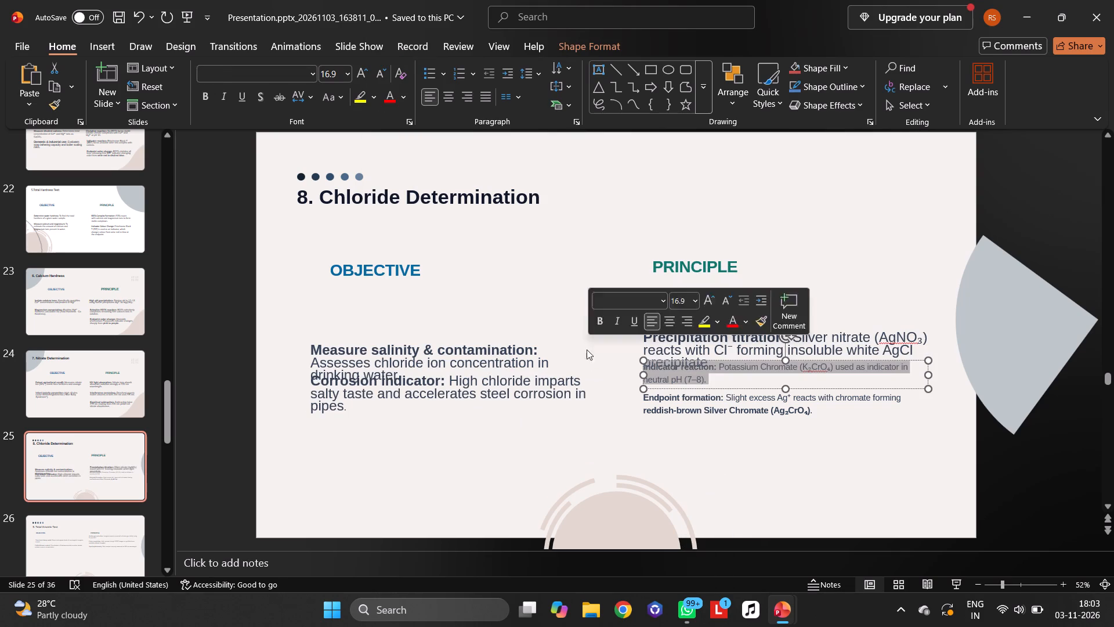
left_click(693, 308)
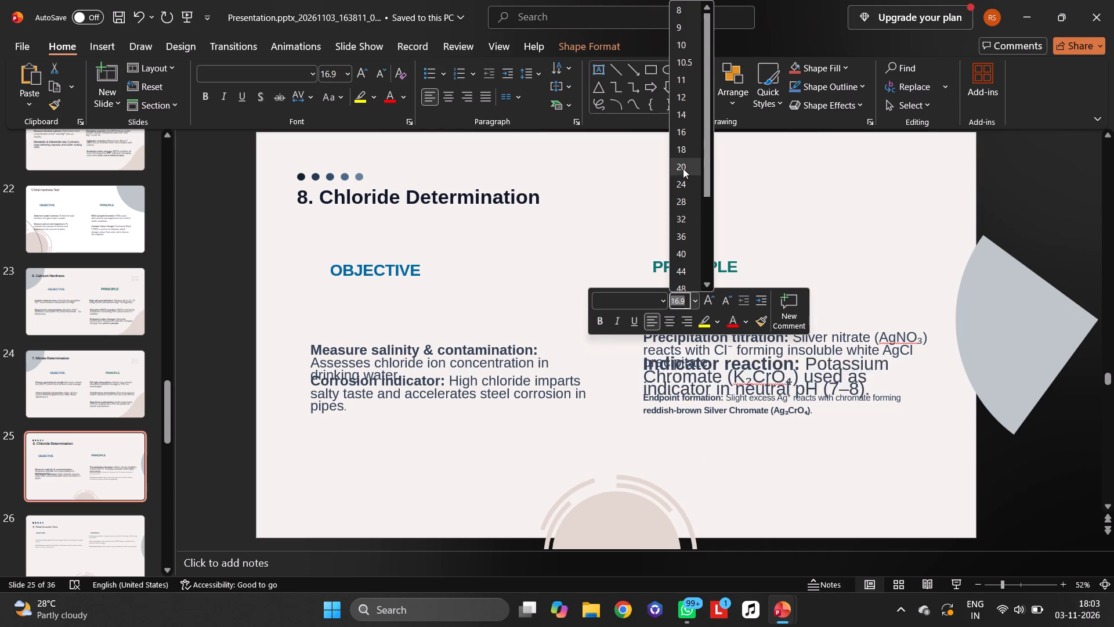
left_click(684, 203)
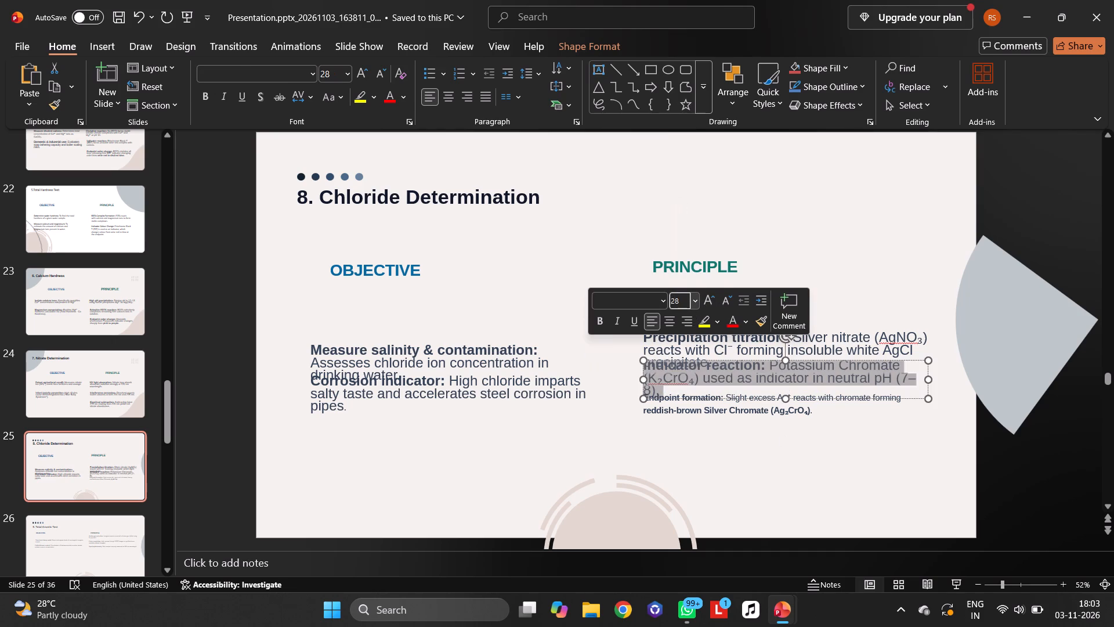
left_click(808, 404)
left_click(813, 417)
left_click_drag(818, 411, 643, 398)
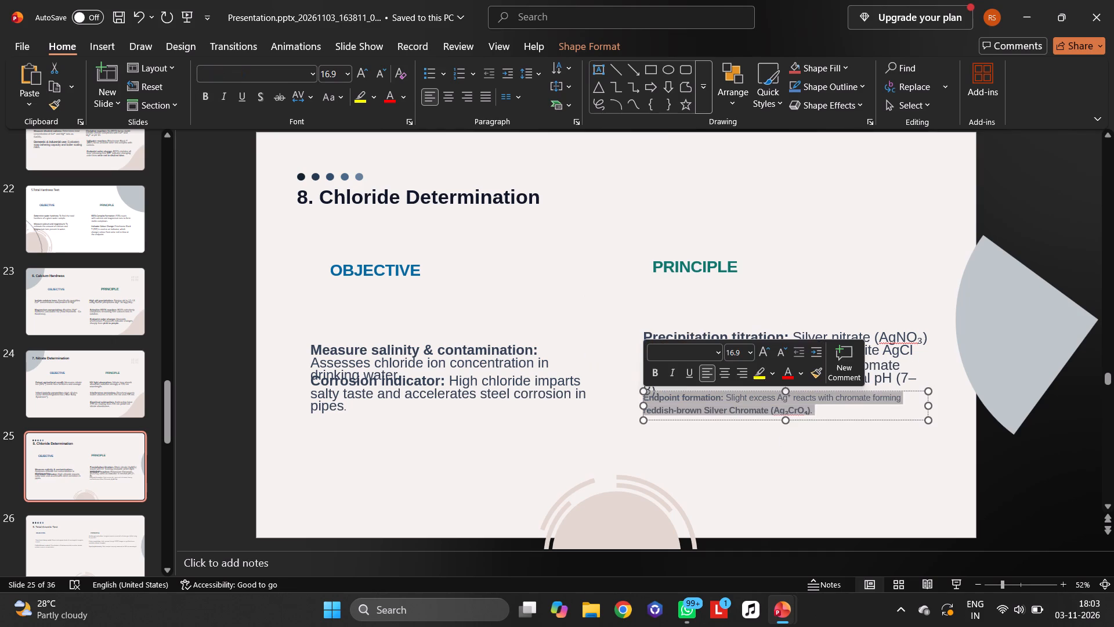
left_click(746, 349)
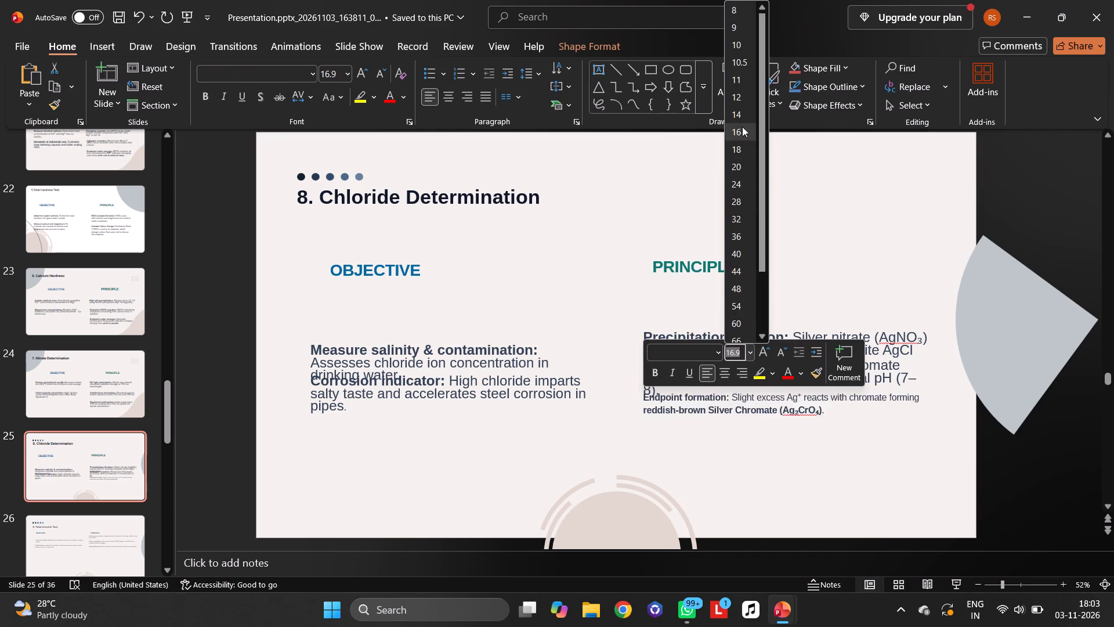
left_click(740, 200)
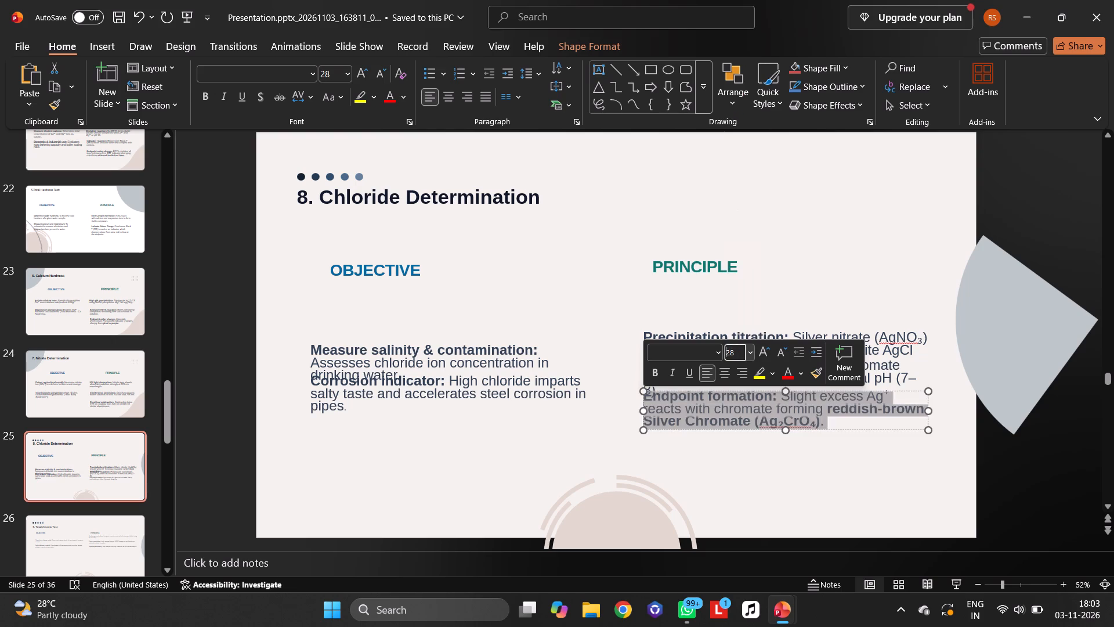
left_click(496, 451)
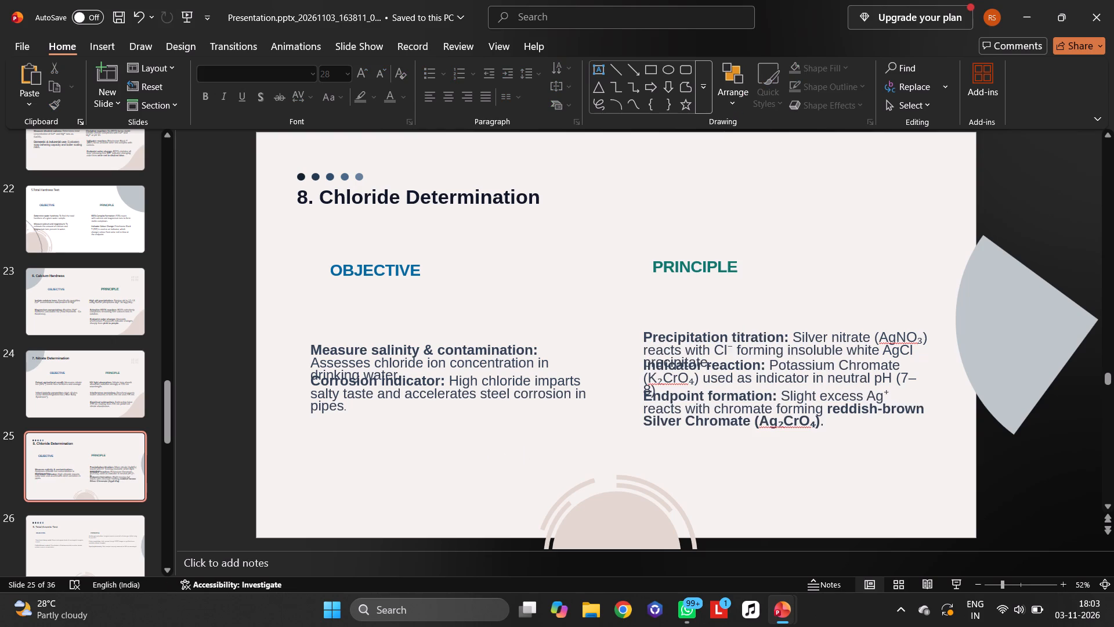
Shift the "OBJECTIVE" heading on slide 25 right and slightly up to sit centrally over its paragraphs, and widen its text box.
left_click_drag(324, 265, 332, 264)
left_click_drag(327, 265, 339, 259)
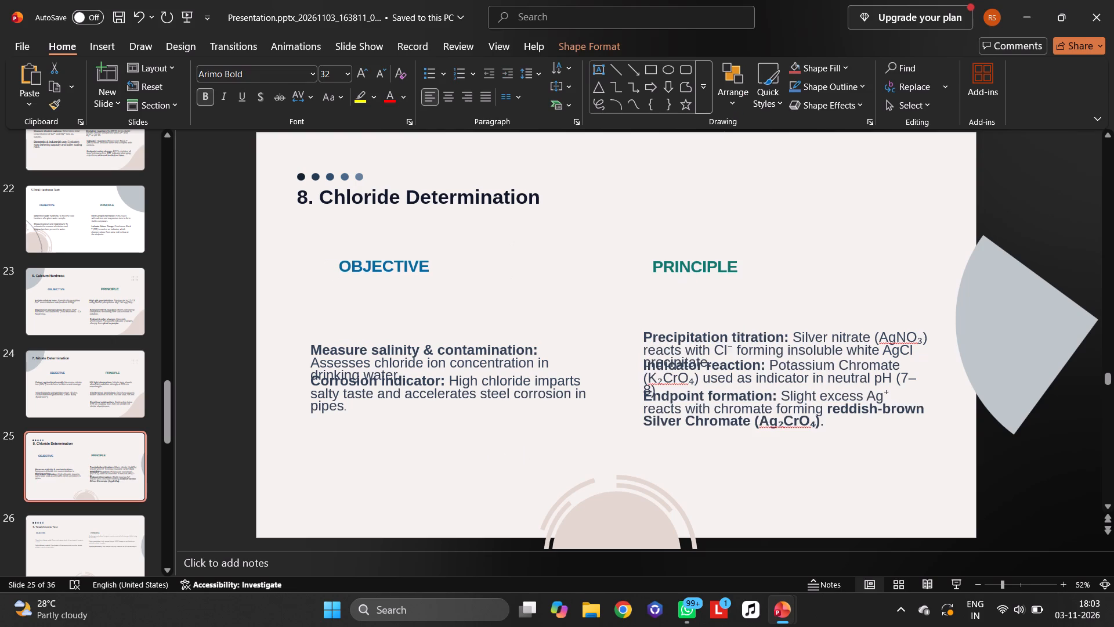
left_click_drag(339, 259, 388, 258)
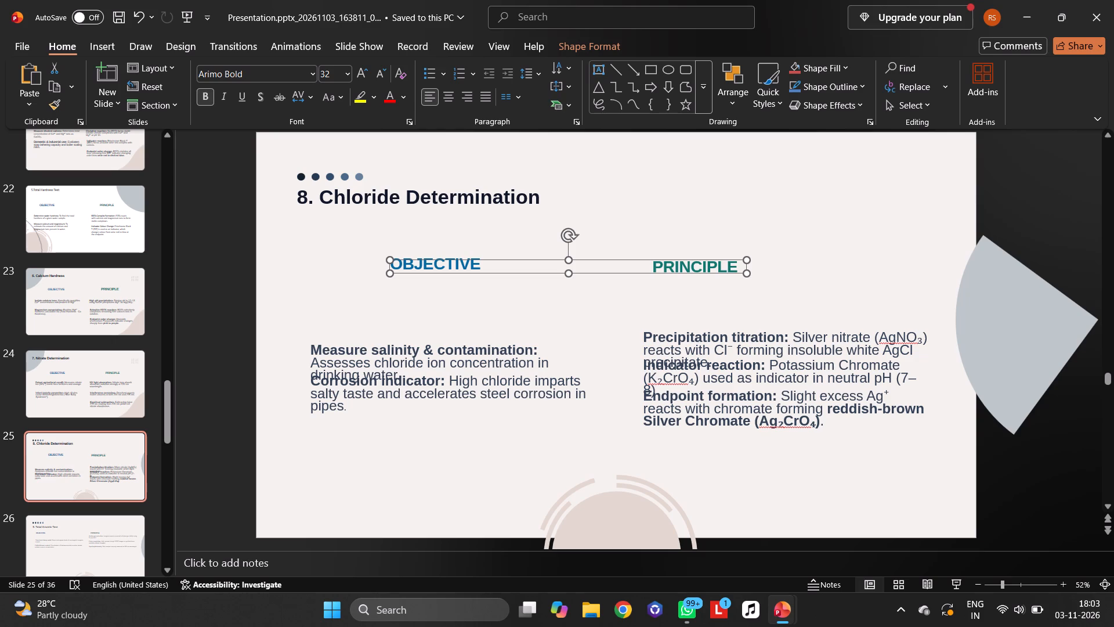
left_click_drag(747, 272, 819, 272)
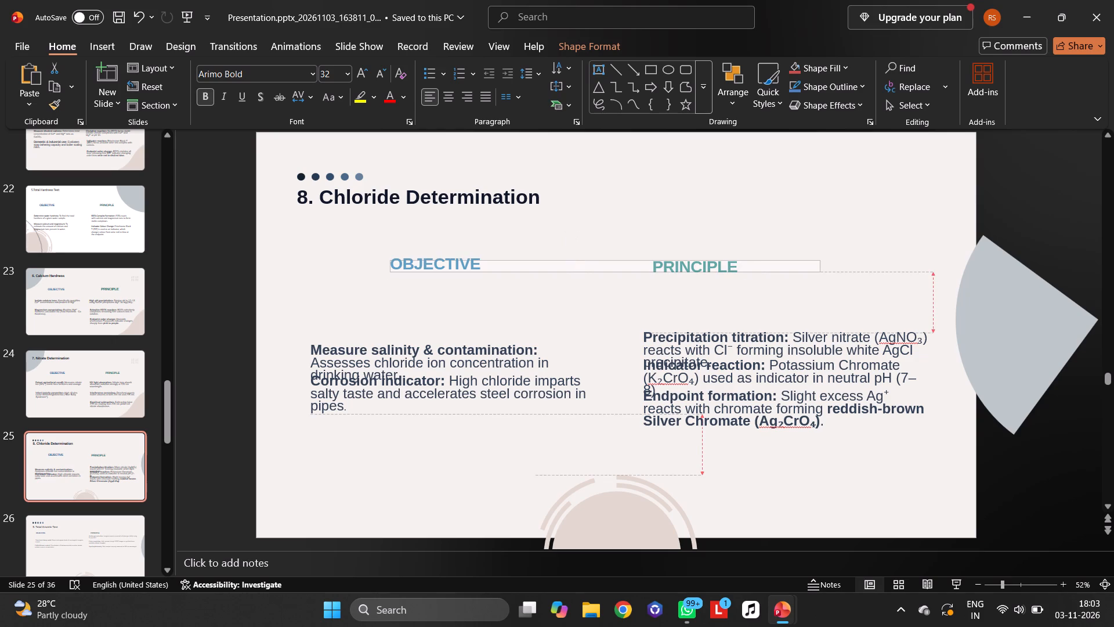
left_click_drag(819, 272, 818, 271)
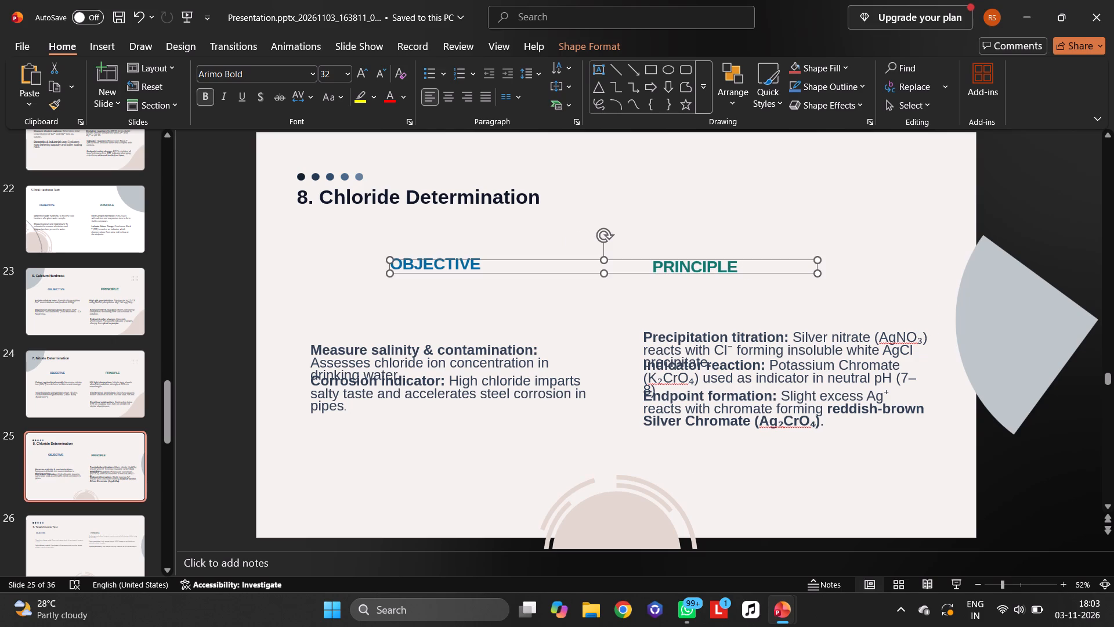
Move the "PRINCIPLE" heading on slide 25 right to sit centrally over its paragraphs, level with the "OBJECTIVE" heading.
left_click(649, 263)
left_click(649, 263)
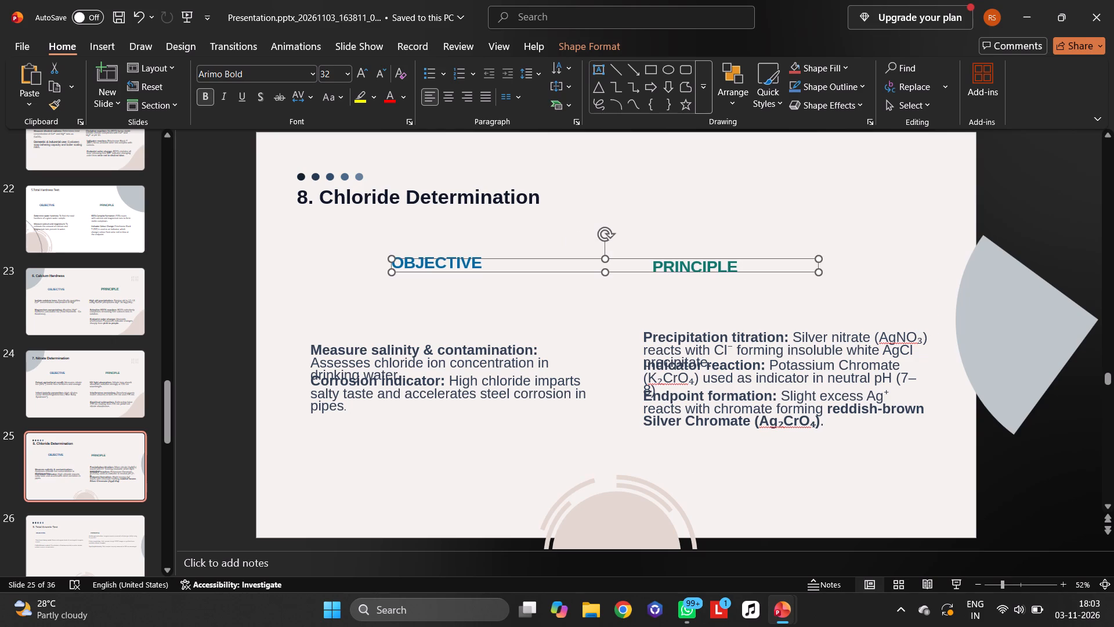
left_click_drag(661, 262, 690, 254)
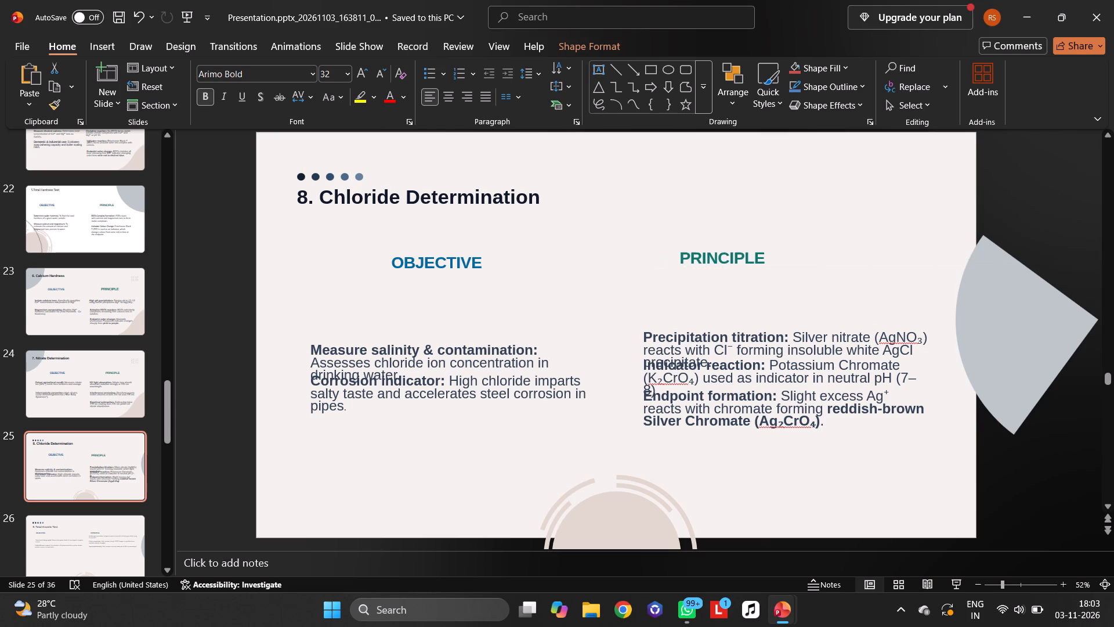
left_click_drag(690, 254, 742, 259)
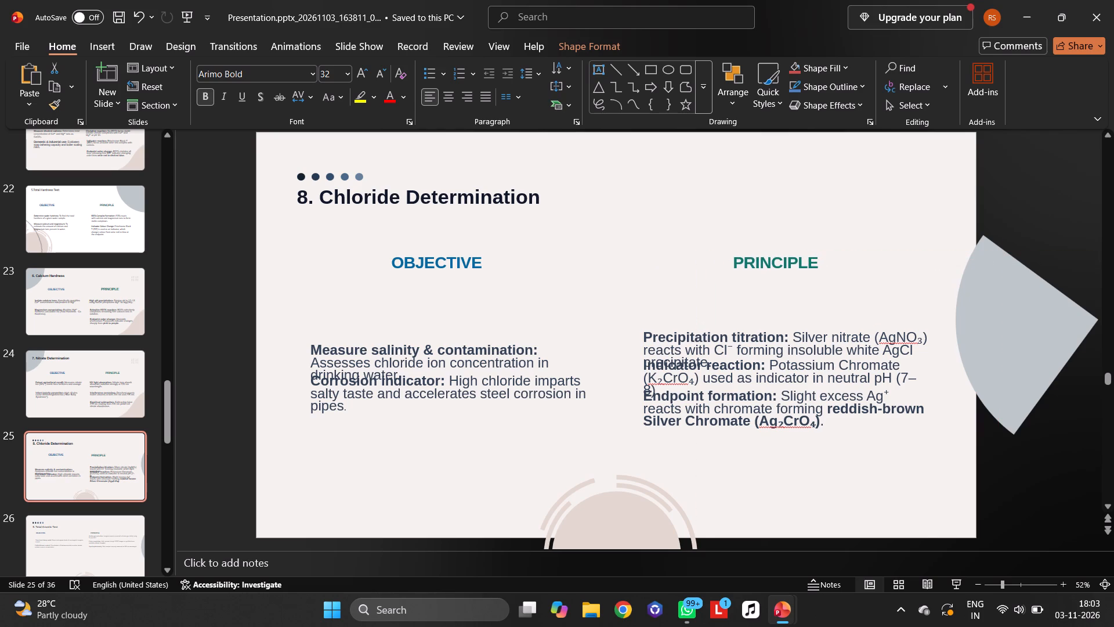
left_click_drag(742, 259, 752, 260)
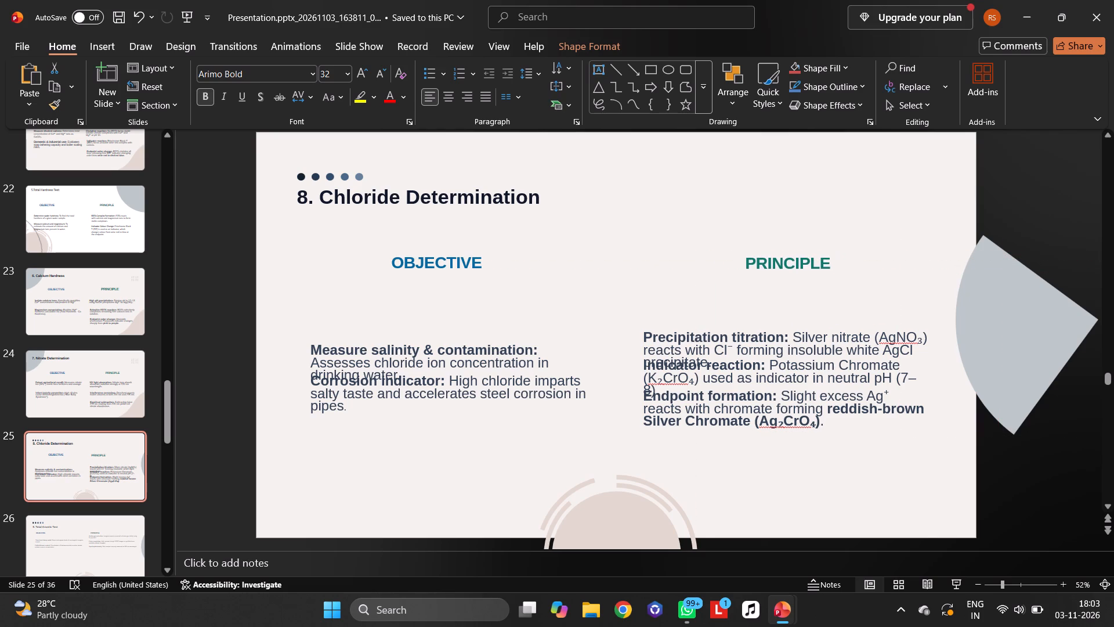
Move the "PRINCIPLE" heading on slide 25 left to sit more centrally over its paragraphs, level with the "OBJECTIVE" heading.
left_click_drag(752, 260, 747, 260)
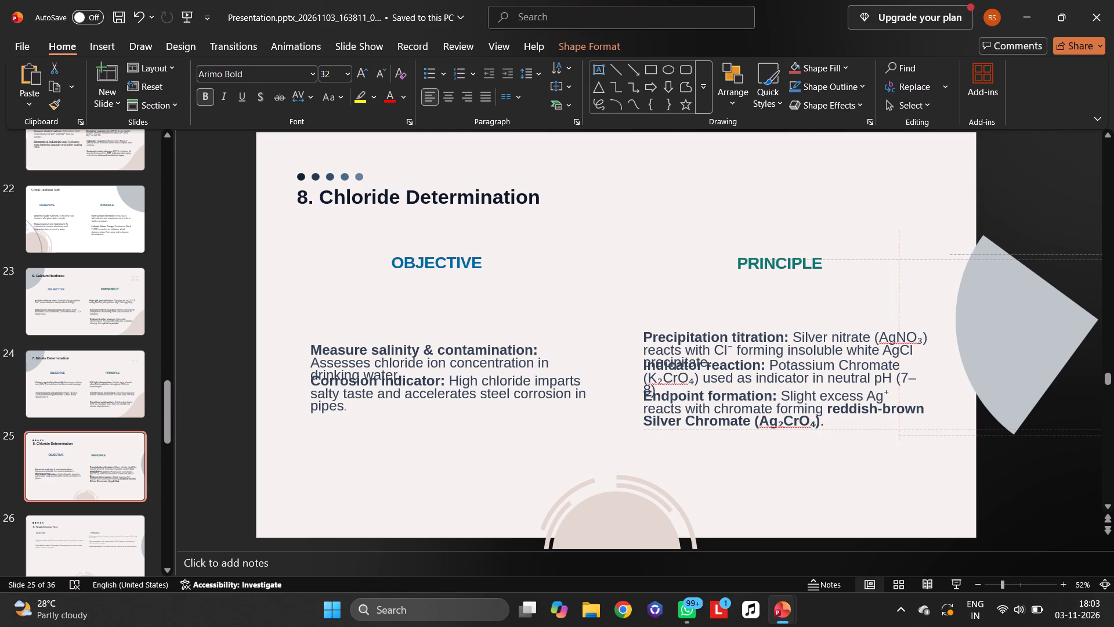
left_click_drag(747, 260, 715, 258)
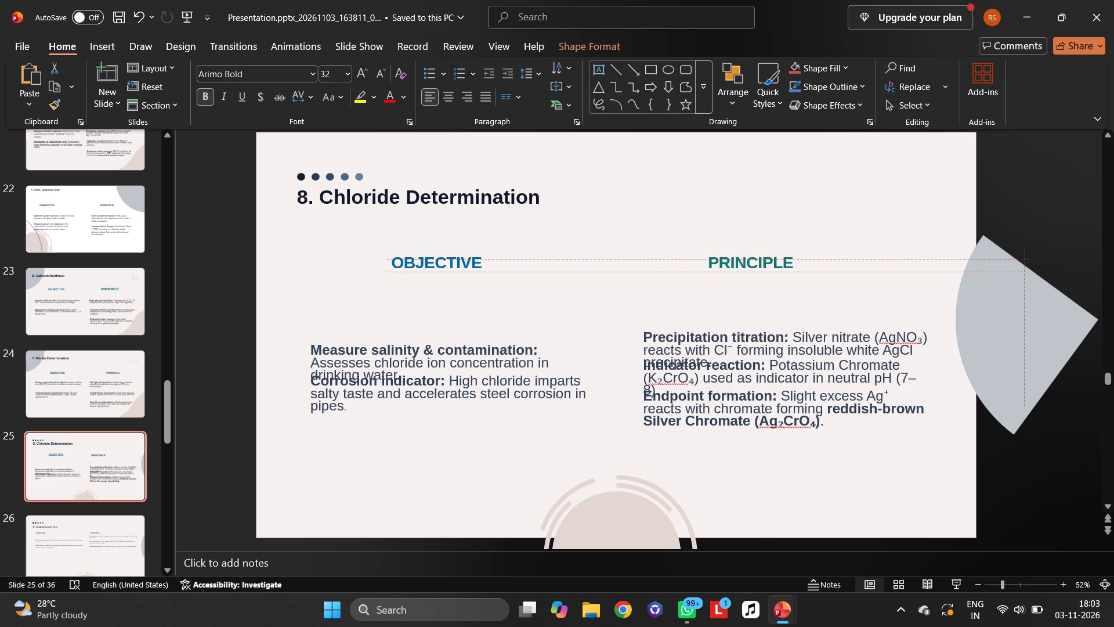
left_click_drag(715, 258, 726, 258)
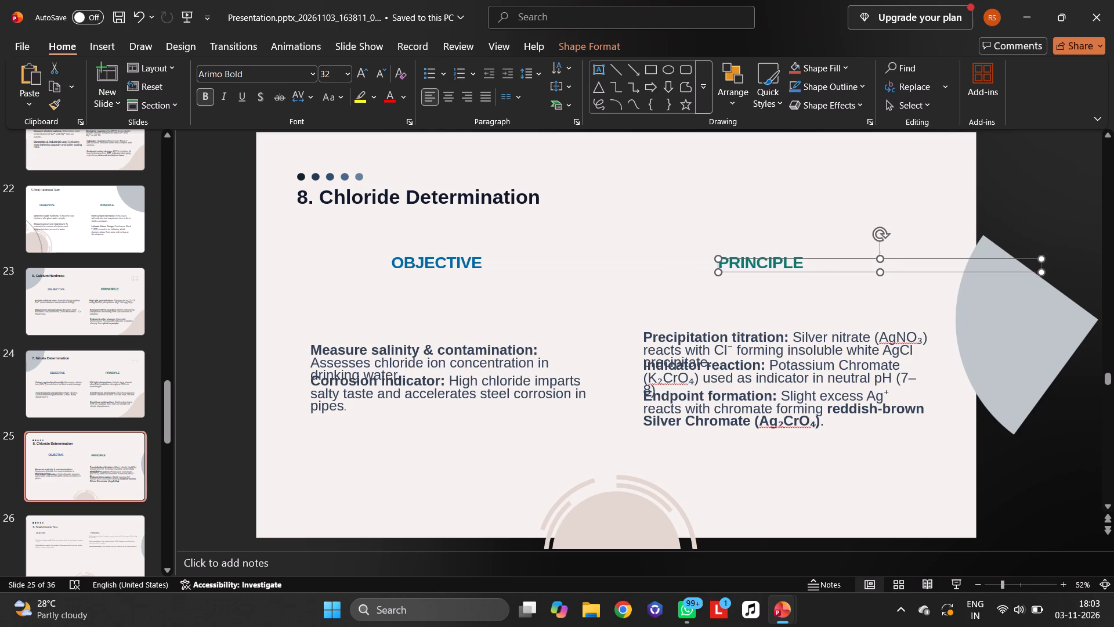
Move the "Measure salinity & contamination" paragraph up, clear of the "Corrosion indicator" paragraph, and line up both paragraphs' left edges.
left_click_drag(303, 344, 448, 378)
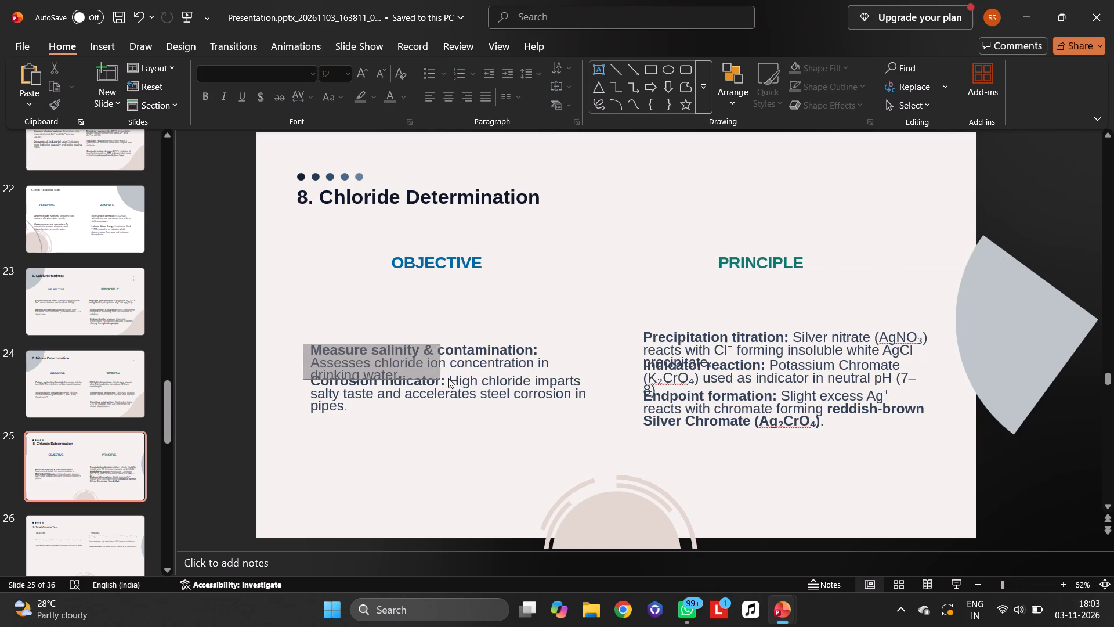
left_click_drag(448, 378, 449, 375)
left_click(316, 350)
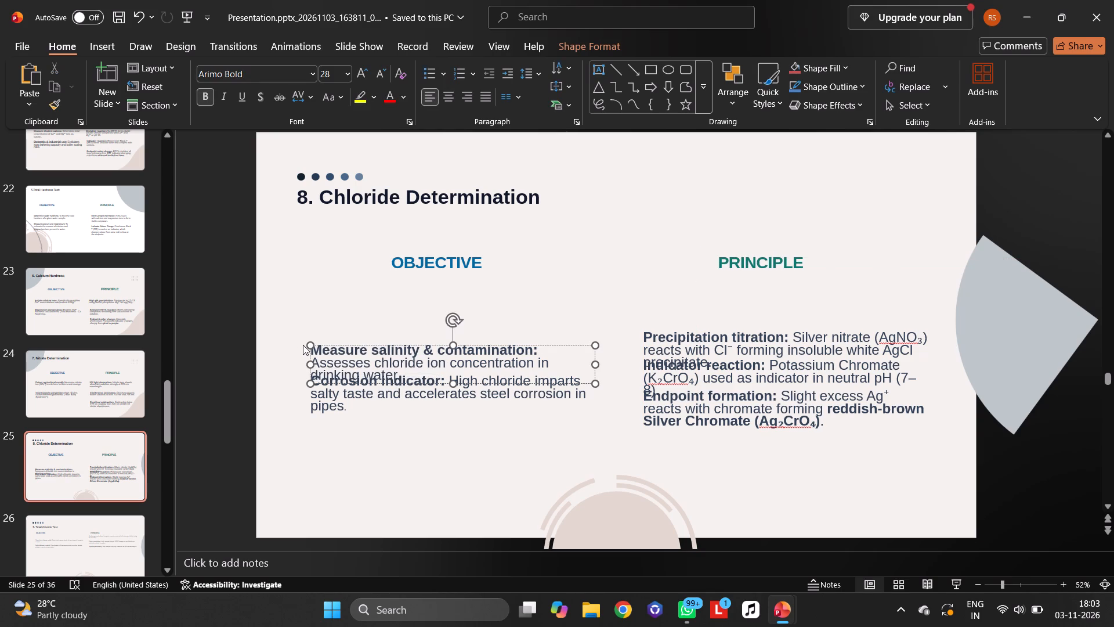
left_click_drag(303, 345, 303, 335)
left_click_drag(308, 346, 315, 325)
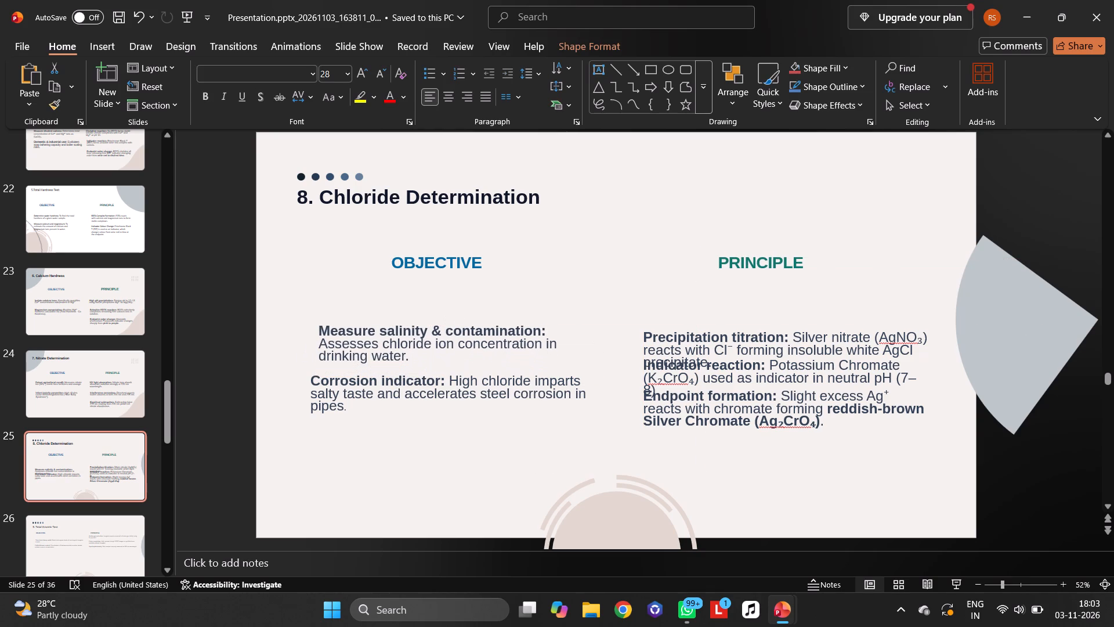
left_click_drag(315, 325, 311, 319)
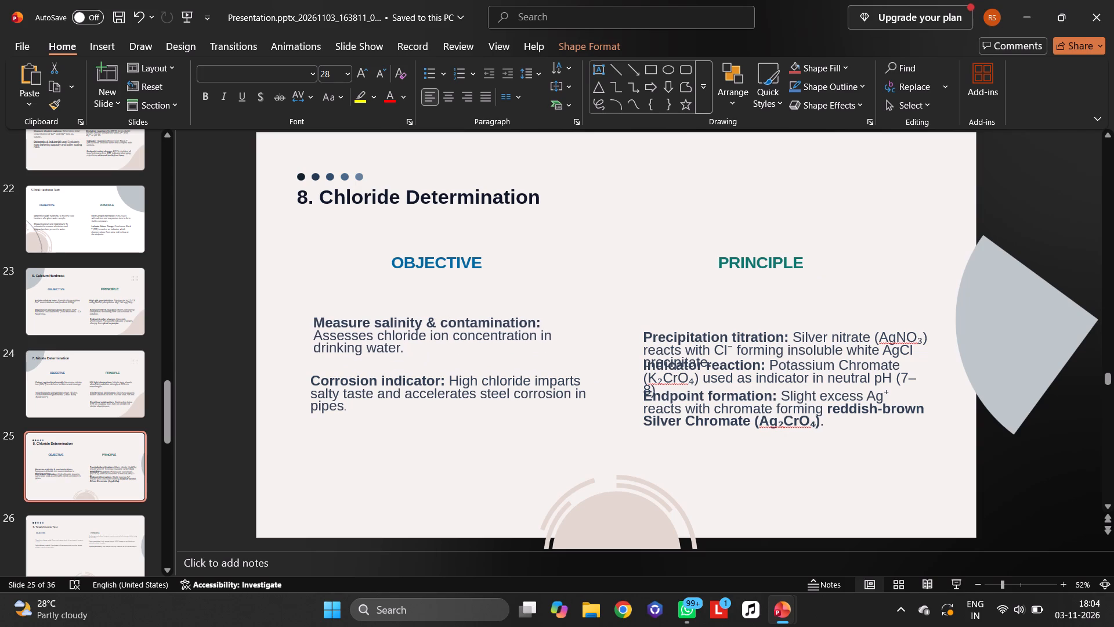
left_click_drag(311, 319, 310, 318)
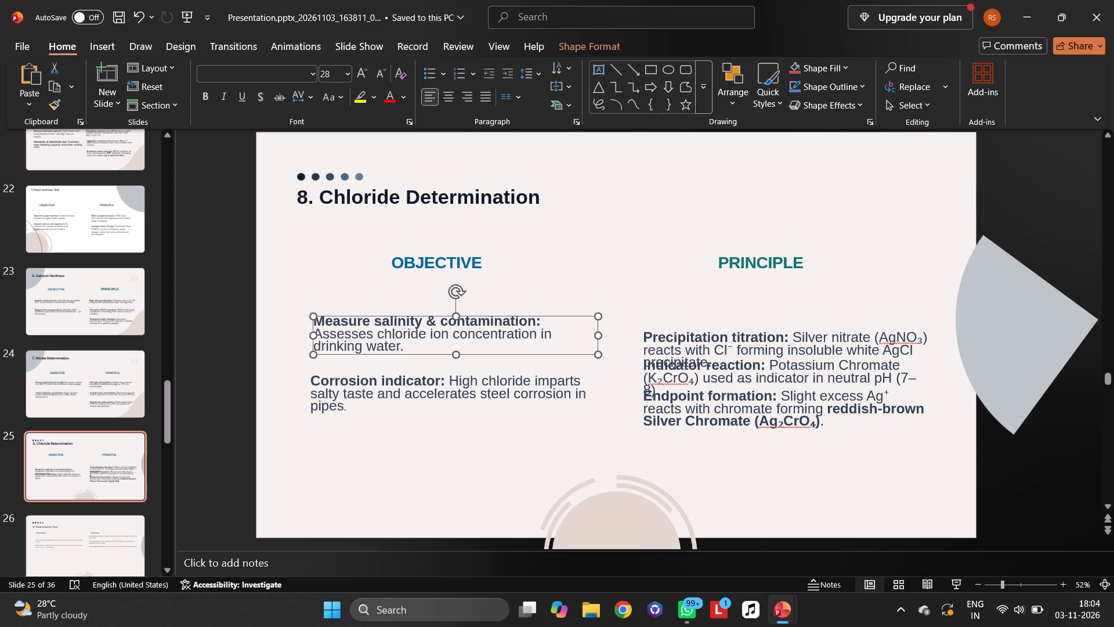
left_click(309, 380)
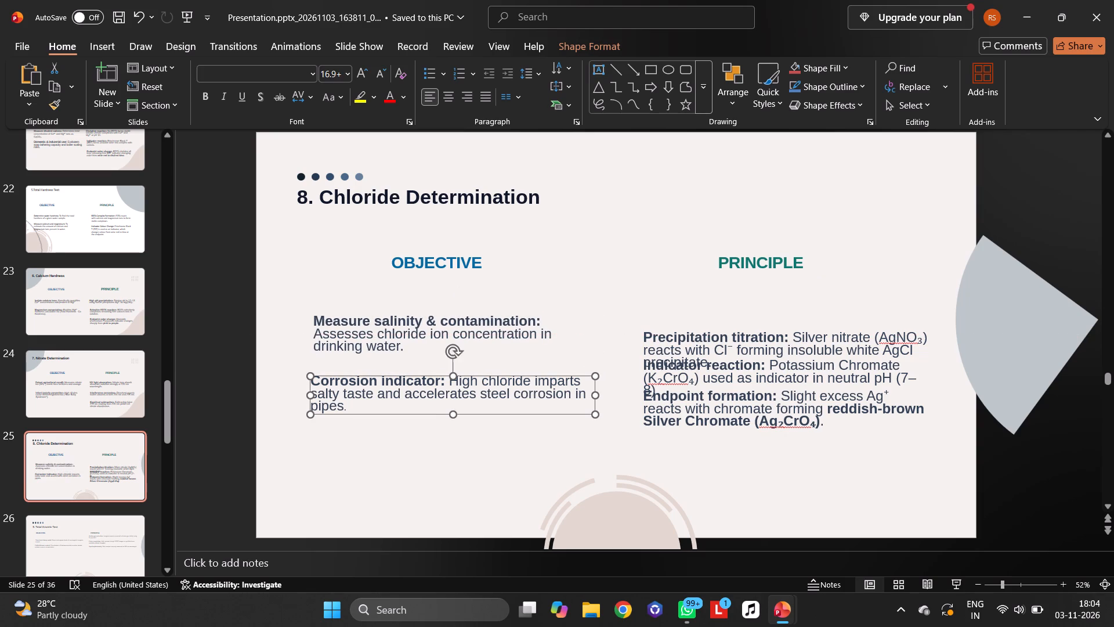
Move the "Precipitation titration" paragraph on slide 25 straight up so it clears the "Indicator reaction" paragraph.
left_click(641, 337)
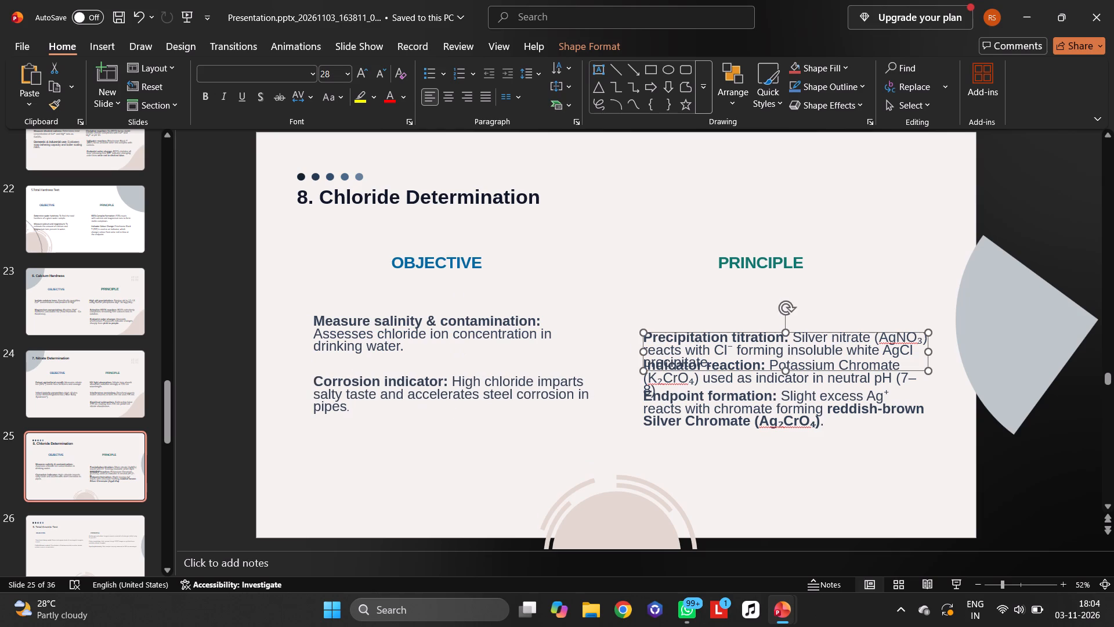
left_click_drag(638, 334, 639, 307)
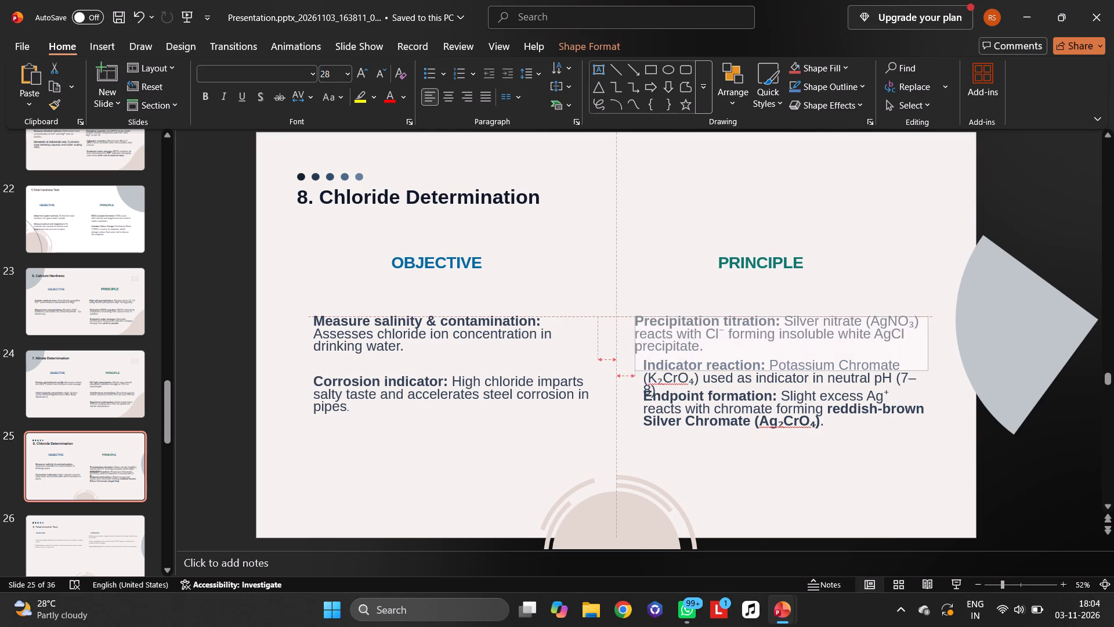
left_click_drag(639, 307, 640, 308)
left_click(636, 333)
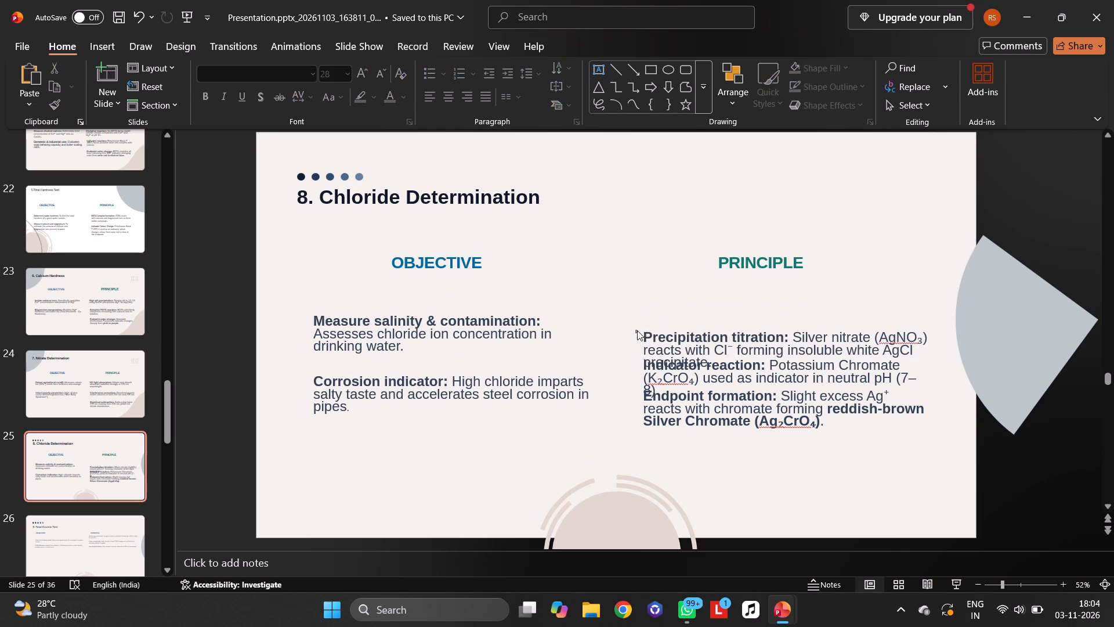
left_click_drag(640, 334, 639, 314)
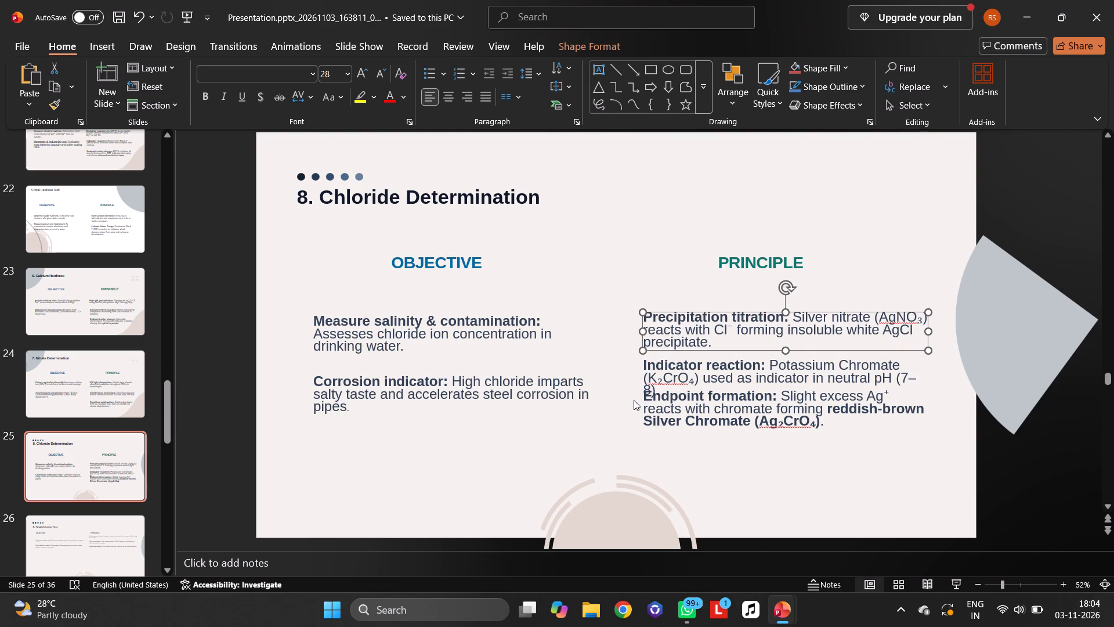
Move the "Endpoint formation" and "Indicator reaction" paragraphs down so the three principle paragraphs are evenly spaced and left-aligned.
left_click_drag(639, 395, 636, 426)
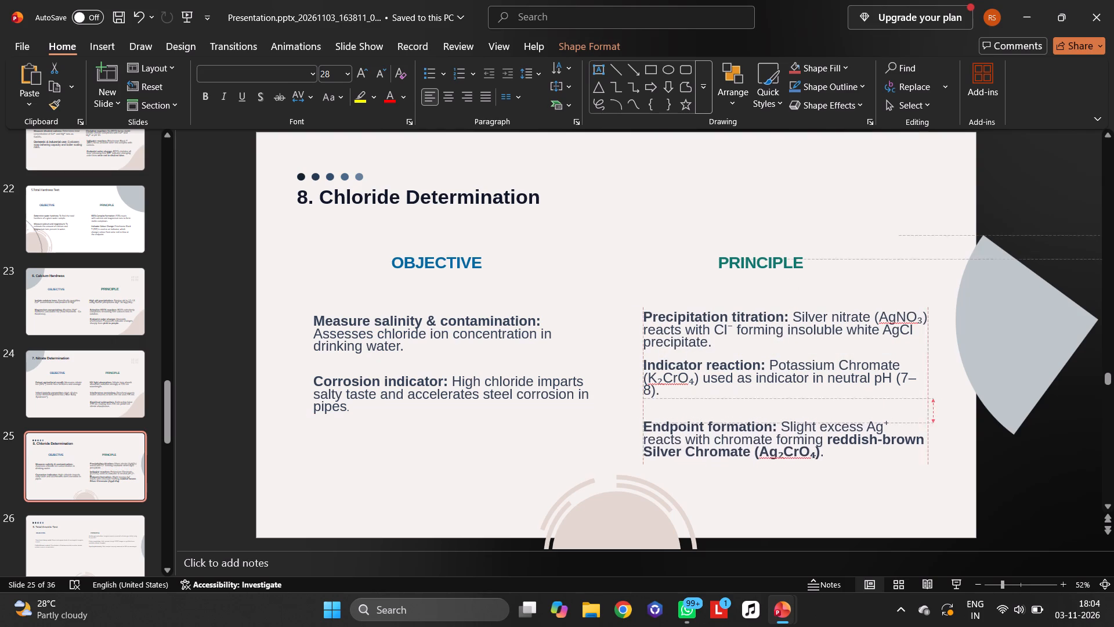
left_click_drag(636, 426, 640, 433)
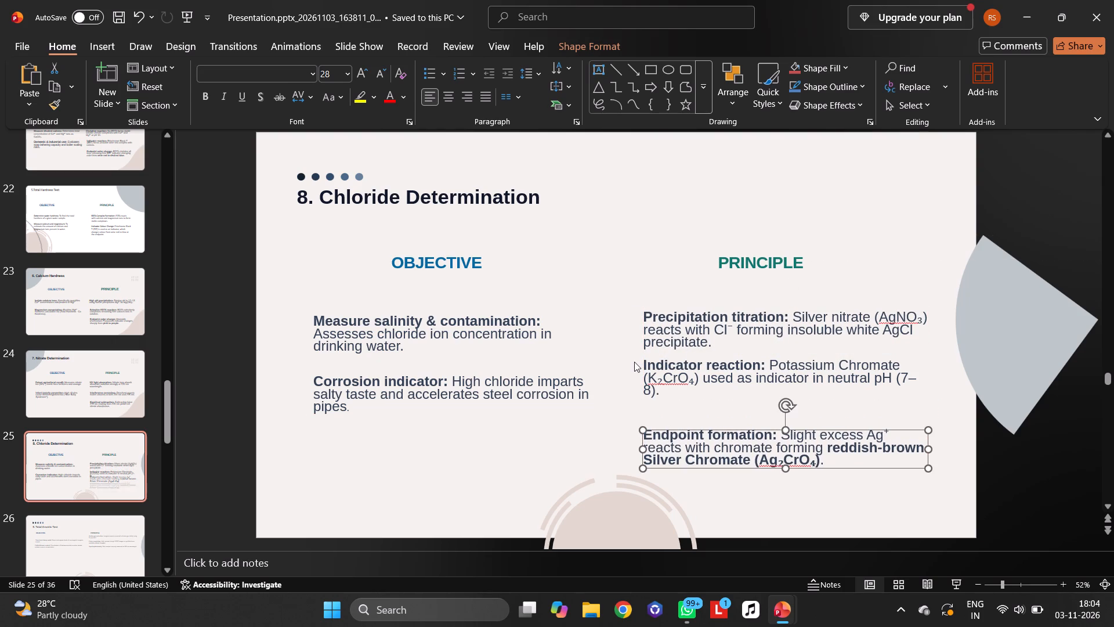
left_click_drag(639, 362, 639, 370)
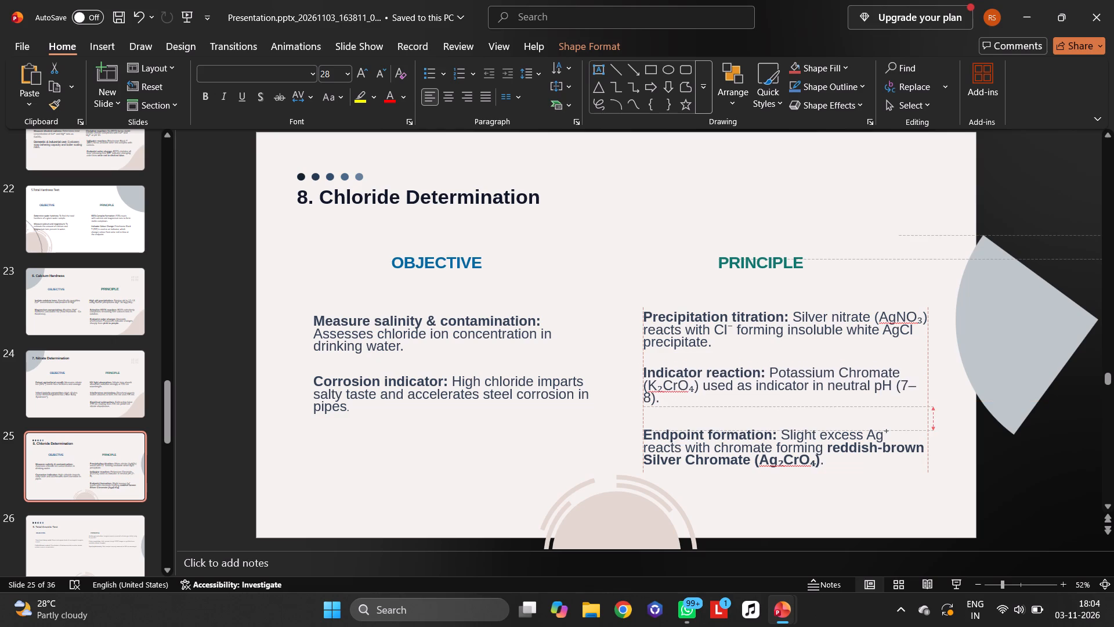
left_click_drag(639, 370, 639, 371)
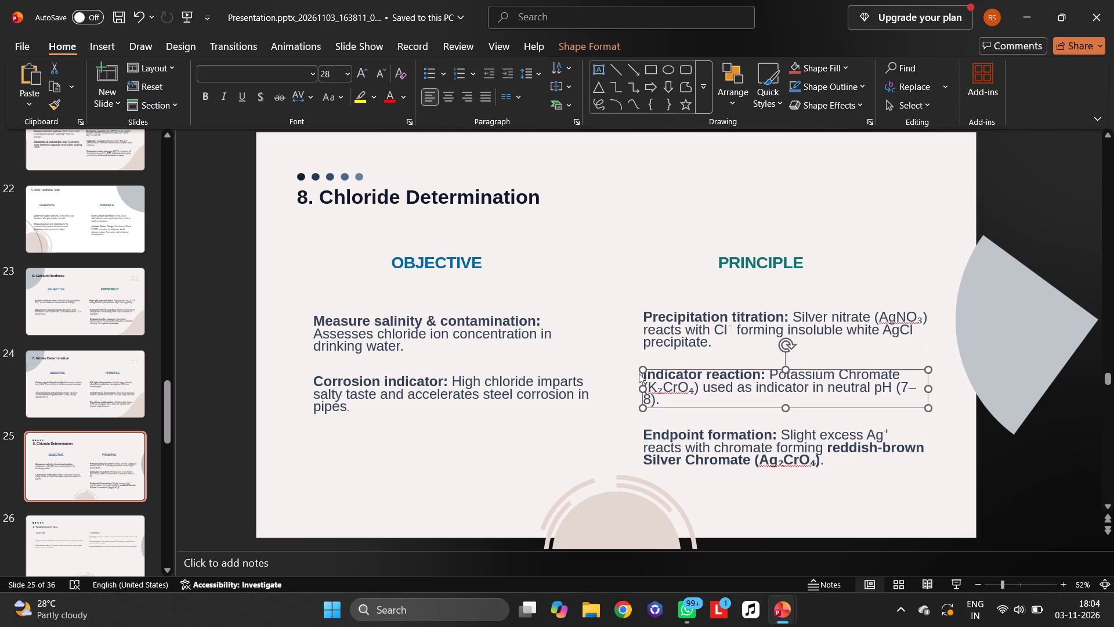
left_click(632, 433)
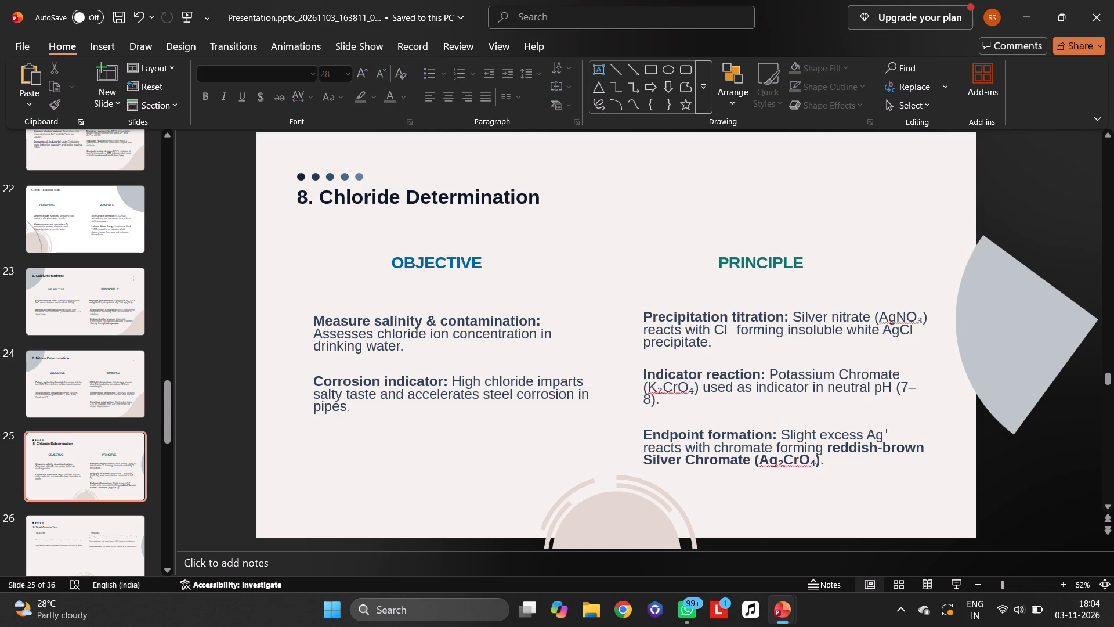
left_click_drag(641, 434, 639, 428)
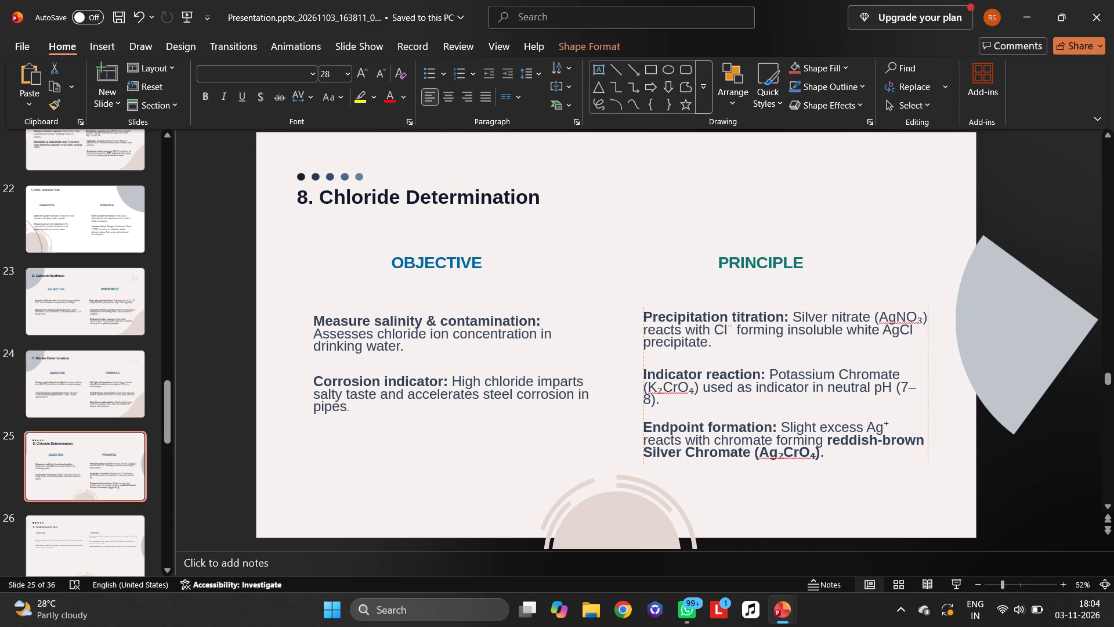
left_click_drag(639, 428, 639, 428)
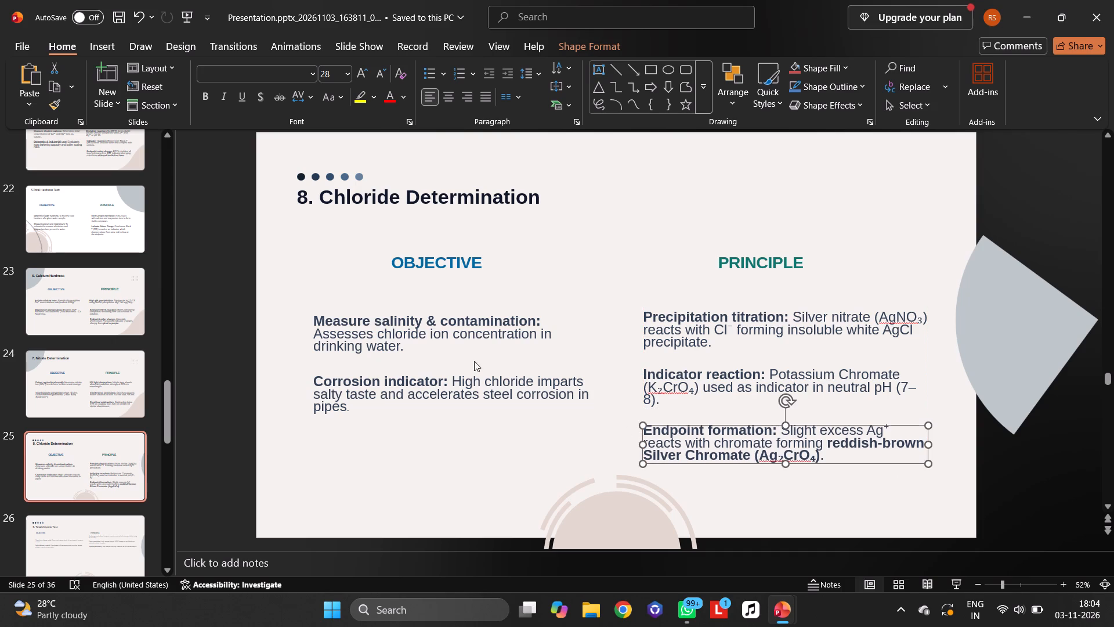
Make the word "blue" bold in the "Indicator Colour Change" paragraph on slide 22, Total Hardness Test.
left_click(111, 211)
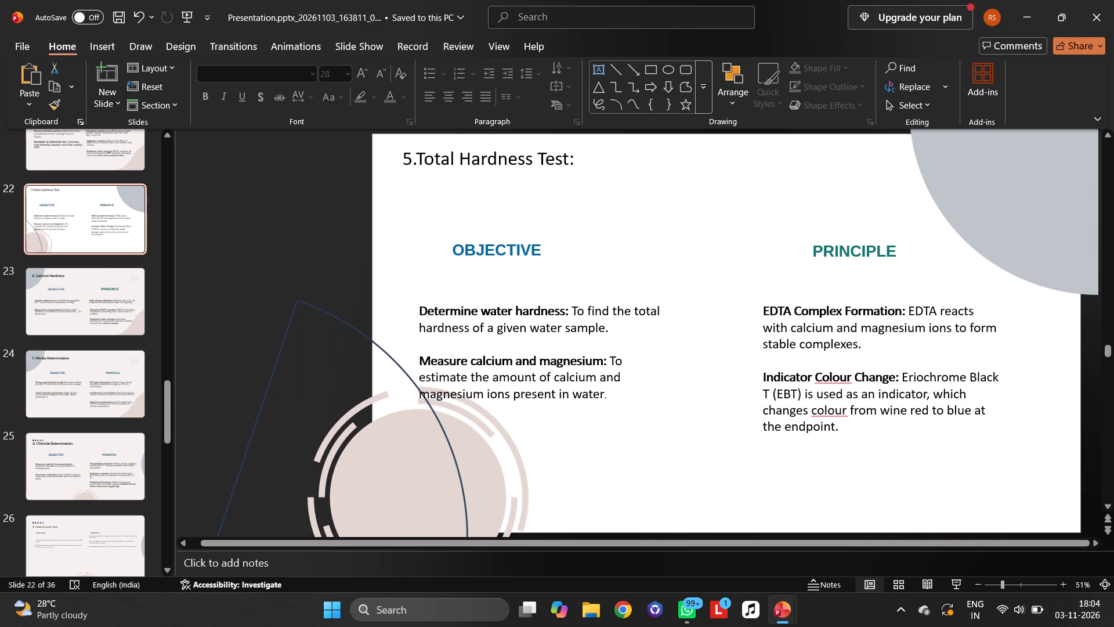
left_click(966, 412)
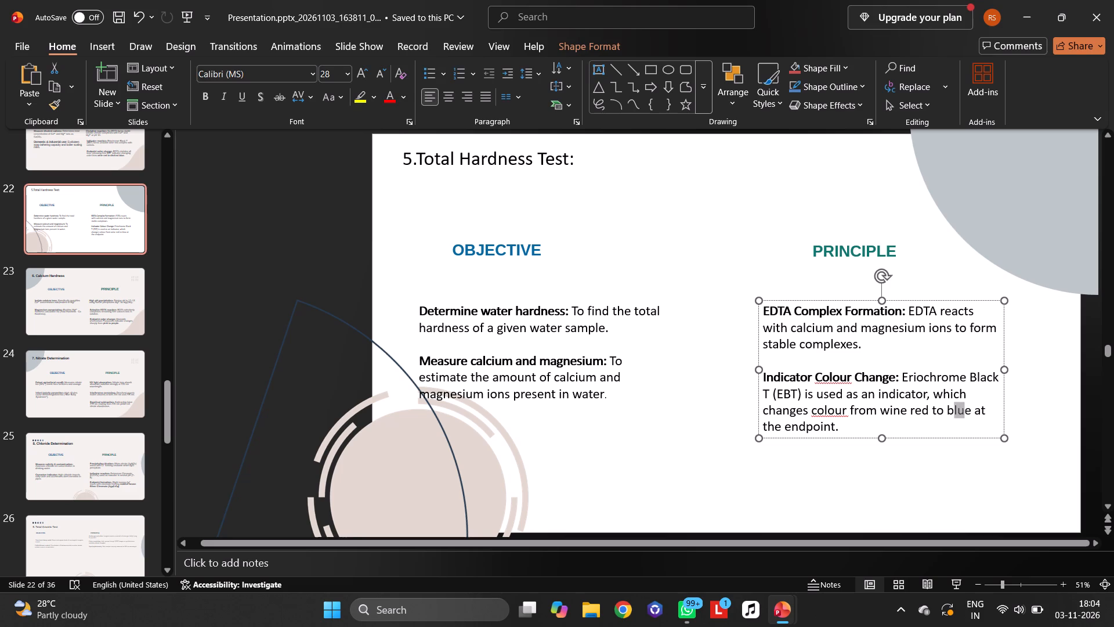
left_click(970, 410)
left_click_drag(970, 410, 938, 412)
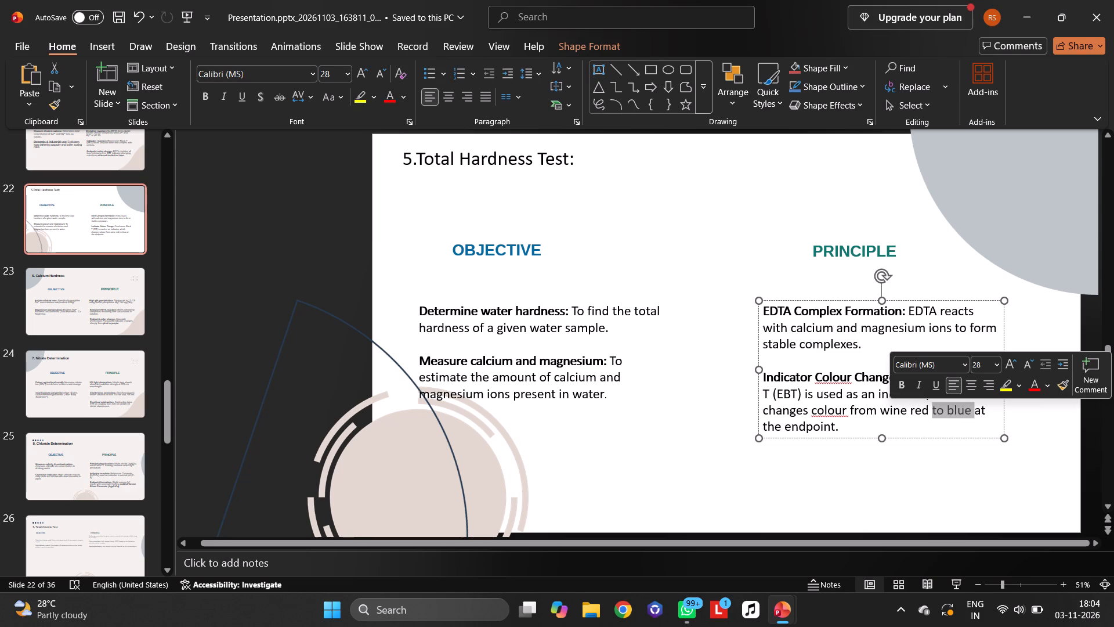
left_click_drag(938, 412, 943, 412)
left_click(902, 384)
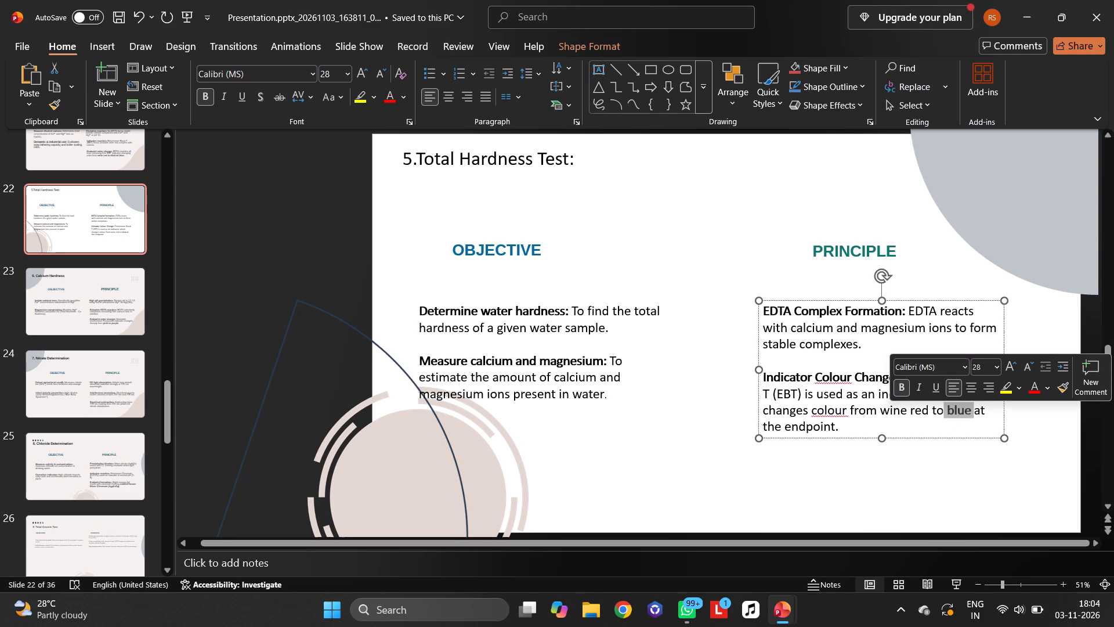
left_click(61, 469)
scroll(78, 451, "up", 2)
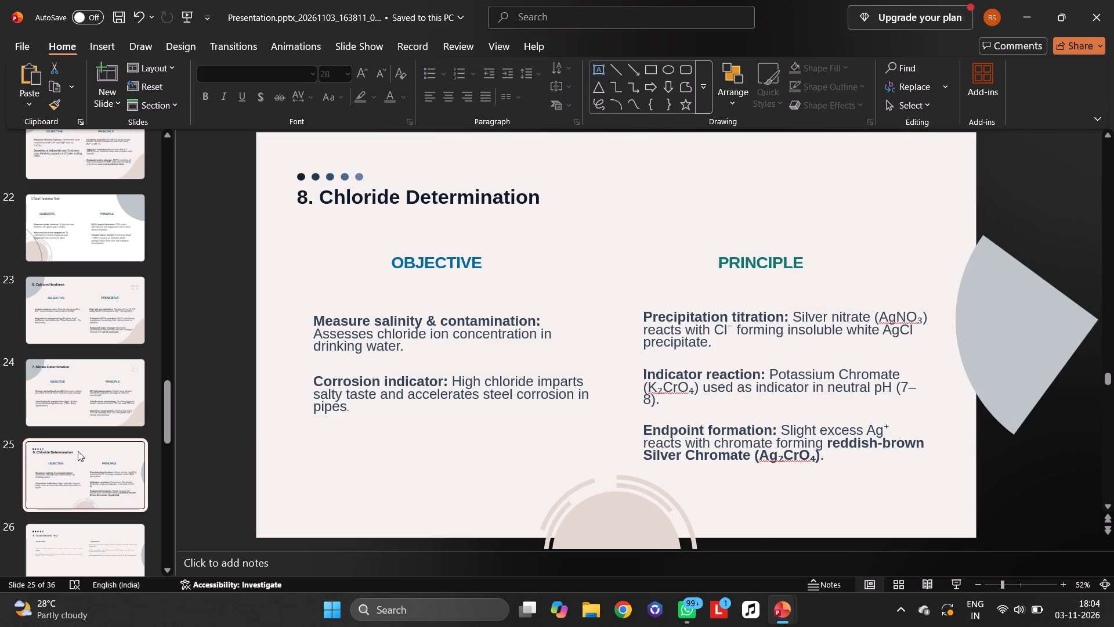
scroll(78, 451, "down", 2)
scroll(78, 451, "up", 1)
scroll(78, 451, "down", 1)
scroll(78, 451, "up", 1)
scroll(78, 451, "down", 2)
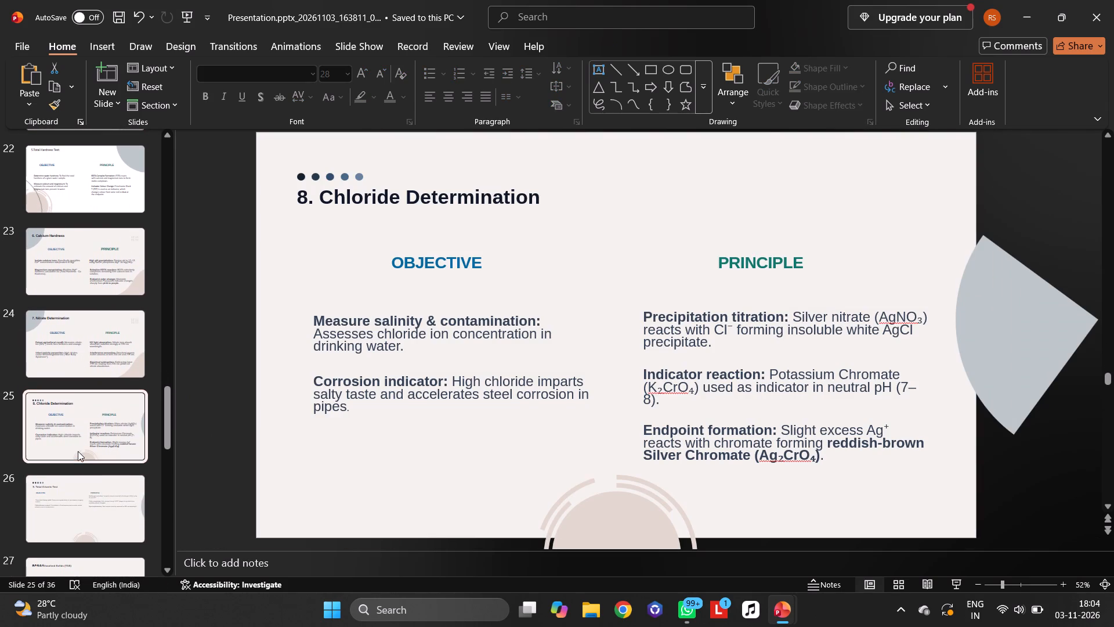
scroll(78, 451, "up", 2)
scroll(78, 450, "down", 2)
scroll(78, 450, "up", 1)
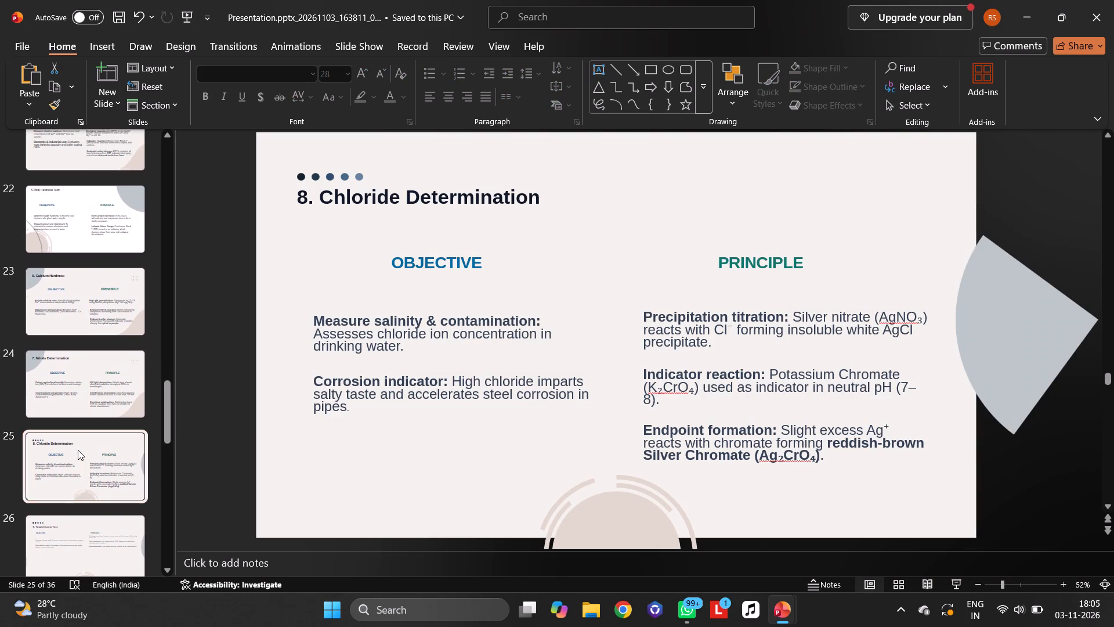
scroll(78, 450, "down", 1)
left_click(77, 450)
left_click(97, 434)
Set the "9. Total Arsenic Test" title on slide 26 to font size 40.
scroll(92, 453, "down", 1)
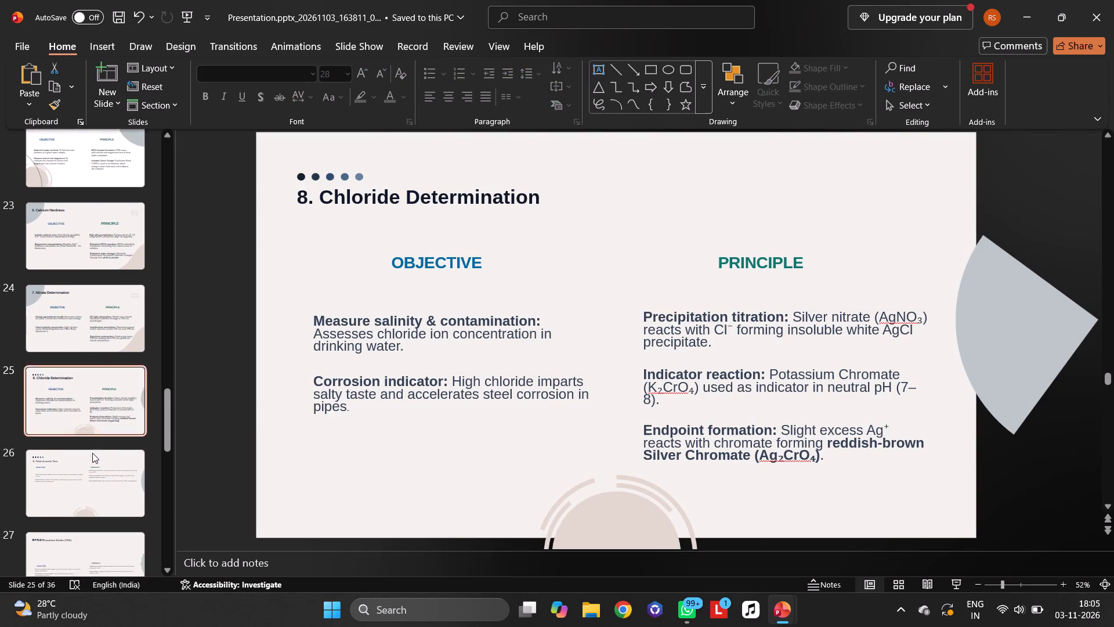
scroll(92, 453, "down", 1)
left_click(91, 447)
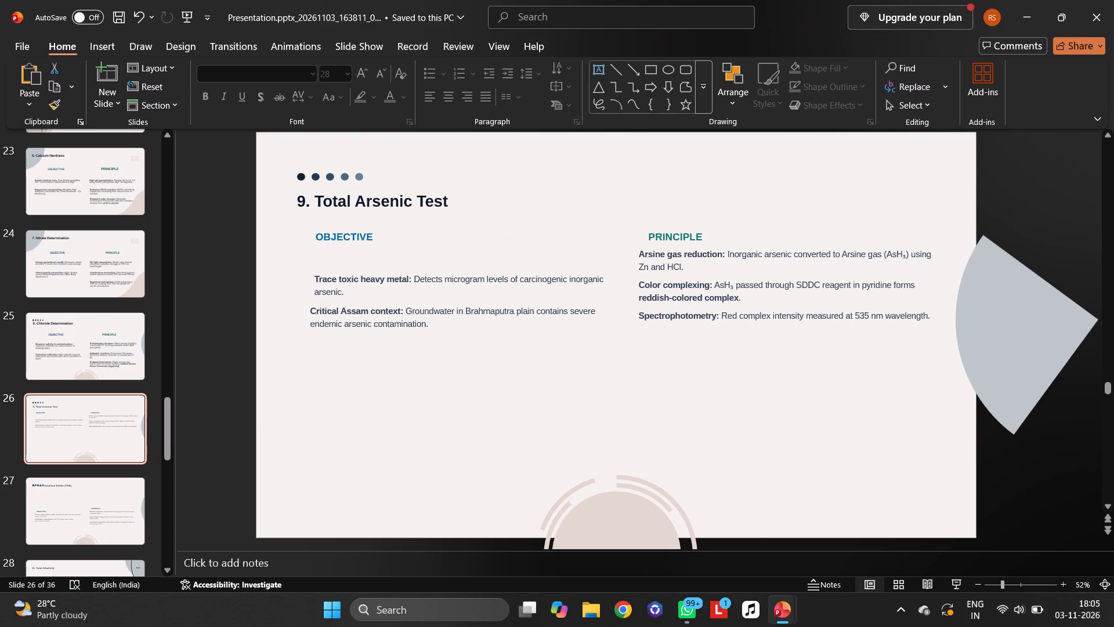
left_click(455, 202)
left_click_drag(449, 202, 438, 203)
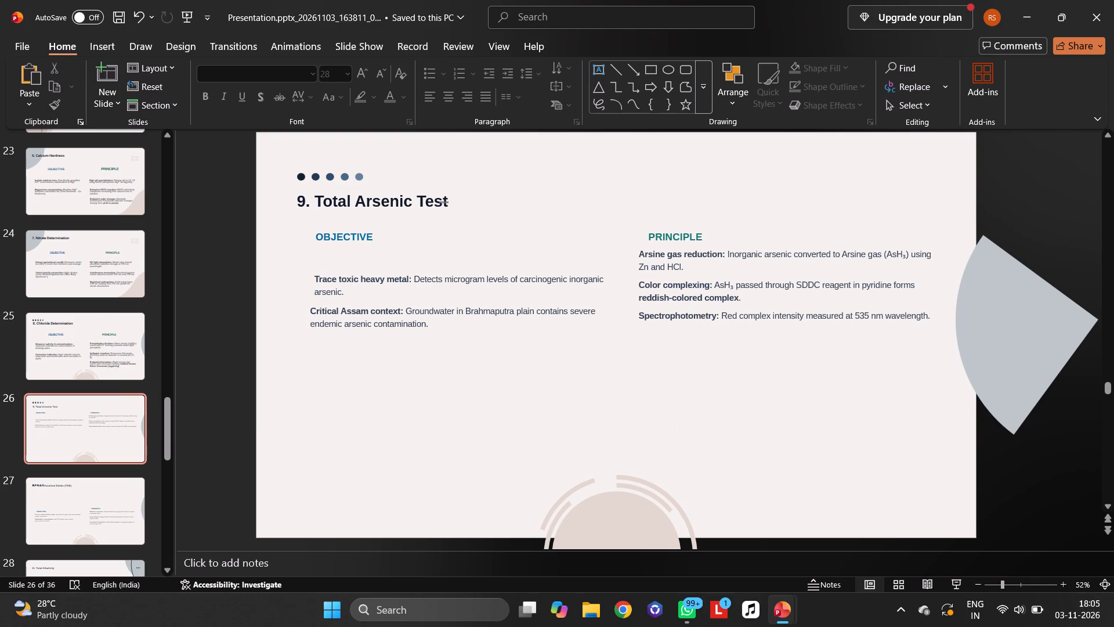
left_click(446, 201)
left_click_drag(446, 201, 288, 205)
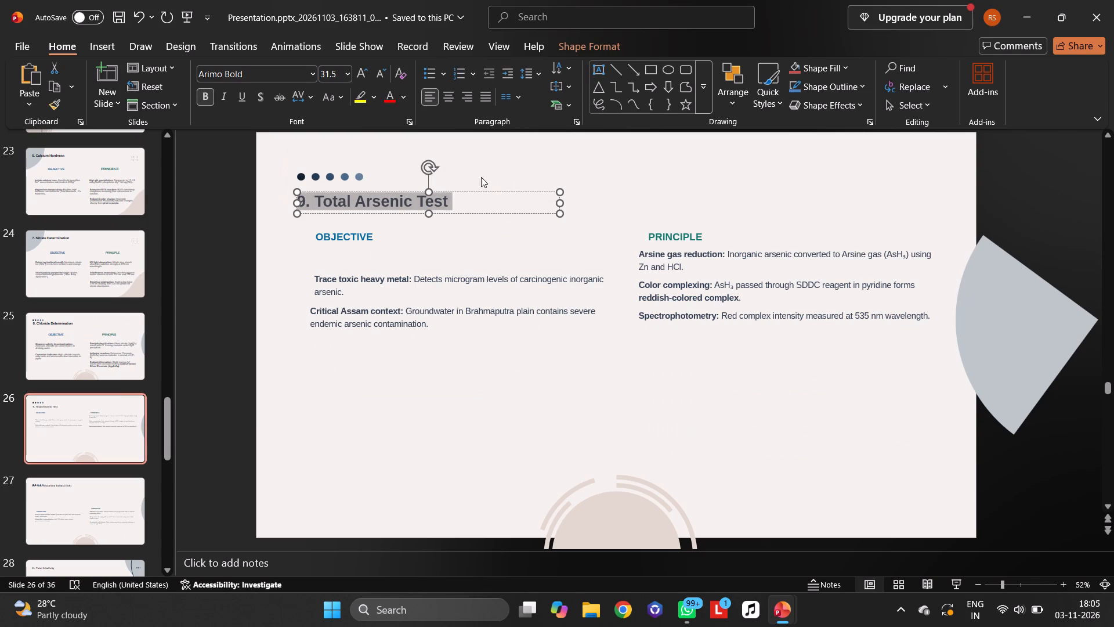
right_click(458, 202)
left_click(453, 201)
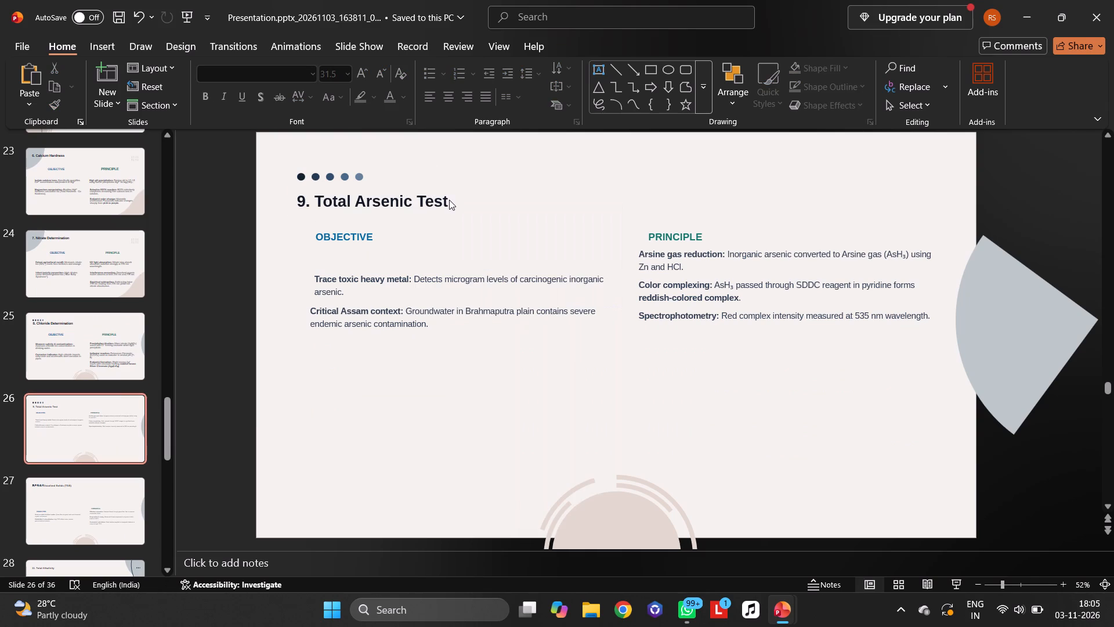
left_click(449, 200)
left_click(446, 201)
left_click_drag(446, 201, 317, 214)
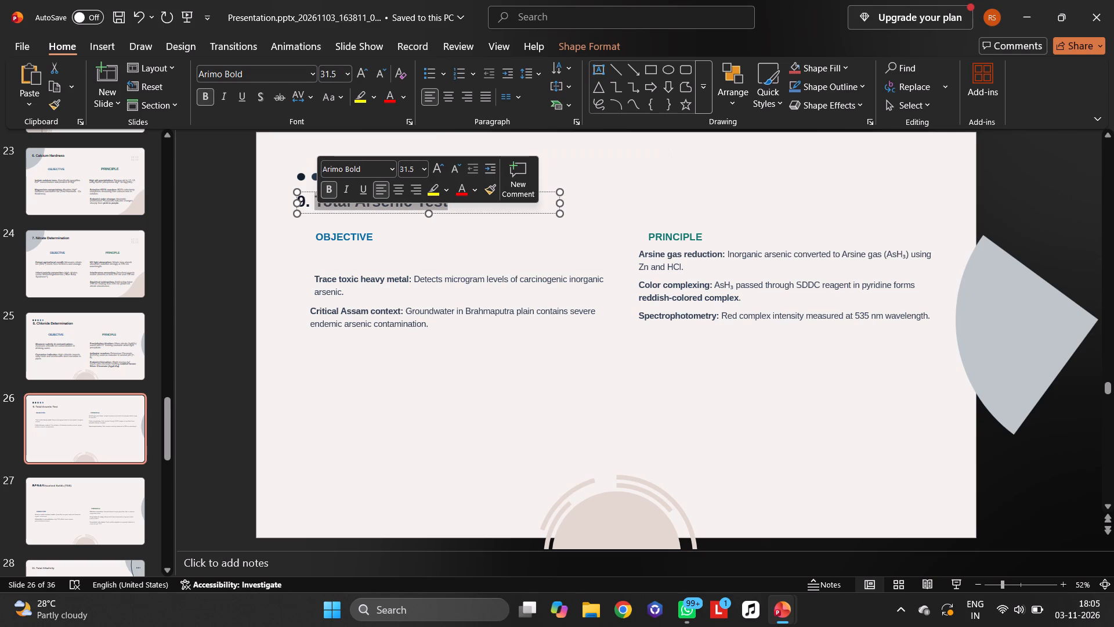
left_click(305, 206)
left_click(450, 199)
left_click(444, 200)
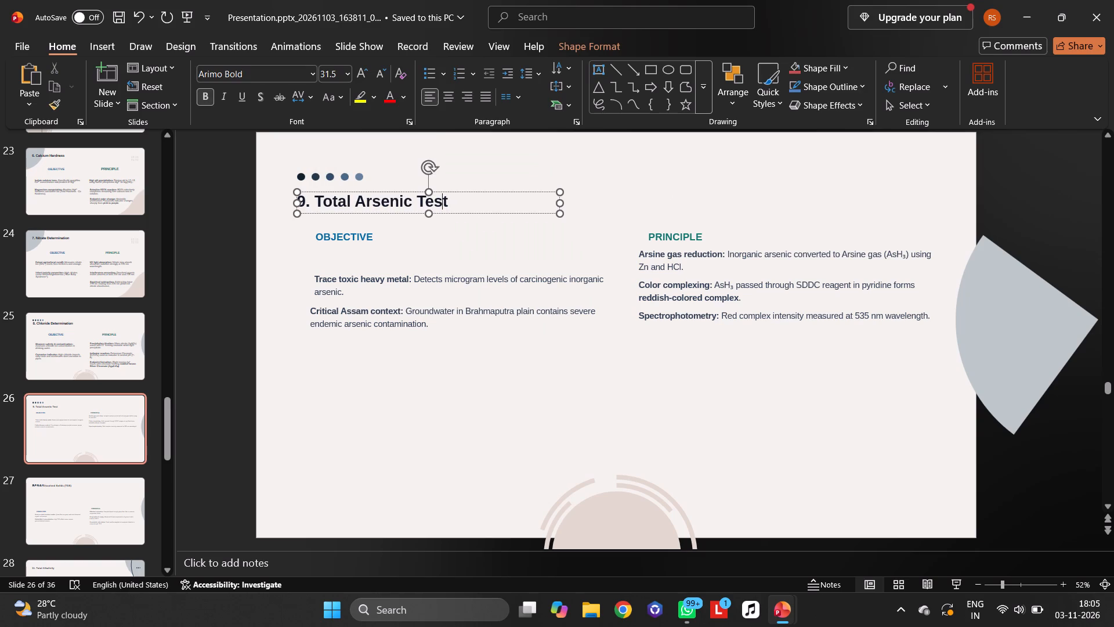
left_click(446, 202)
left_click_drag(446, 202, 288, 208)
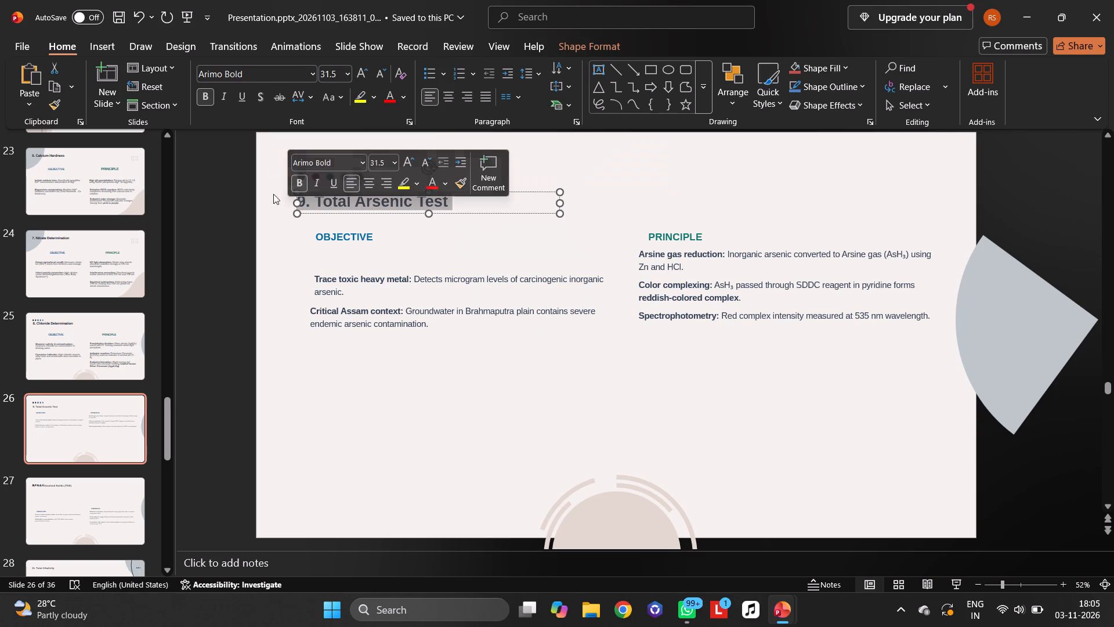
left_click(348, 73)
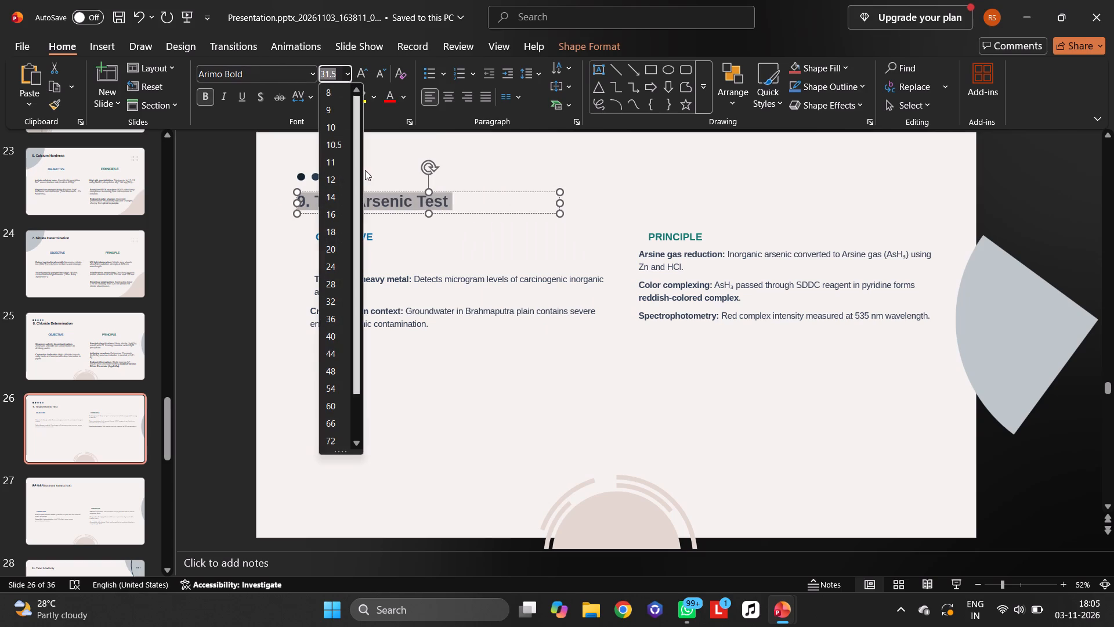
left_click(341, 337)
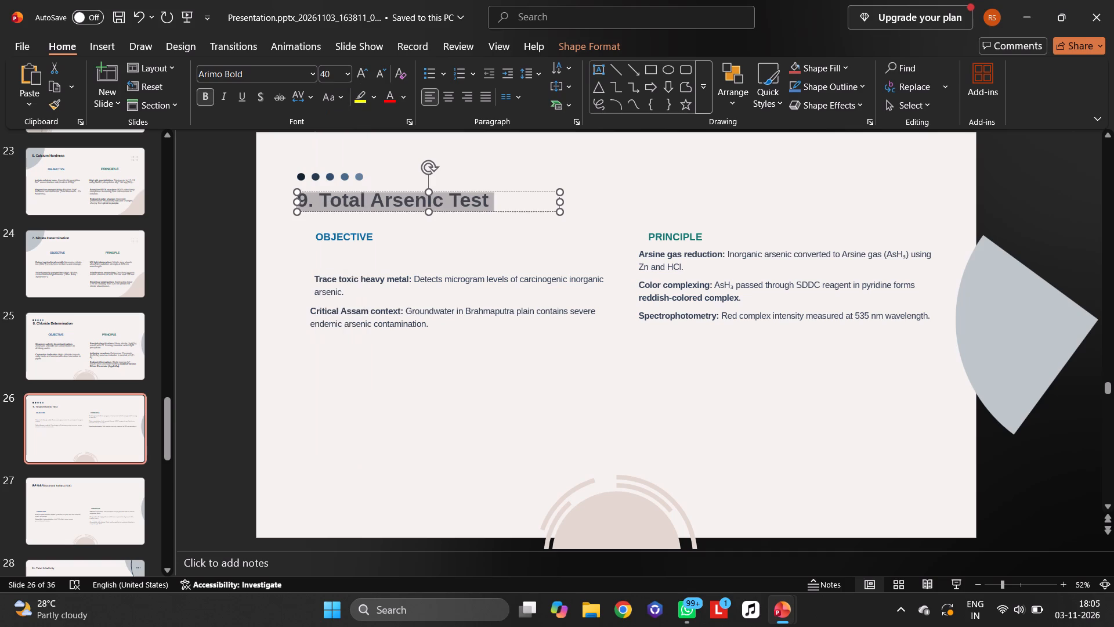
Set the "OBJECTIVE" and "PRINCIPLE" headings on the Total Arsenic Test slide to font size 32.
left_click_drag(371, 239, 317, 248)
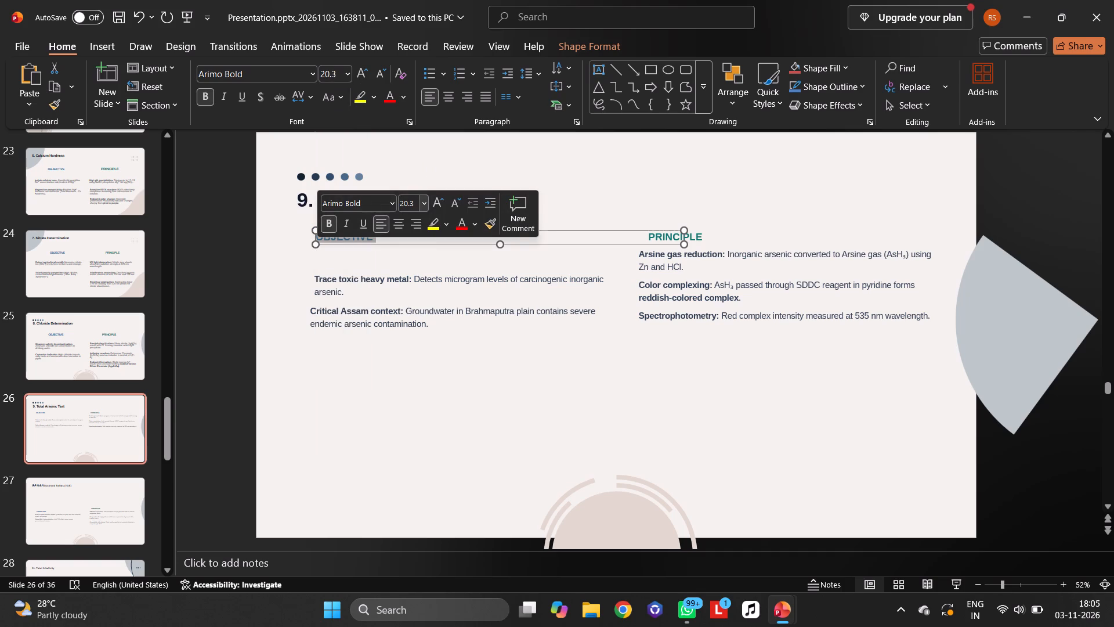
left_click(421, 204)
left_click(415, 428)
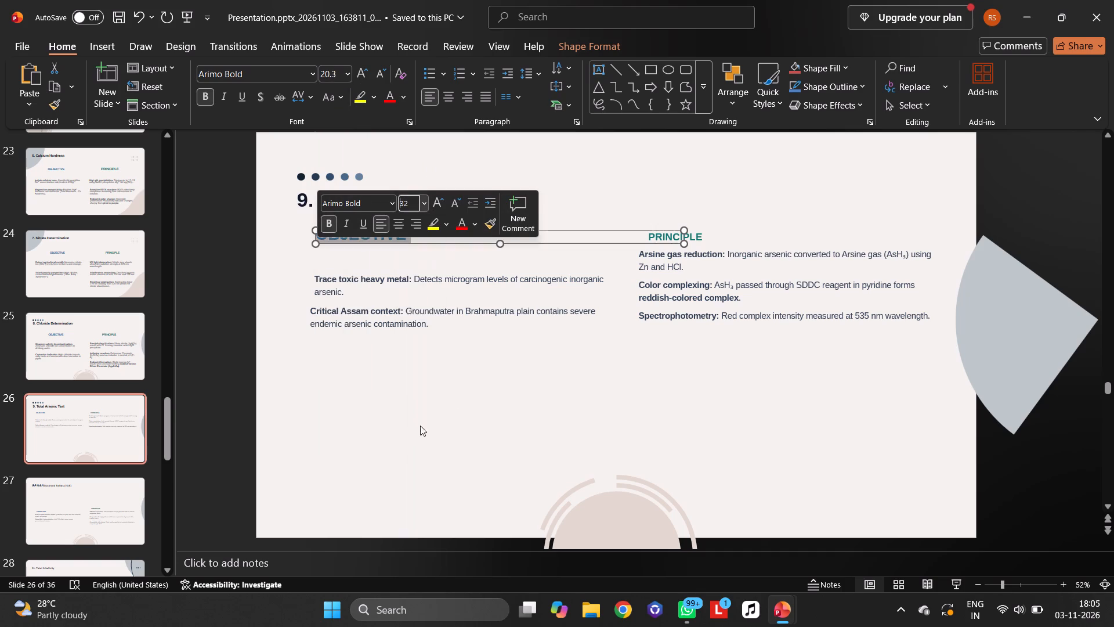
left_click(710, 236)
left_click_drag(700, 236, 631, 237)
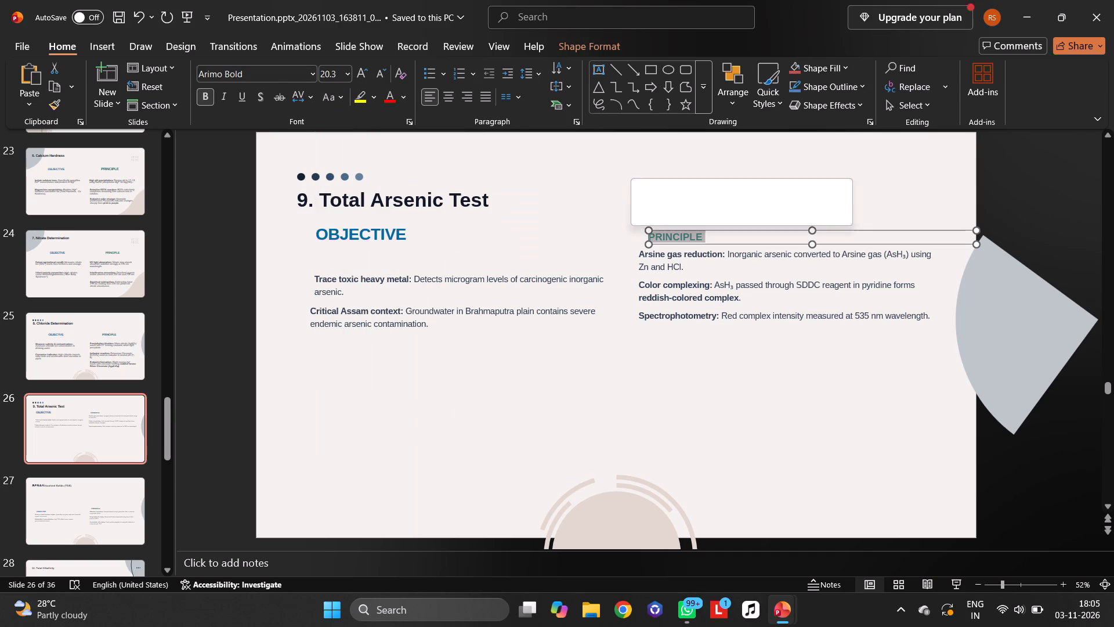
left_click(739, 196)
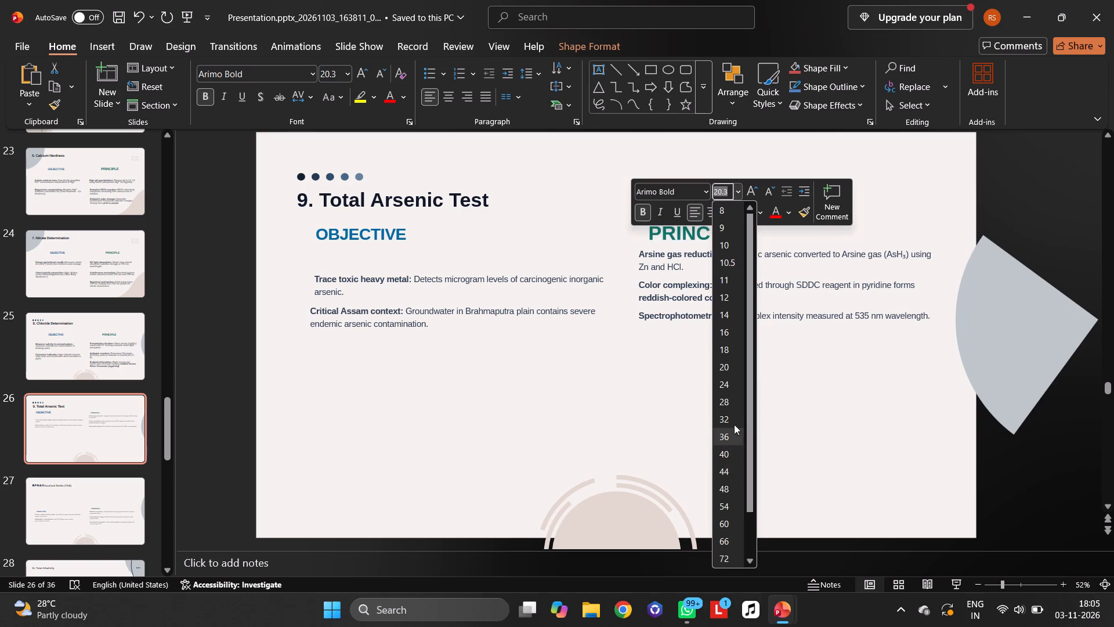
left_click(737, 419)
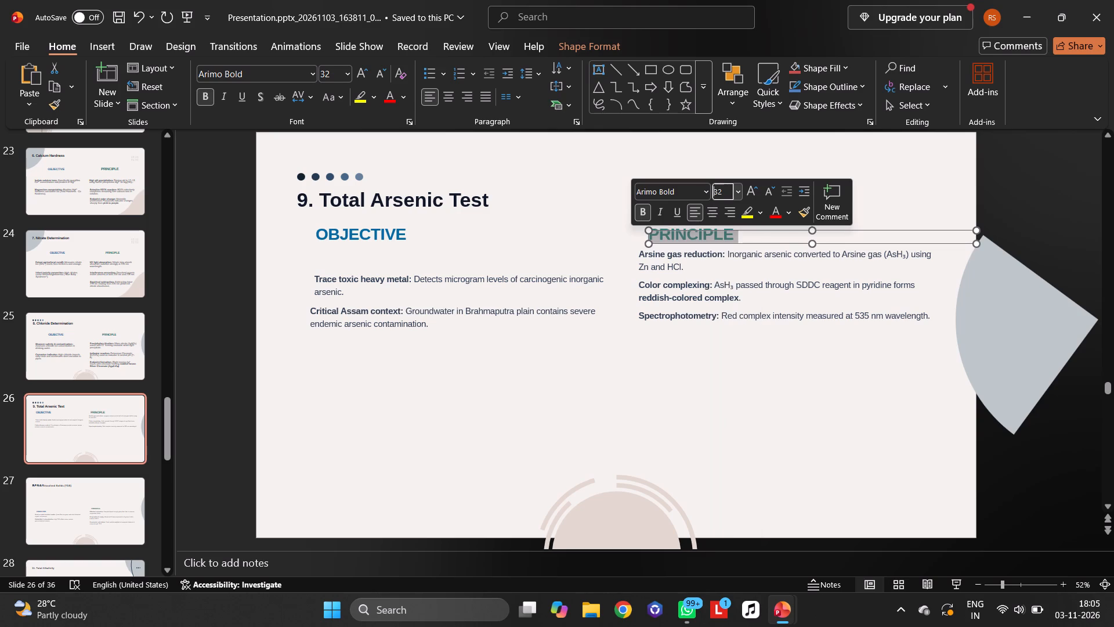
Set the "Trace toxic heavy metal" and "Critical Assam context" objective paragraphs to font size 28.
left_click(352, 294)
left_click_drag(344, 295, 283, 251)
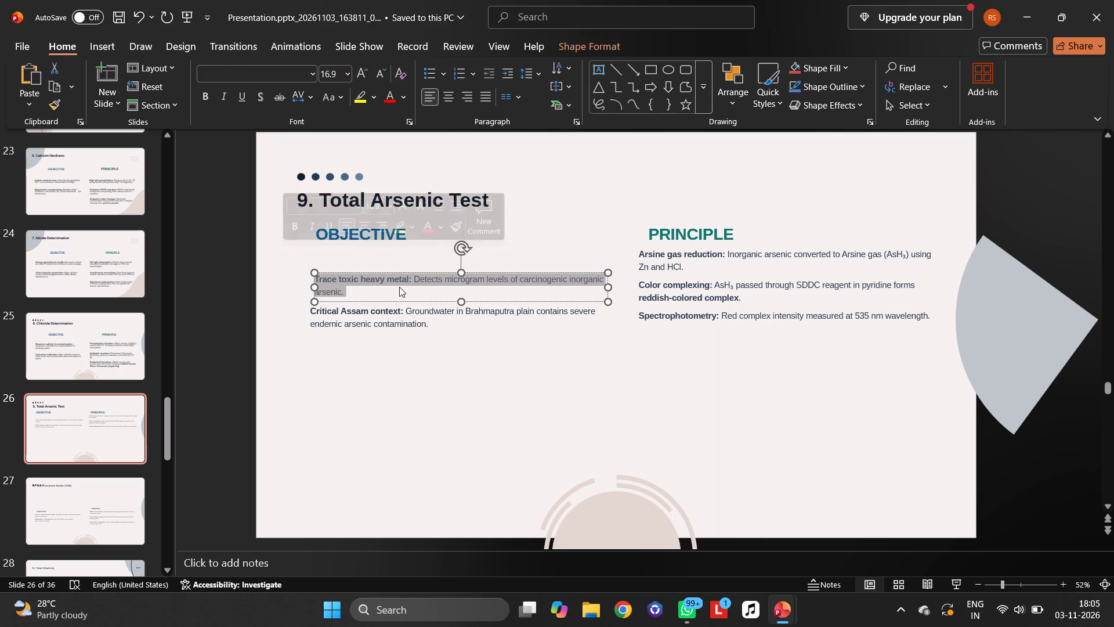
left_click(393, 200)
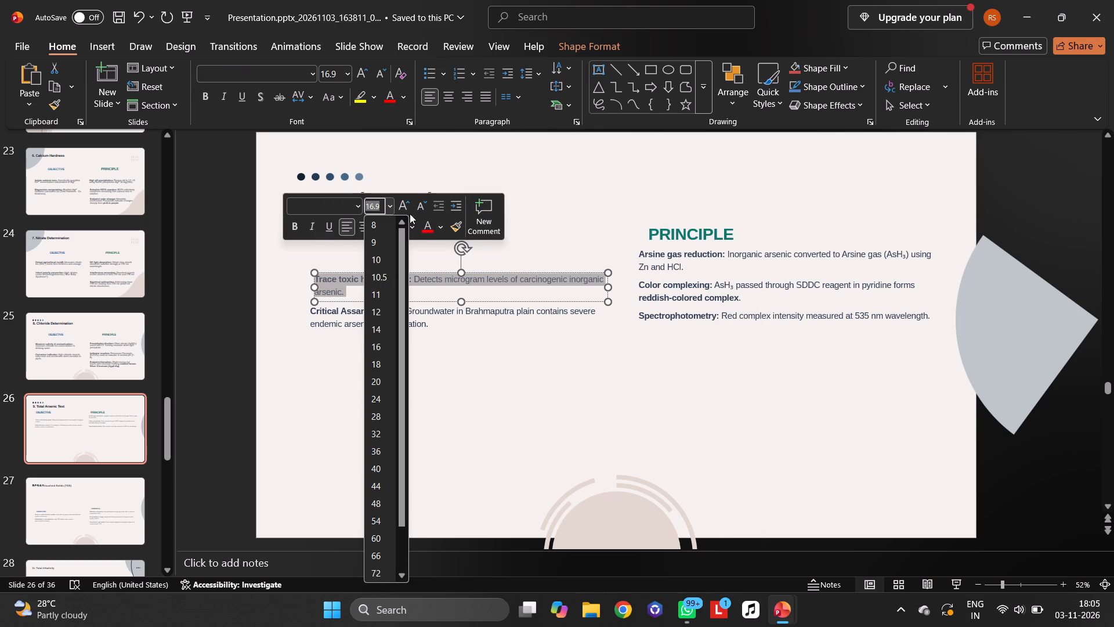
left_click(376, 417)
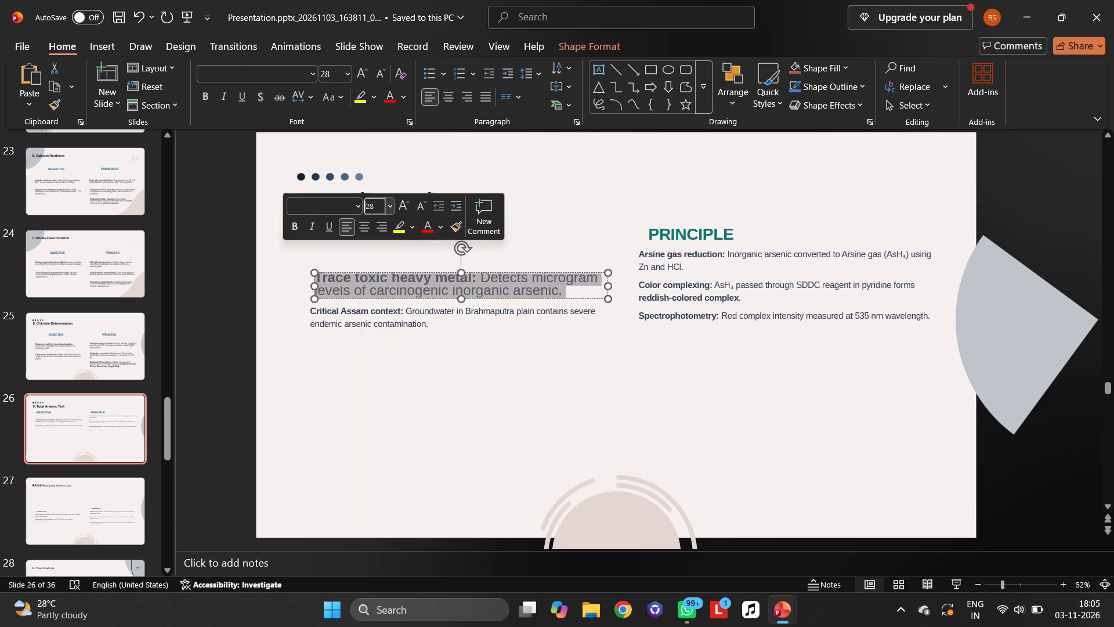
left_click(437, 325)
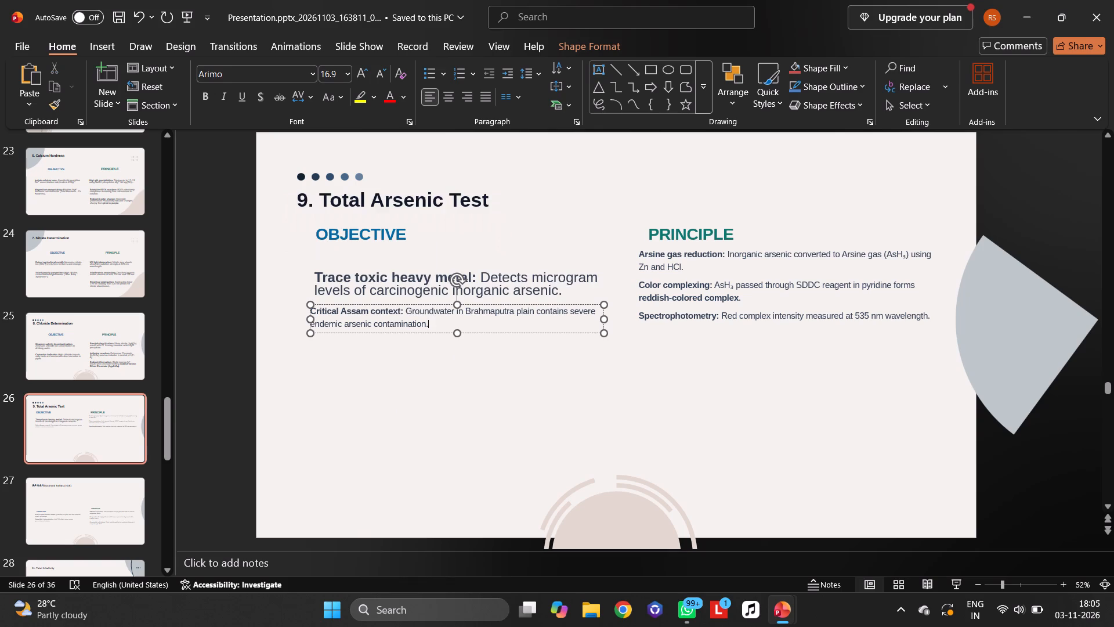
left_click_drag(429, 327, 259, 282)
left_click(366, 238)
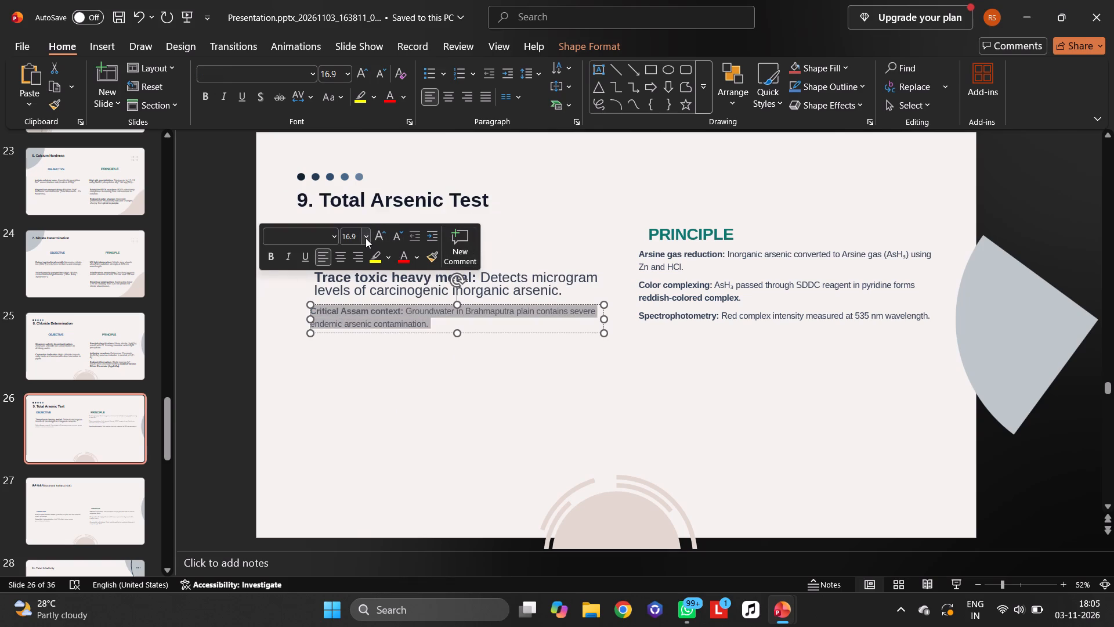
left_click(364, 447)
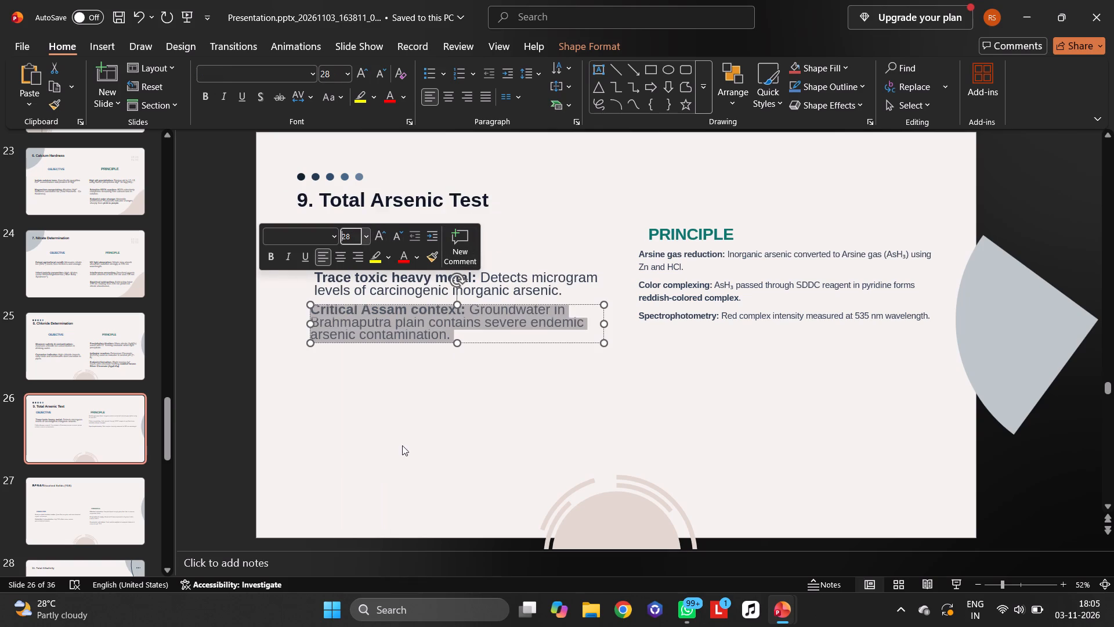
Set the "Arsine gas reduction" and "Color complexing" principle paragraphs to font size 28.
left_click(683, 270)
left_click_drag(683, 270, 643, 264)
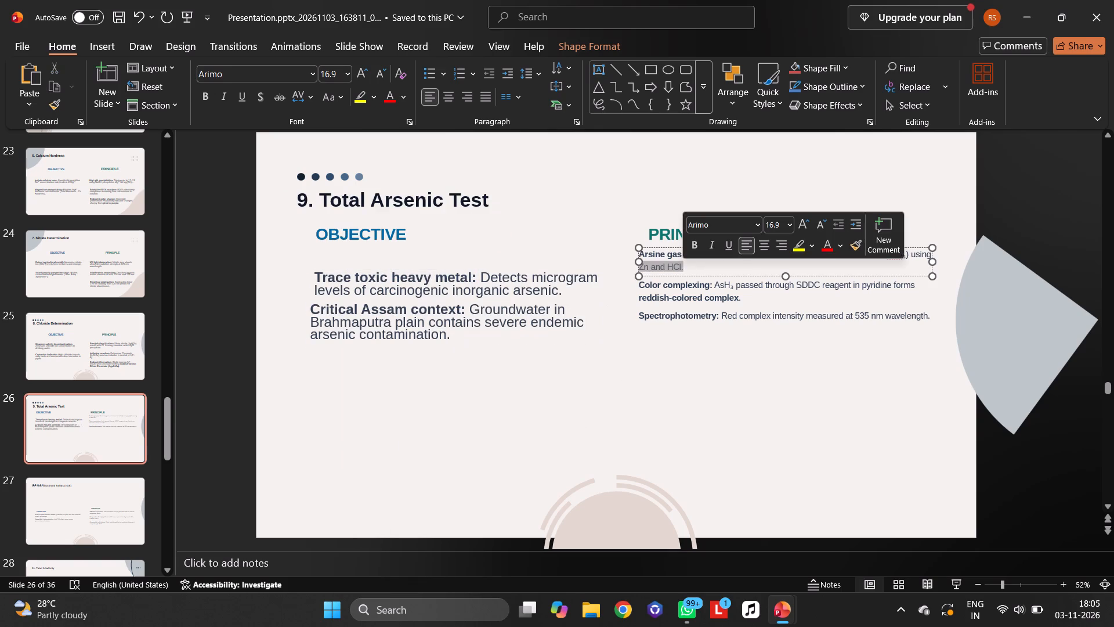
left_click_drag(643, 264, 630, 232)
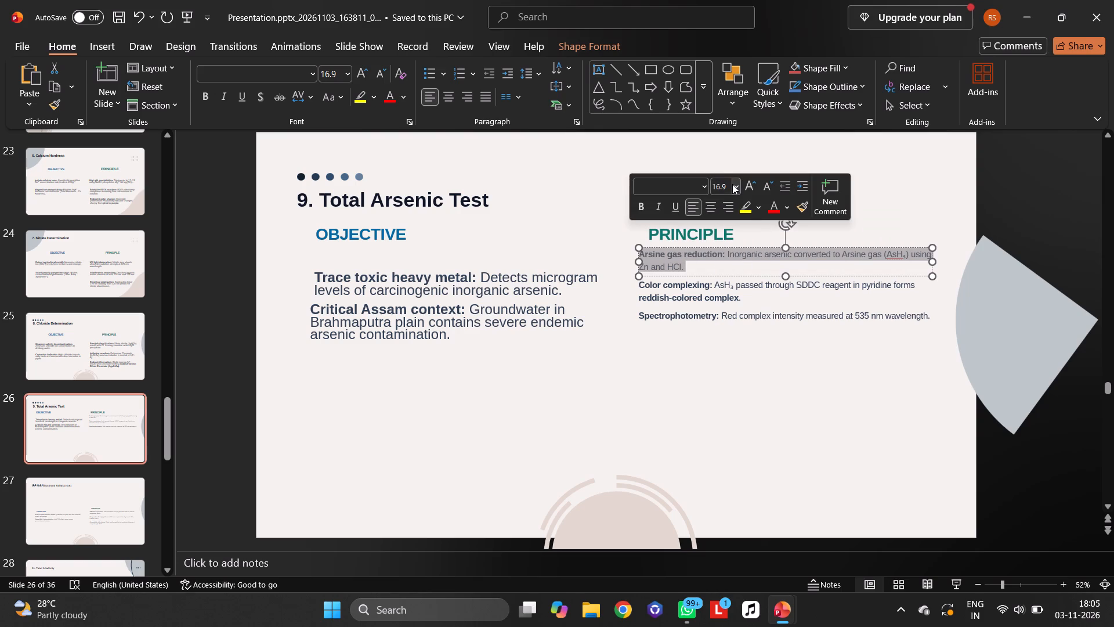
left_click(732, 184)
left_click(730, 395)
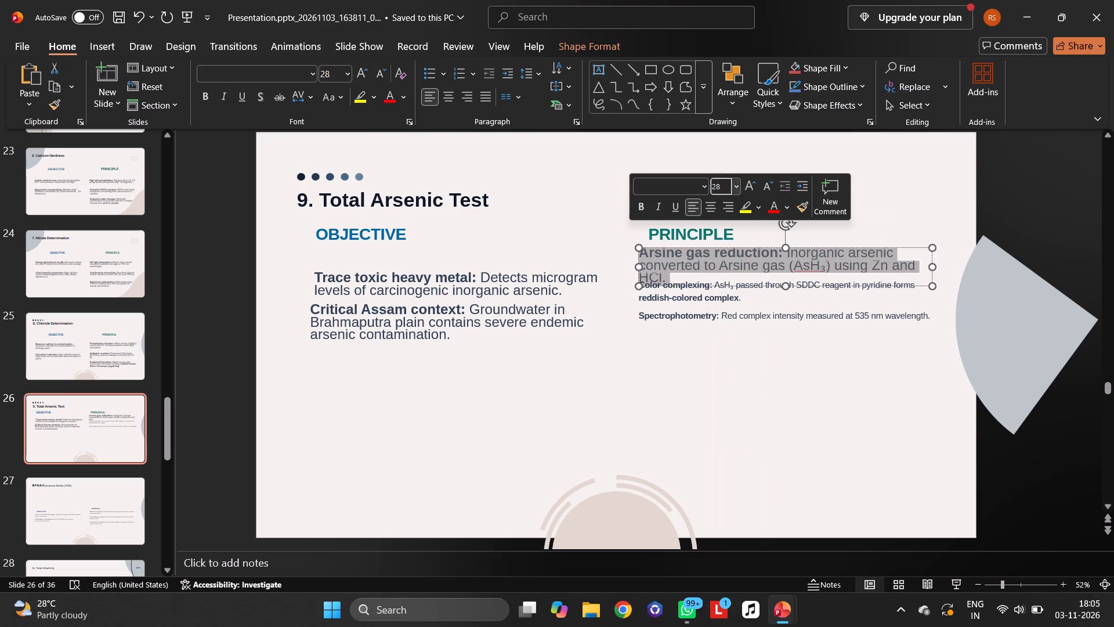
left_click(741, 300)
left_click_drag(740, 298, 634, 246)
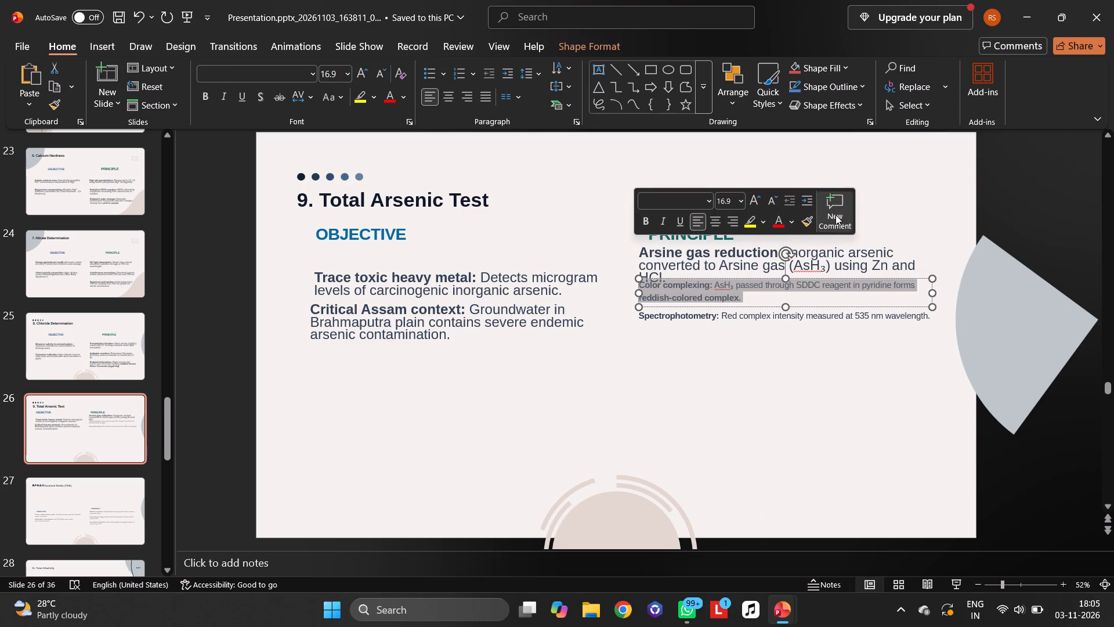
left_click(739, 201)
left_click(741, 415)
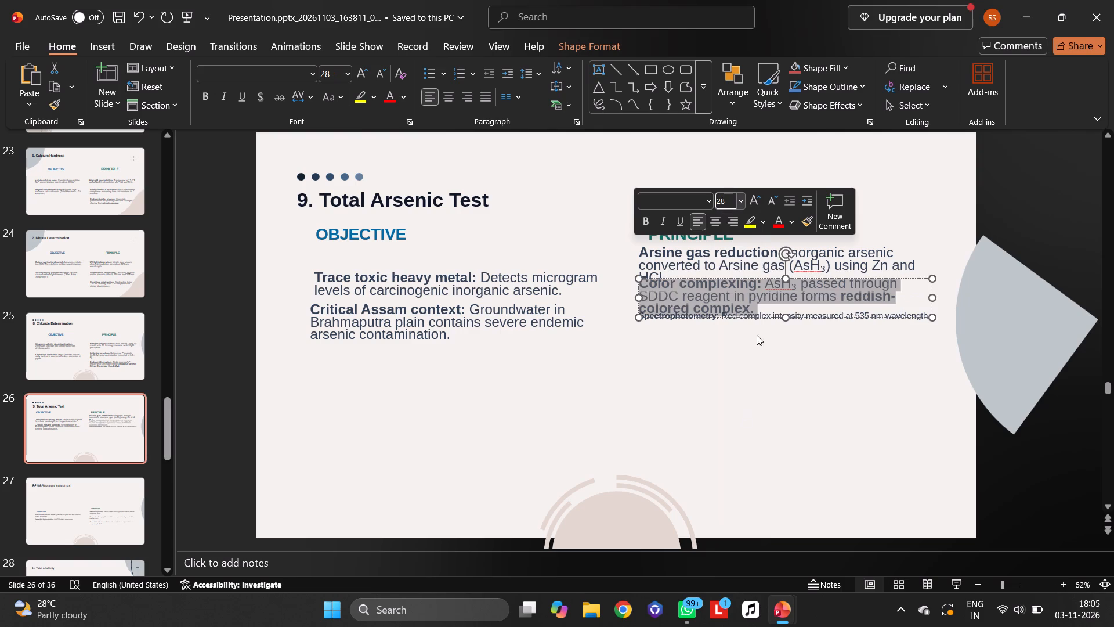
Move the "Spectrophotometry" paragraph down, clear of the "Color complexing" paragraph, and set its text to font size 28.
left_click(918, 326)
left_click(930, 316)
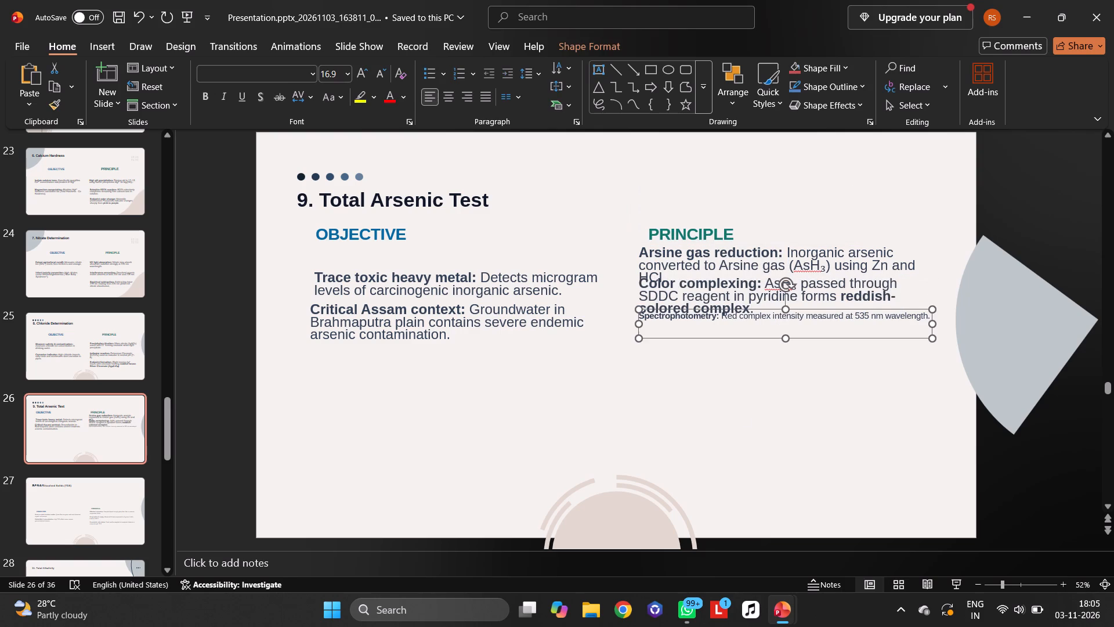
left_click_drag(928, 316, 583, 334)
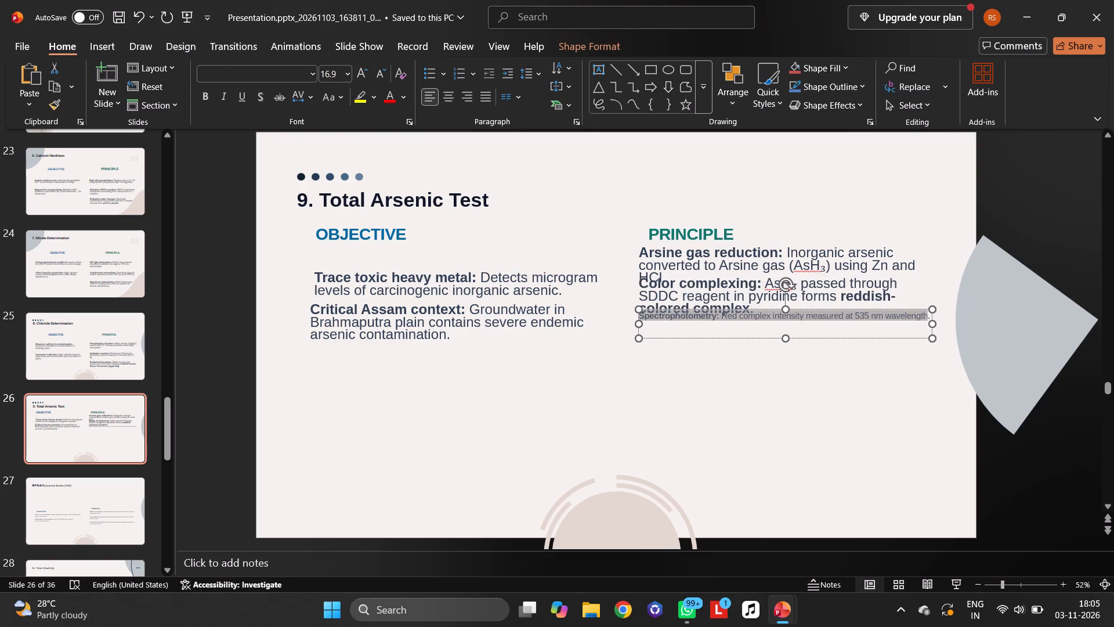
left_click_drag(583, 334, 592, 331)
left_click(675, 331)
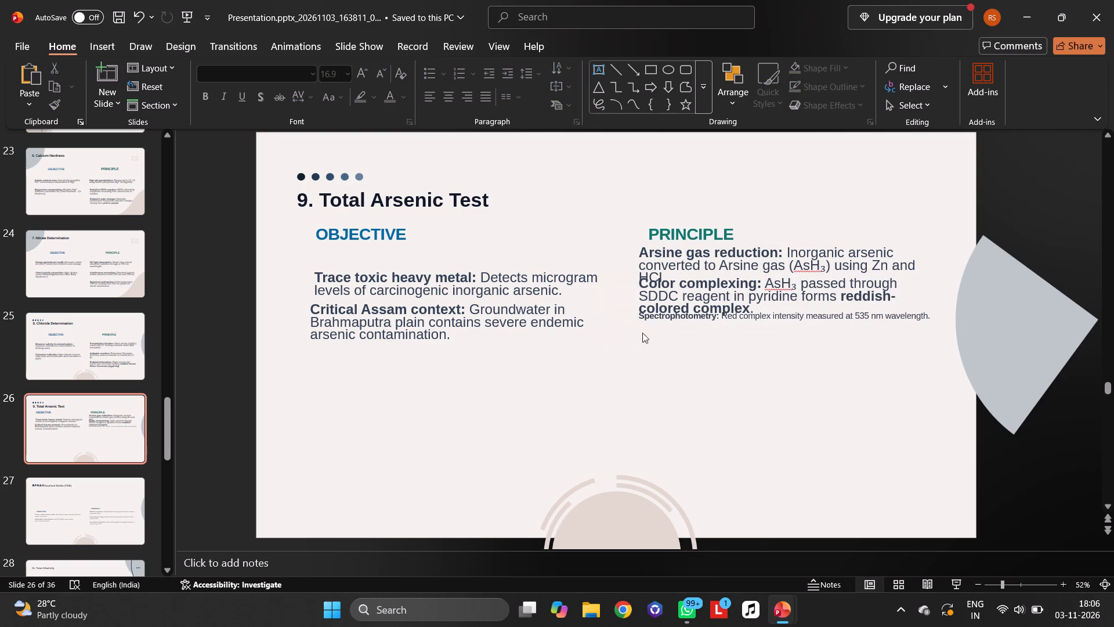
left_click_drag(634, 313, 633, 348)
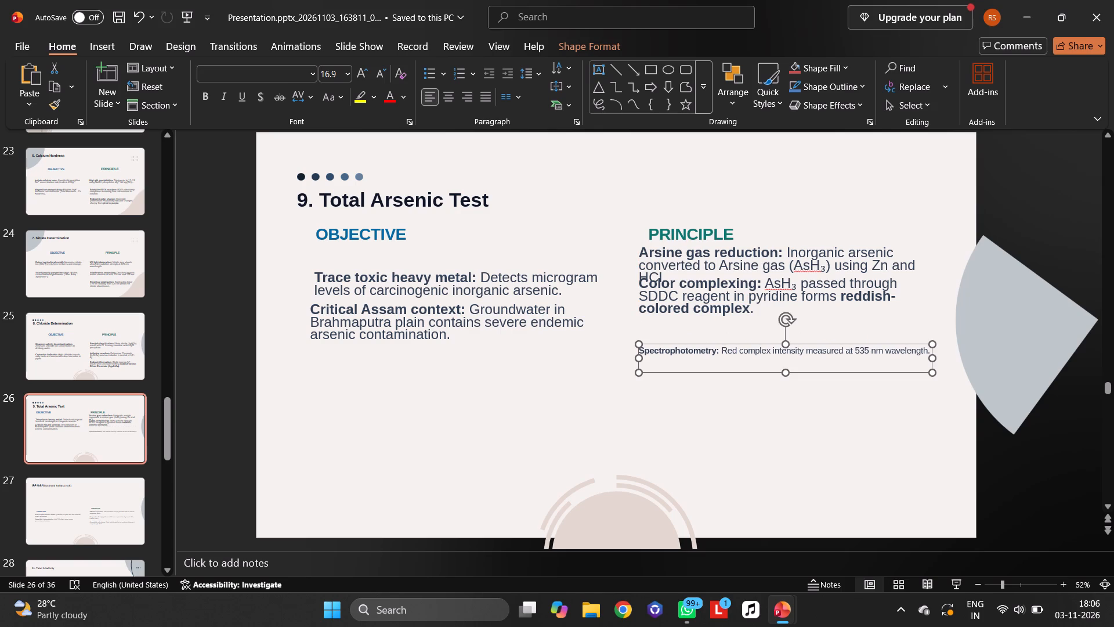
left_click_drag(929, 349, 562, 353)
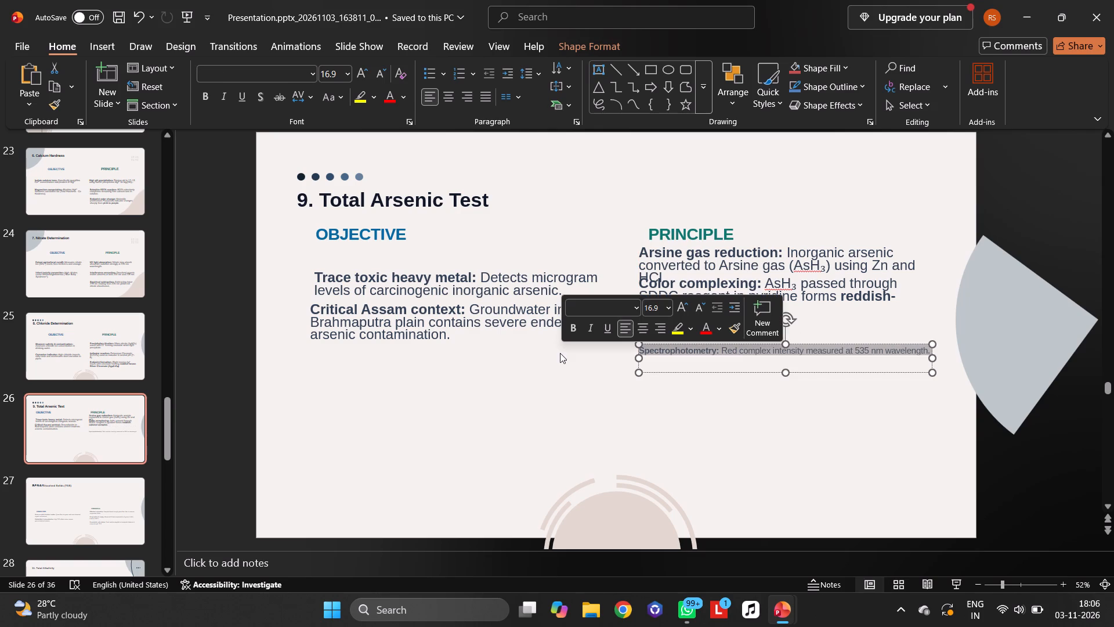
left_click(667, 305)
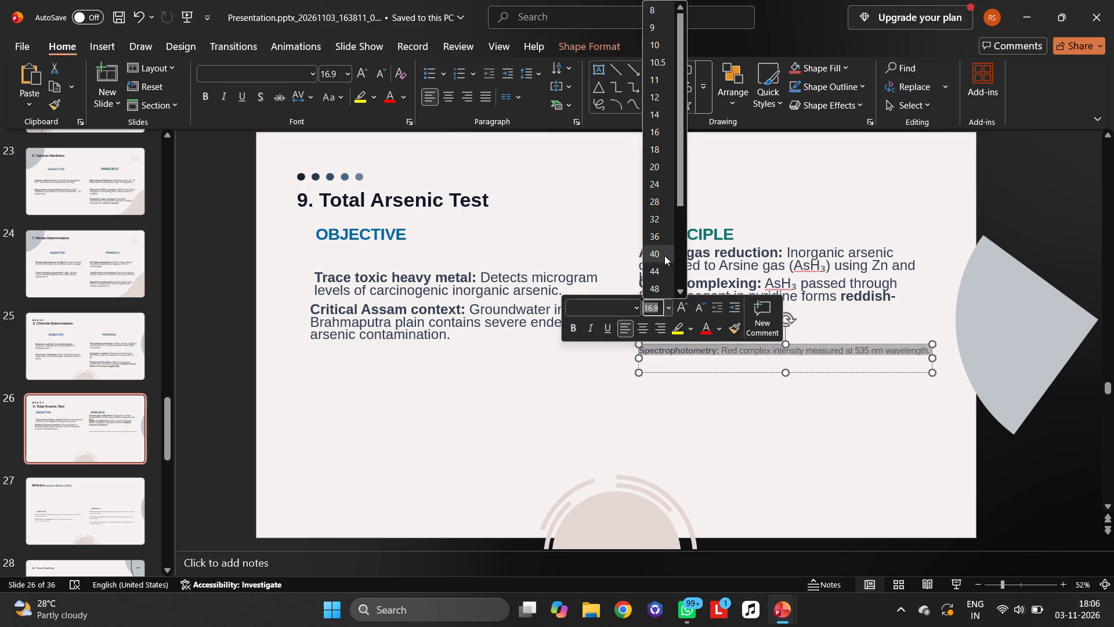
left_click(661, 205)
left_click(602, 384)
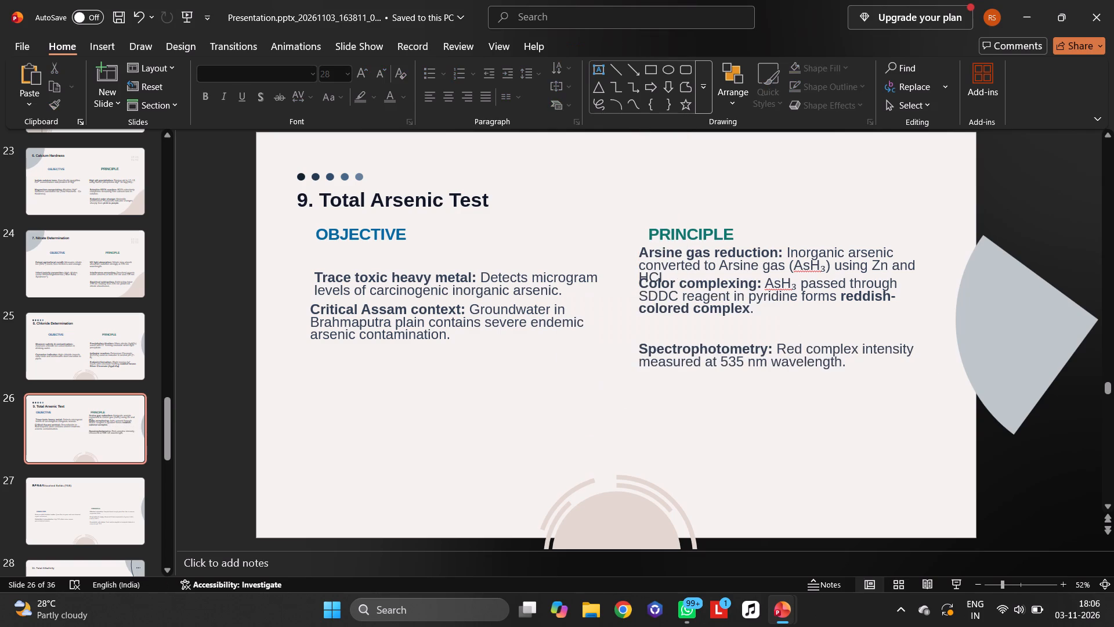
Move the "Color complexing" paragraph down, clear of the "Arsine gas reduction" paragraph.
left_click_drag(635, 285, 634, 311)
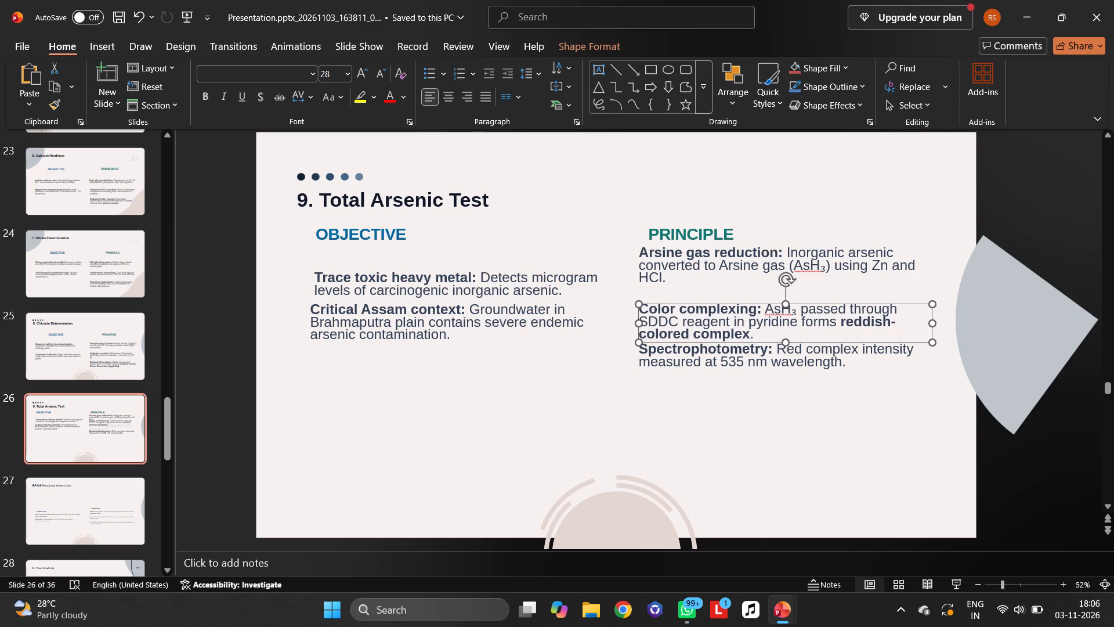
Move the "Critical Assam context" and "Trace toxic heavy metal" paragraphs lower on the slide, left-aligned with a clear gap between them.
left_click_drag(305, 305, 301, 355)
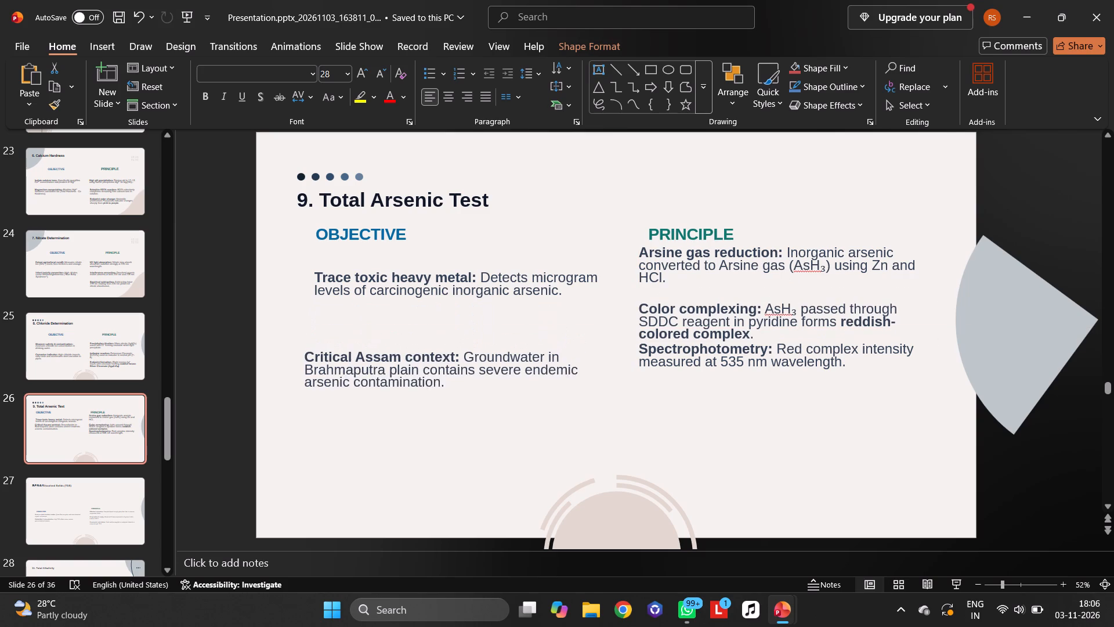
left_click_drag(301, 355, 301, 370)
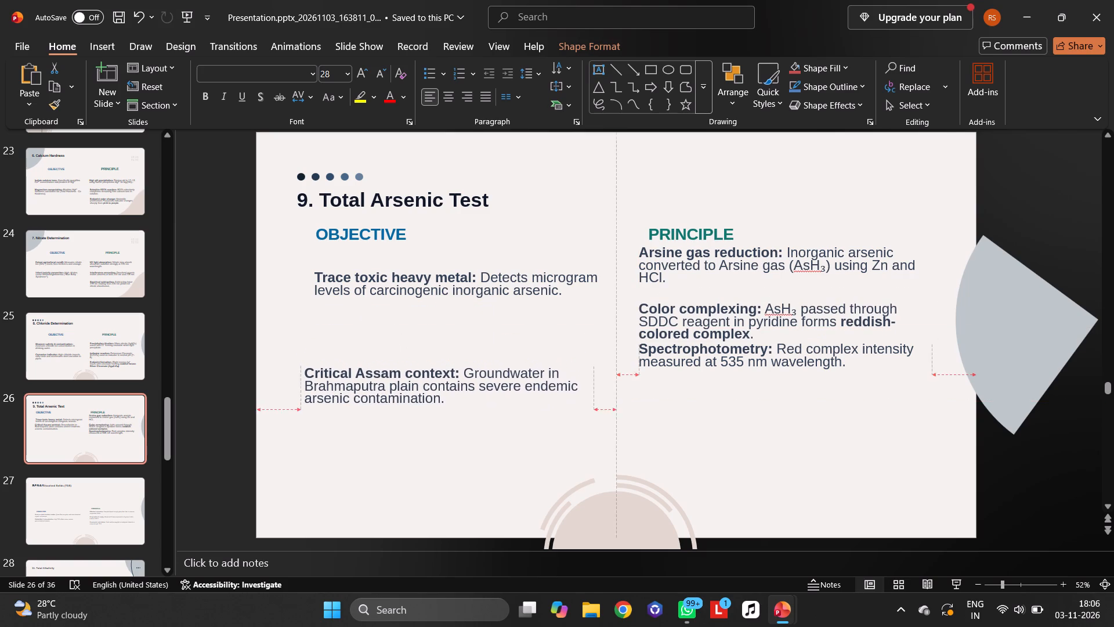
left_click_drag(301, 370, 303, 378)
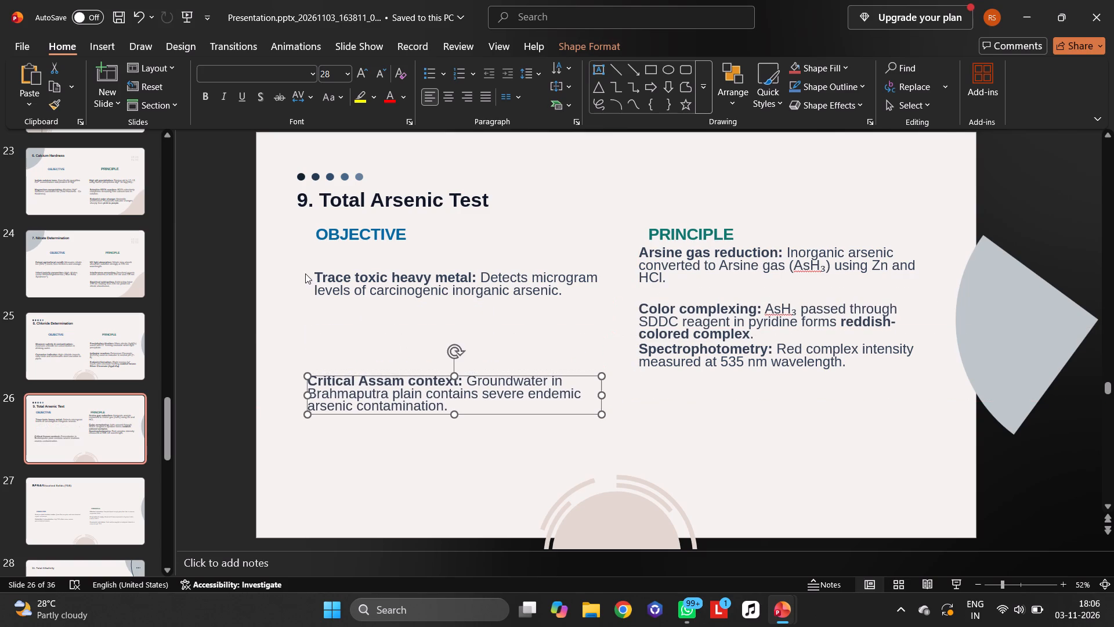
left_click_drag(311, 275, 301, 323)
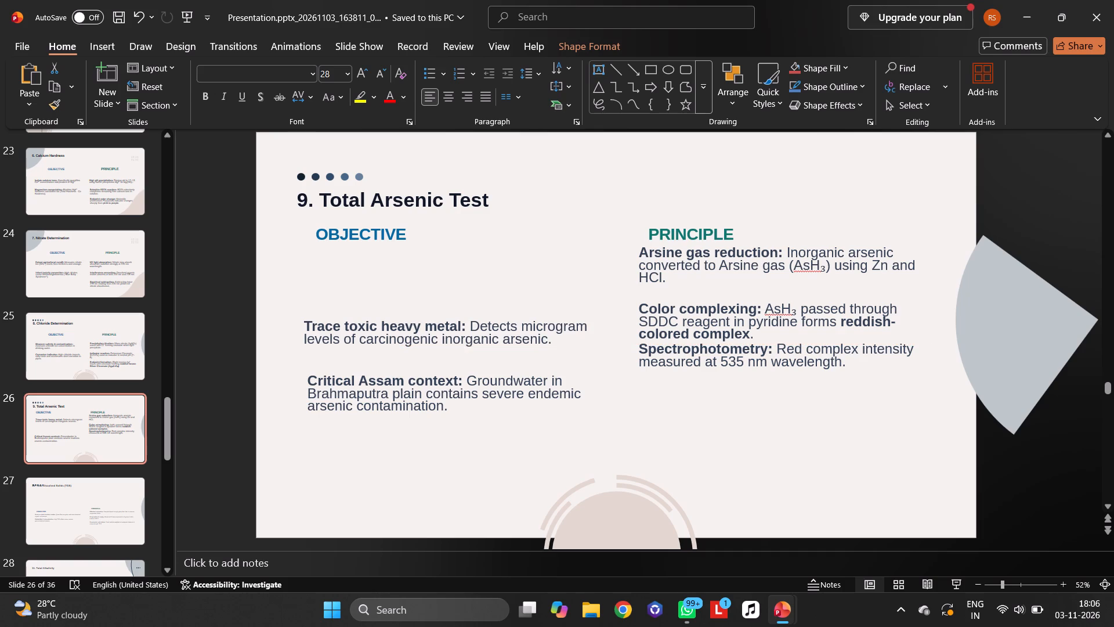
left_click_drag(301, 323, 303, 325)
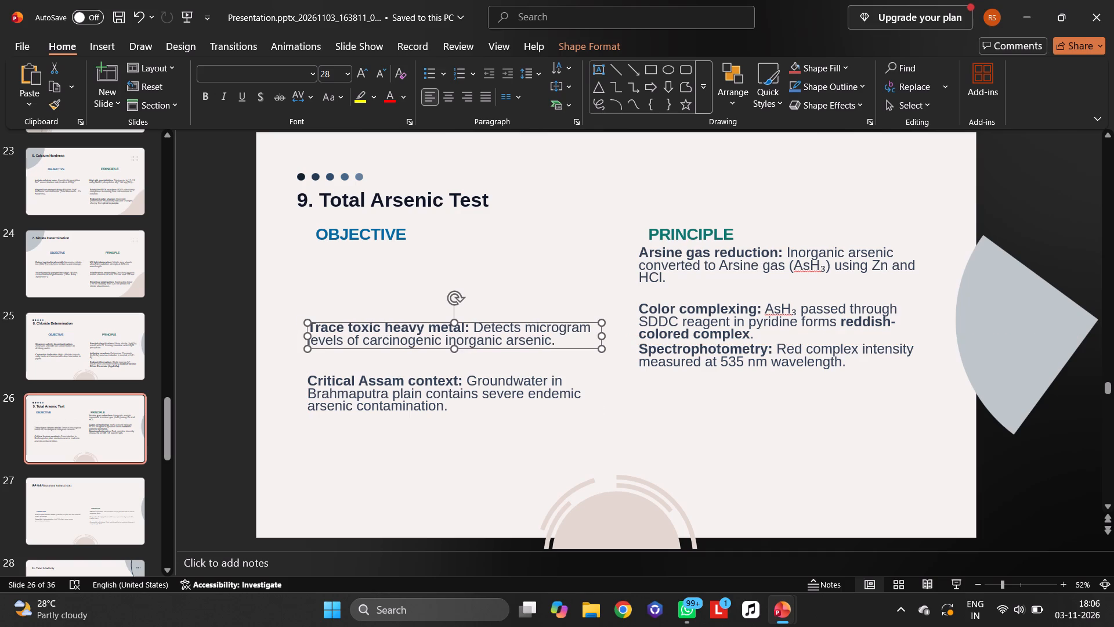
Move the "OBJECTIVE" heading down and right so it sits roughly centered above its two paragraphs.
left_click_drag(314, 231, 381, 272)
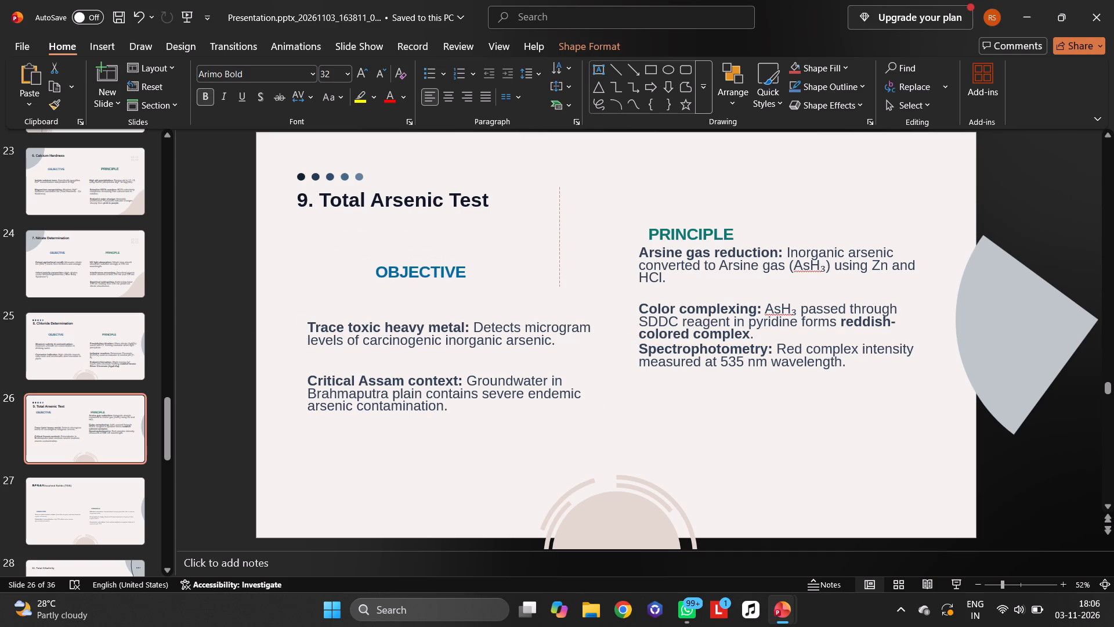
left_click_drag(381, 272, 384, 273)
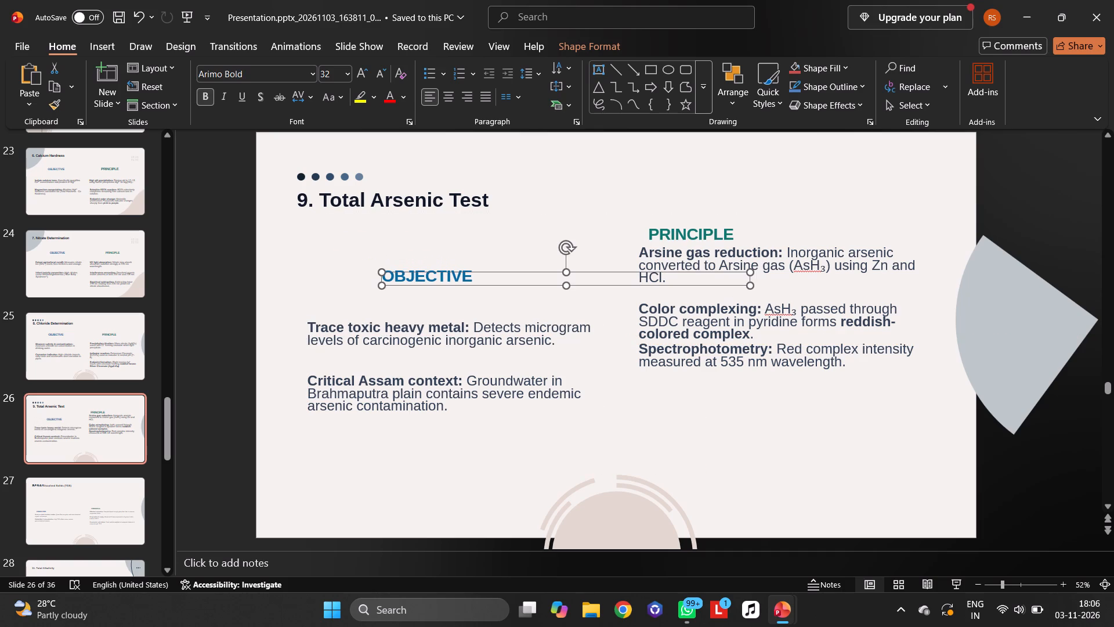
Move the "Spectrophotometry", "Color complexing" and "Arsine gas reduction" paragraphs down, left-aligned with clear gaps, starting level with the objective paragraphs.
left_click_drag(635, 348, 633, 406)
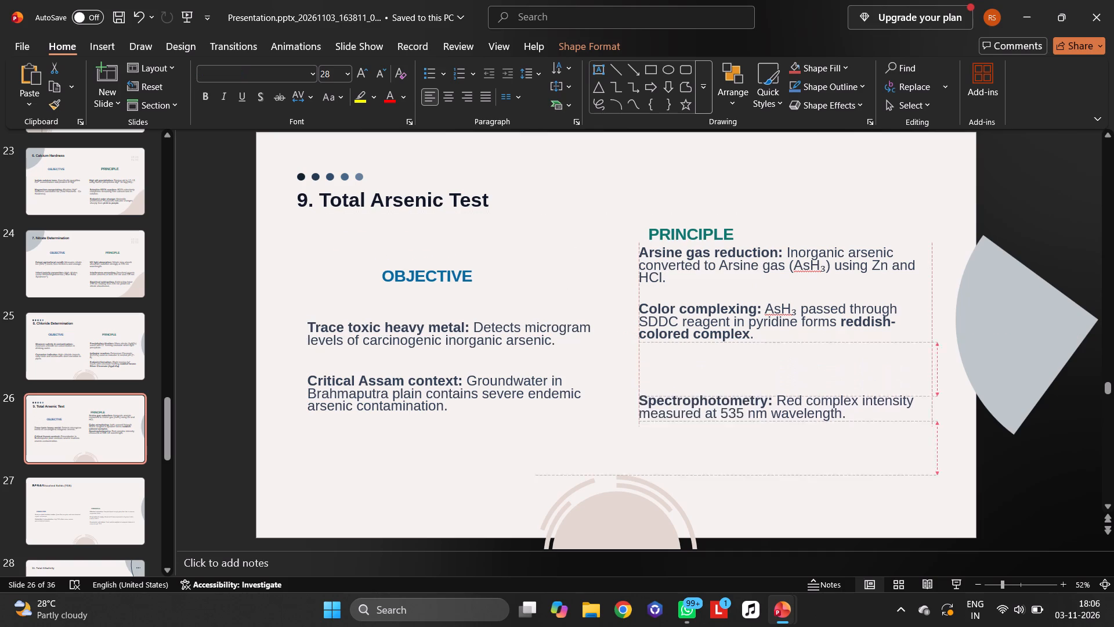
left_click_drag(633, 406, 635, 426)
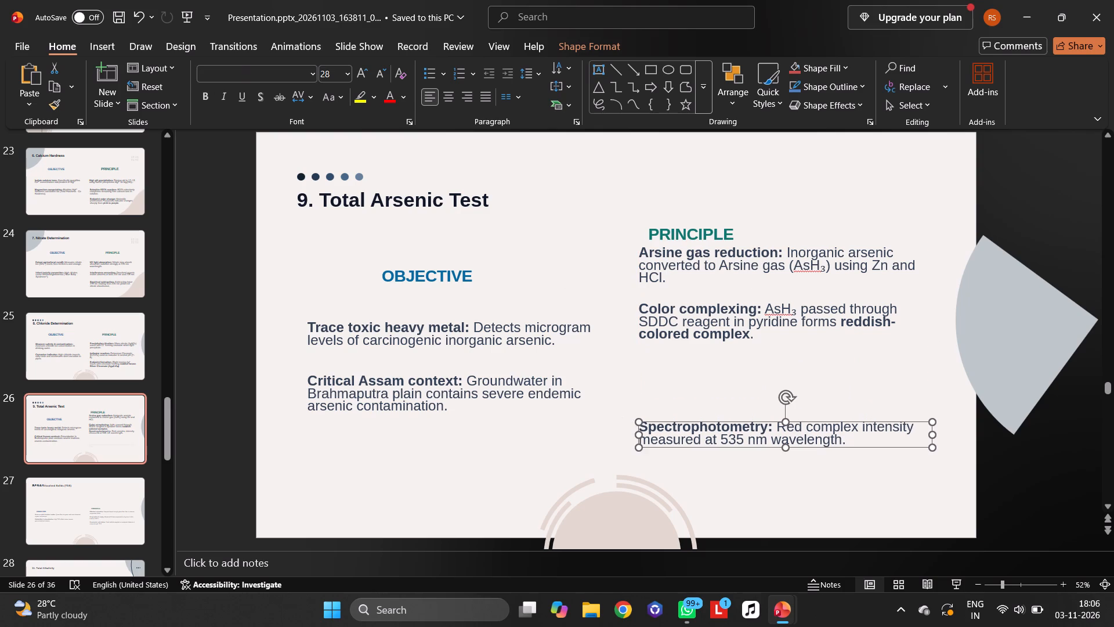
left_click_drag(637, 308, 634, 370)
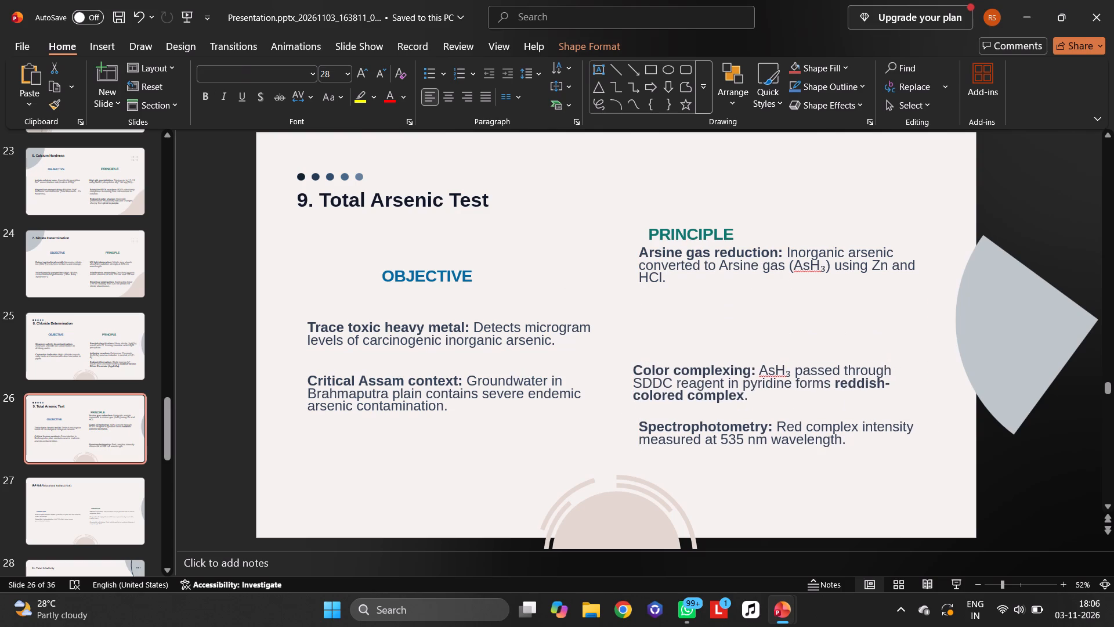
left_click_drag(634, 370, 636, 373)
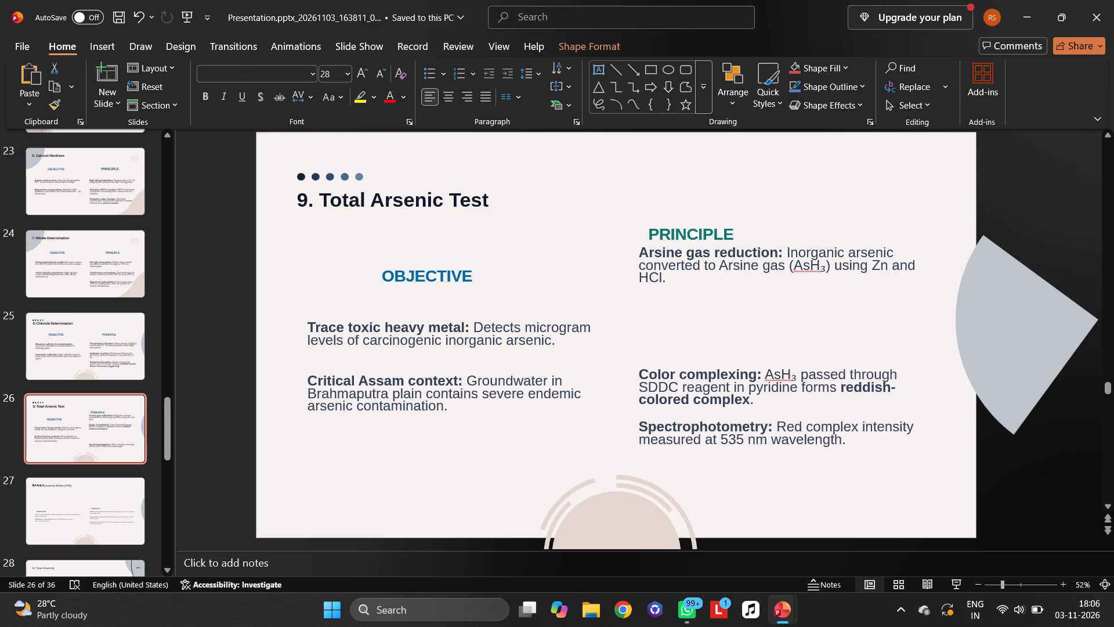
left_click_drag(636, 373, 636, 373)
left_click(638, 255)
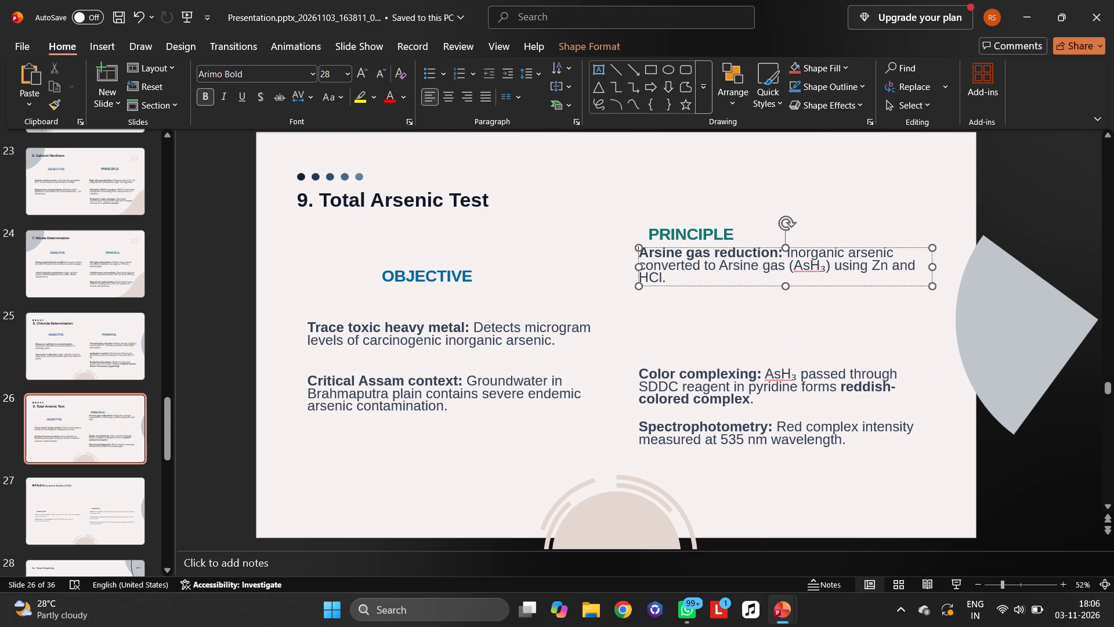
left_click_drag(635, 253, 634, 322)
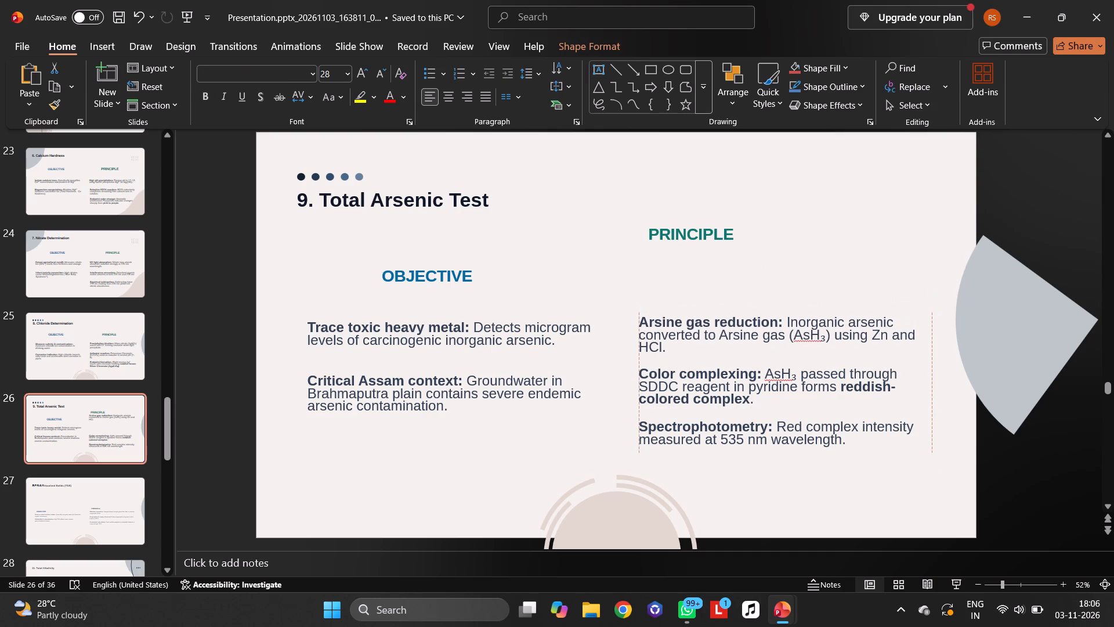
left_click_drag(634, 322, 627, 326)
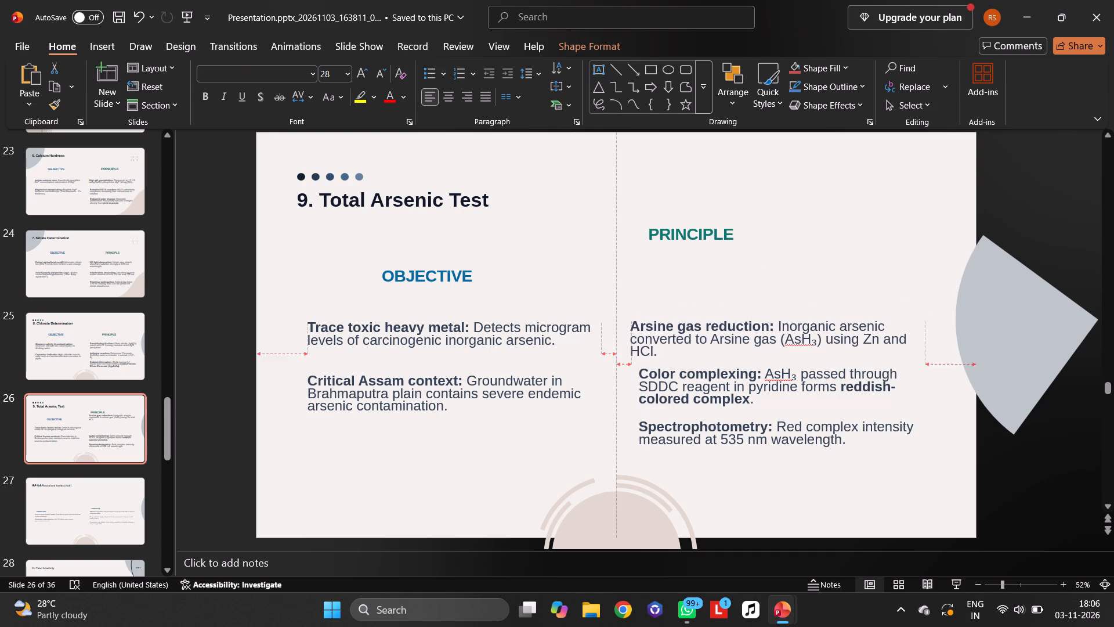
left_click_drag(627, 326, 635, 326)
Move the "PRINCIPLE" heading down and right above its paragraphs, level with the "OBJECTIVE" heading.
left_click_drag(643, 235, 679, 274)
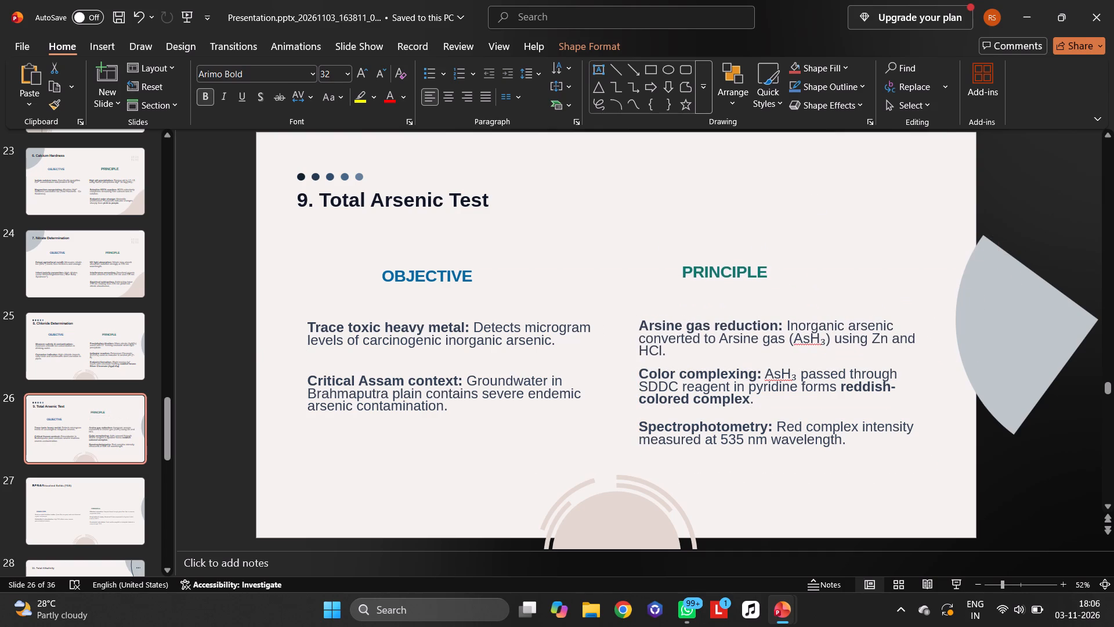
left_click_drag(679, 274, 707, 275)
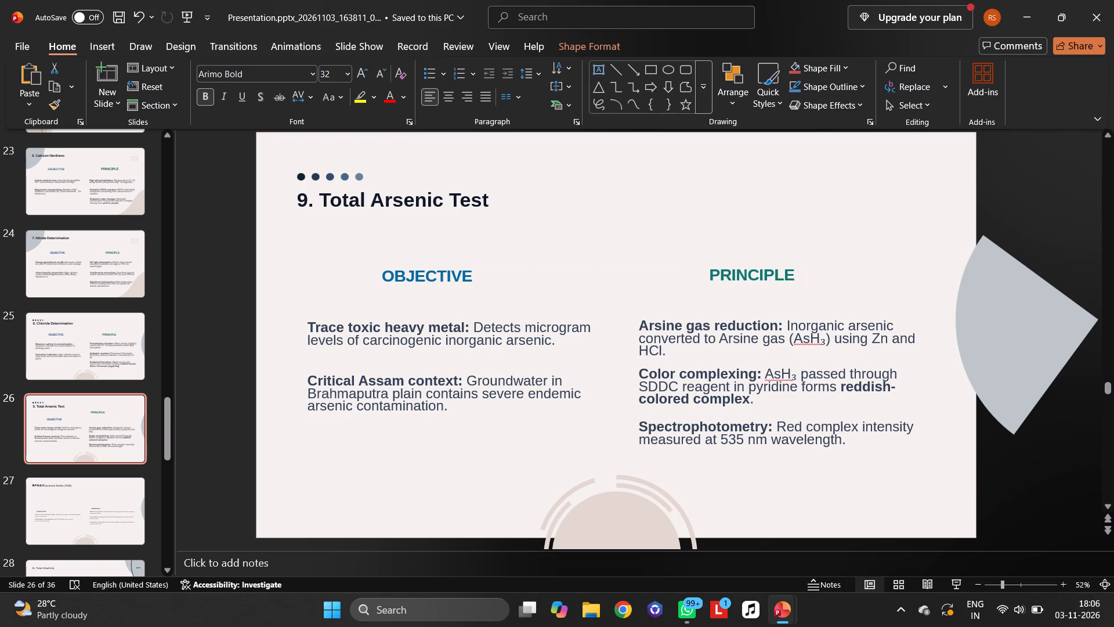
left_click_drag(707, 275, 710, 276)
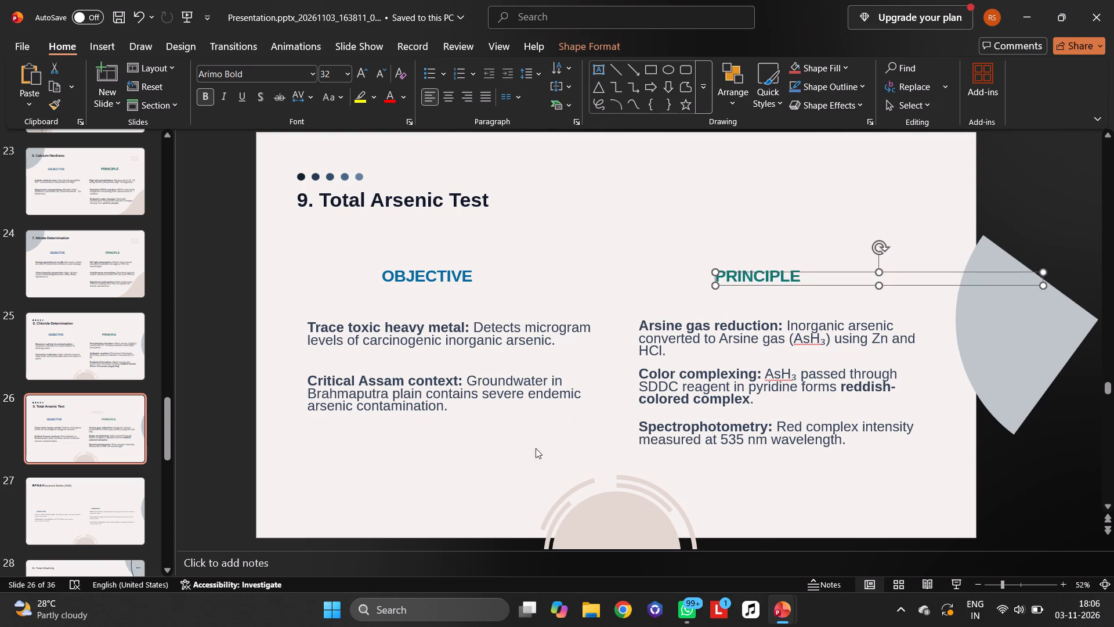
On slide 27, move the "10. Total Dissolved Solids (TDS)" title below the row of dots, aligned with their left edge.
left_click(37, 496)
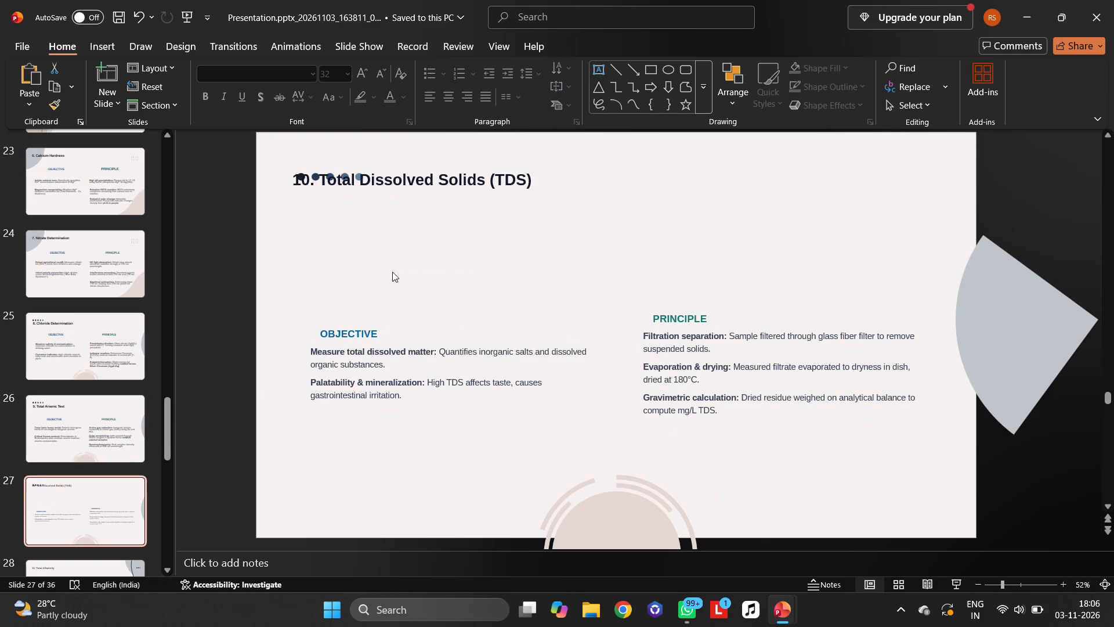
left_click_drag(295, 179, 292, 194)
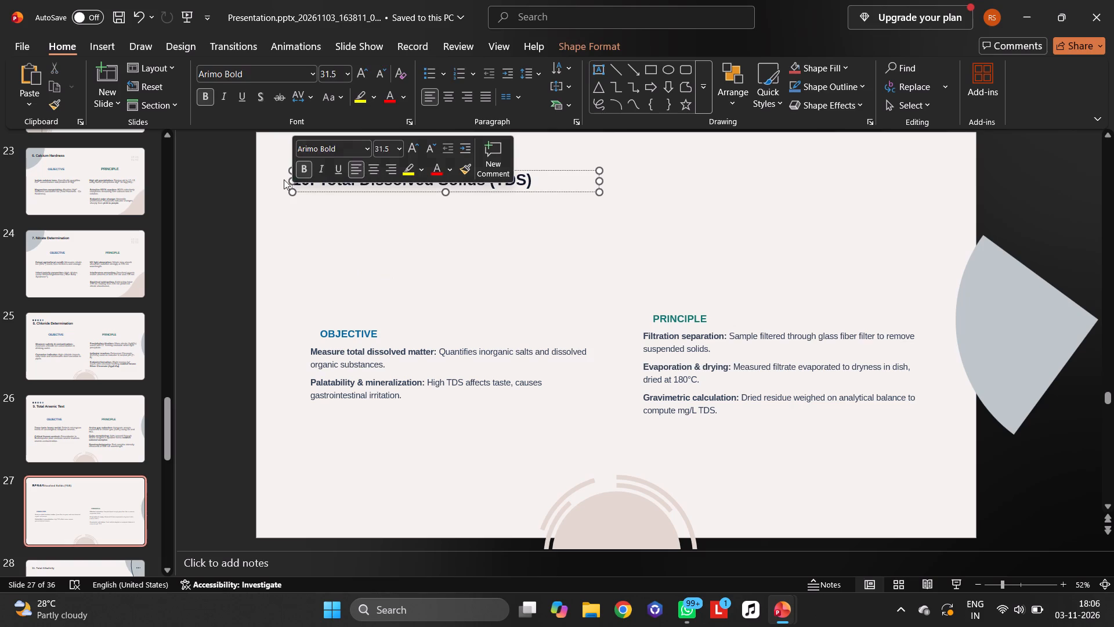
left_click_drag(284, 174, 285, 188)
left_click_drag(292, 174, 292, 193)
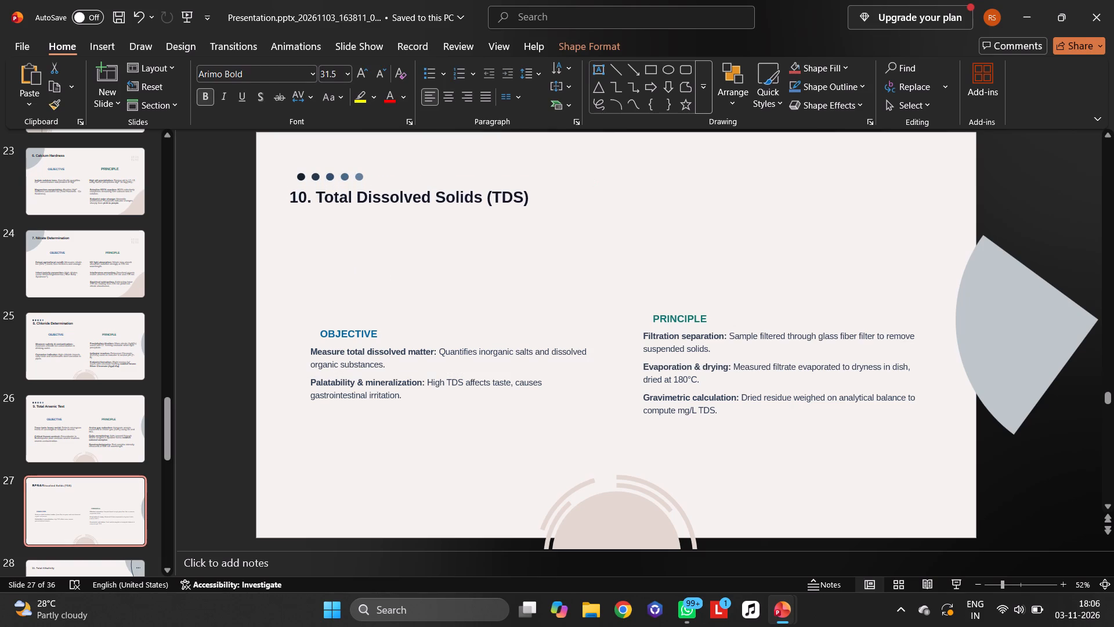
left_click_drag(292, 193, 296, 203)
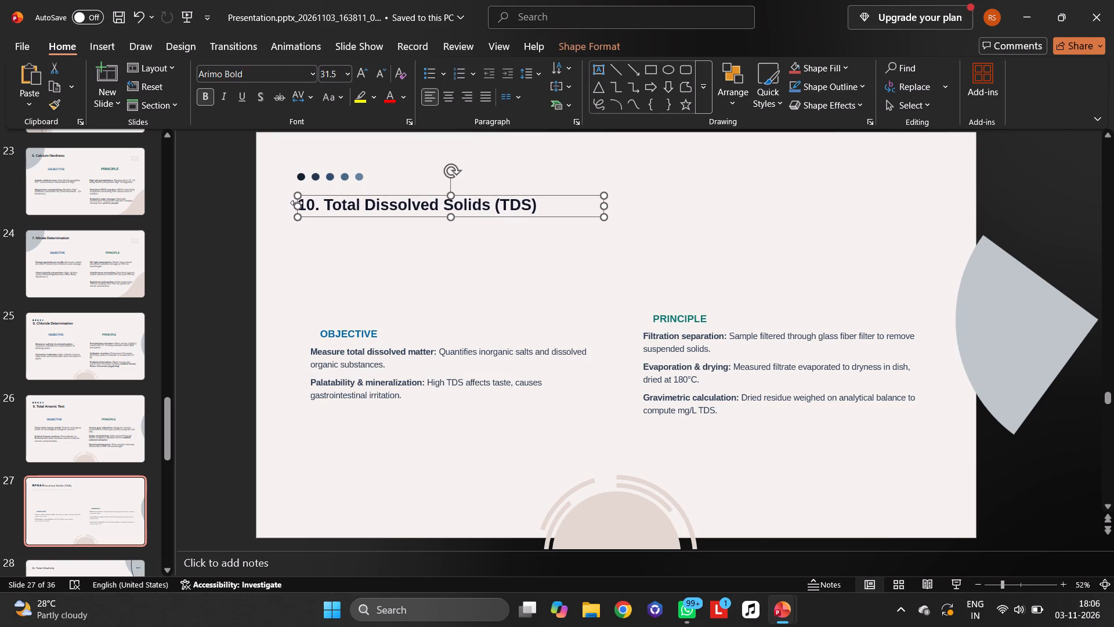
Set the "10. Total Dissolved Solids (TDS)" title to font size 40.
left_click(542, 207)
left_click(539, 204)
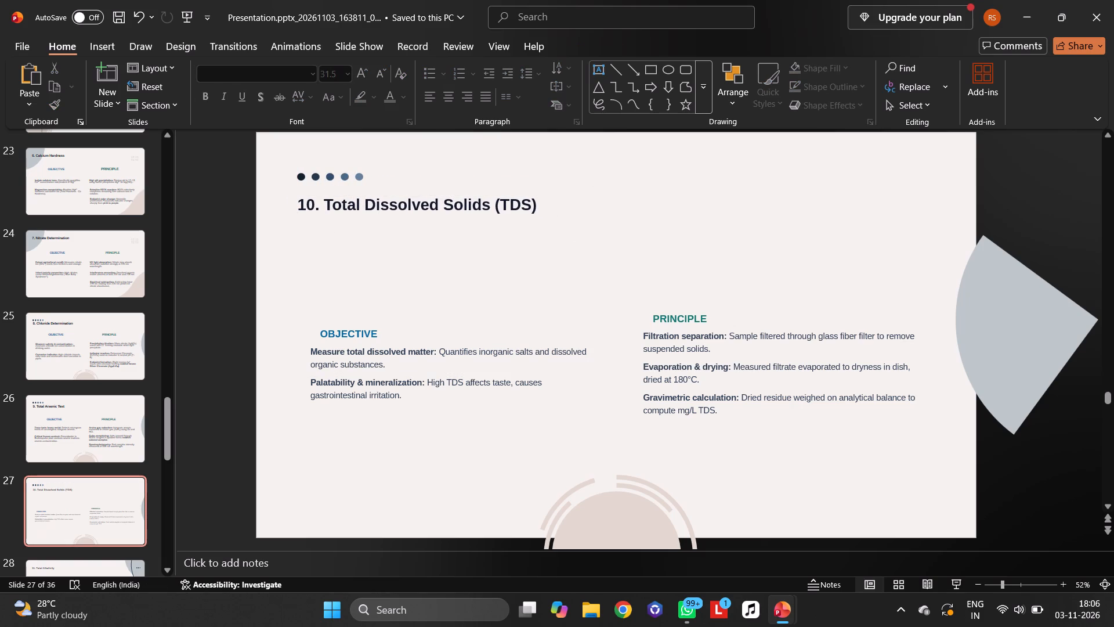
left_click_drag(536, 206, 281, 217)
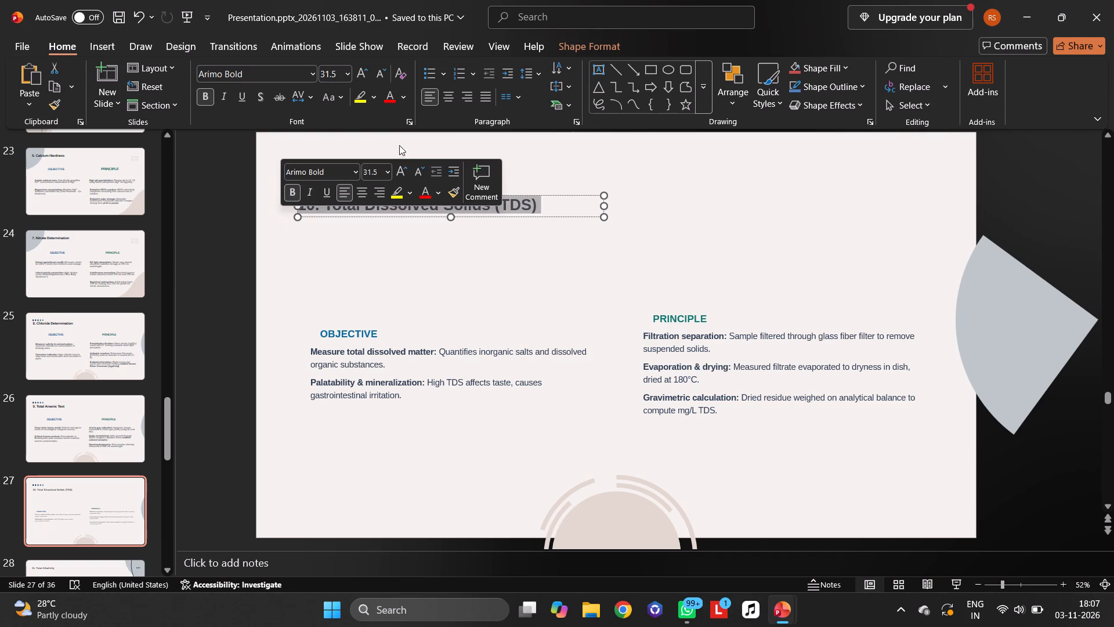
left_click(384, 178)
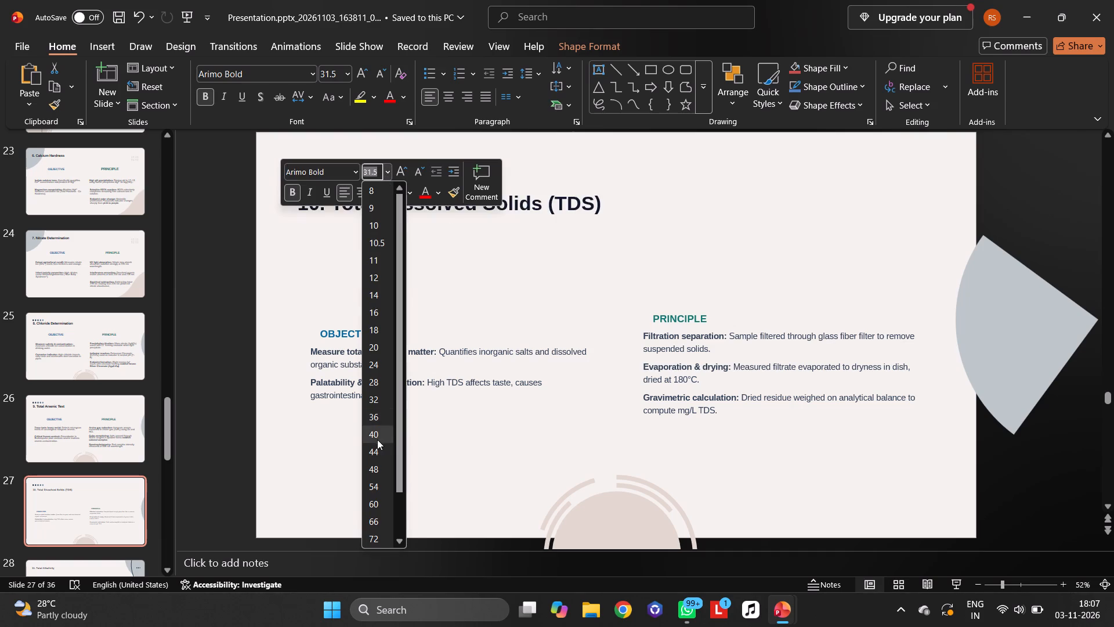
left_click(377, 439)
Move the "OBJECTIVE" heading on the Total Dissolved Solids slide up and right, well above its paragraphs.
left_click(472, 325)
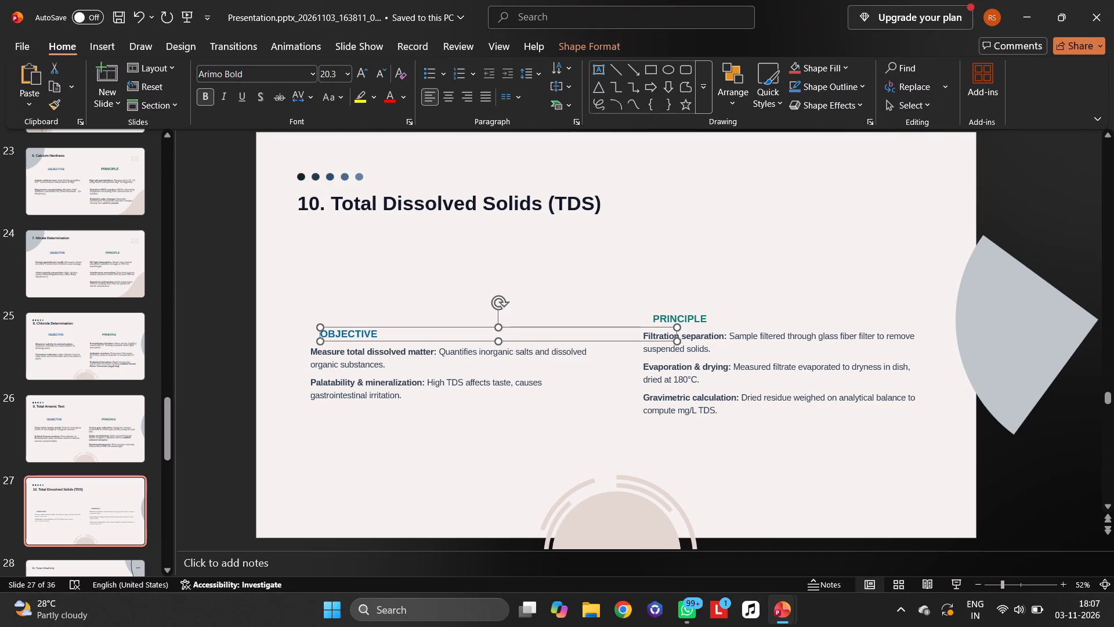
left_click_drag(381, 333, 368, 273)
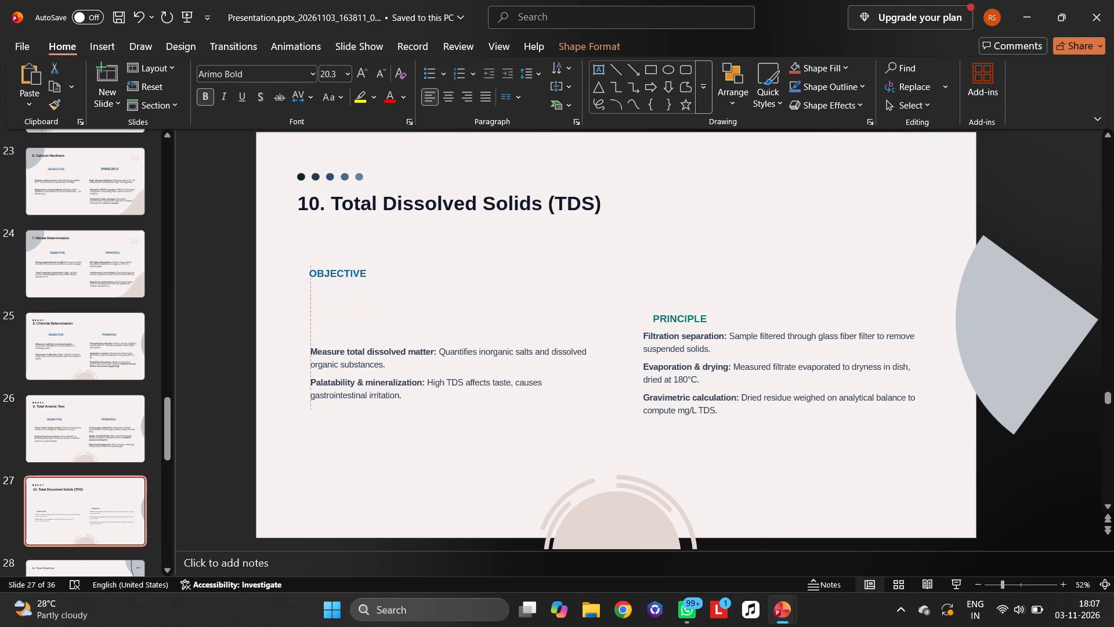
left_click_drag(368, 273, 436, 269)
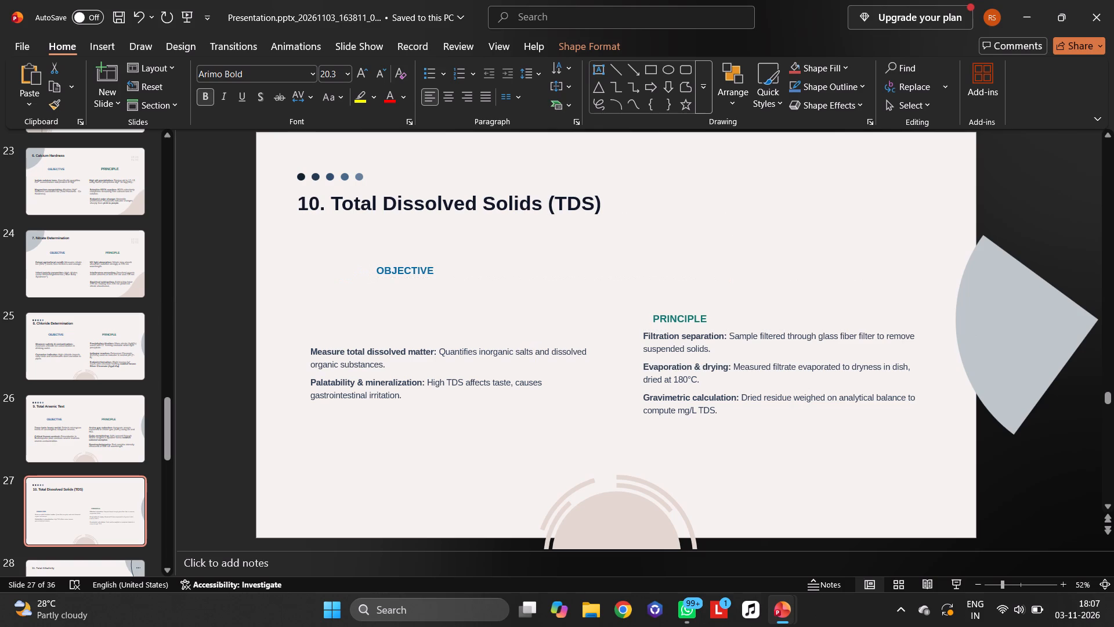
left_click_drag(436, 269, 447, 265)
left_click(447, 265)
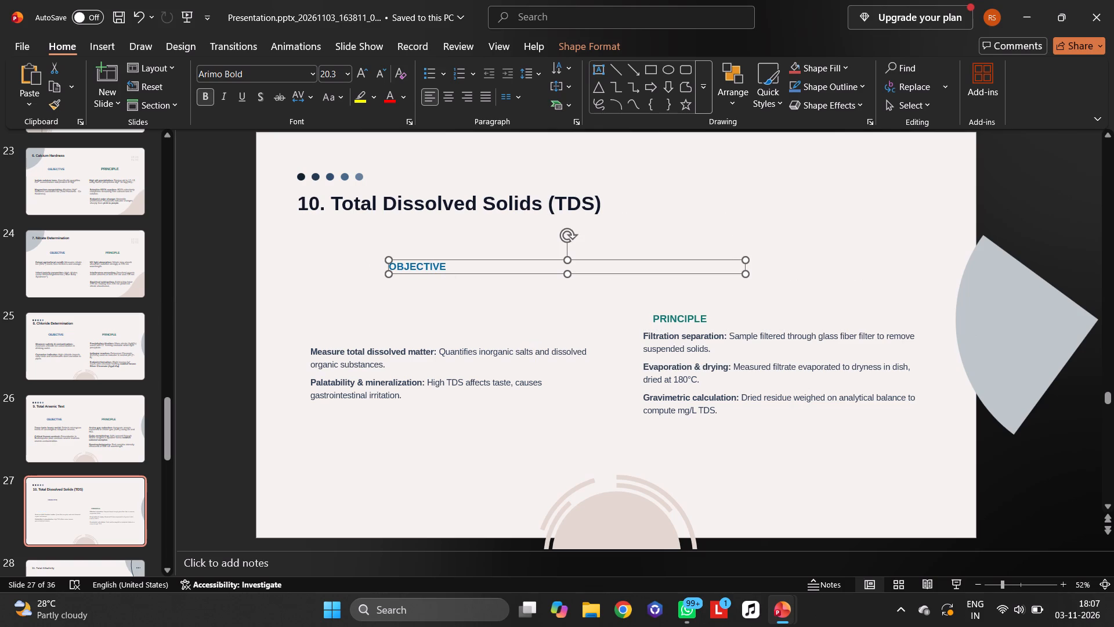
Set the "OBJECTIVE" heading on the Total Dissolved Solids slide to font size 32.
left_click(453, 264)
left_click(448, 269)
left_click(444, 266)
left_click_drag(444, 266, 370, 278)
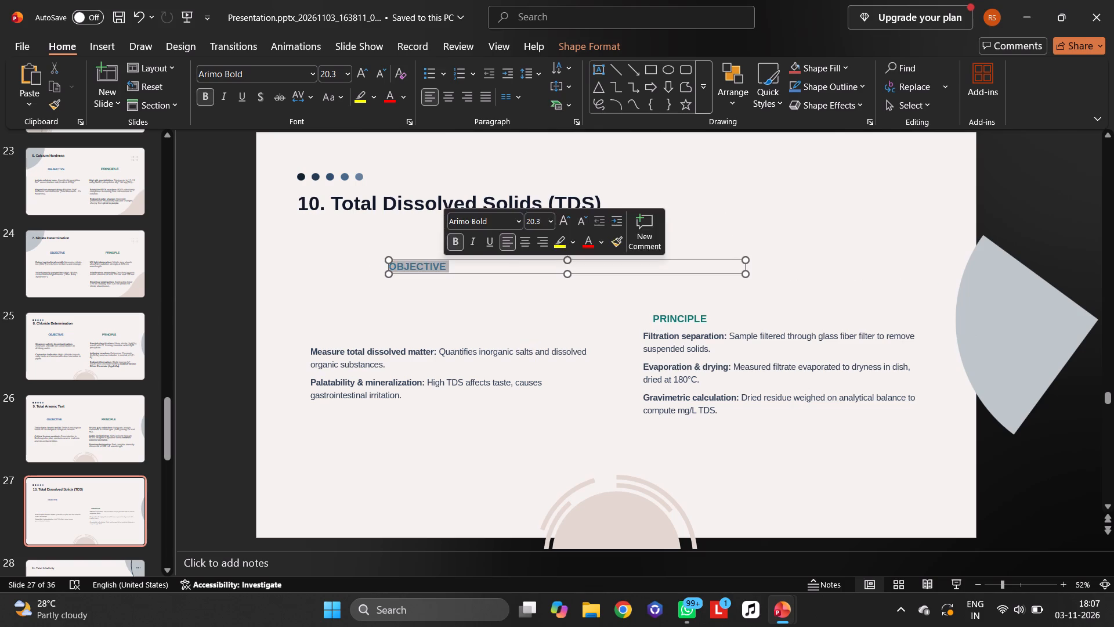
left_click_drag(370, 278, 369, 278)
left_click(475, 231)
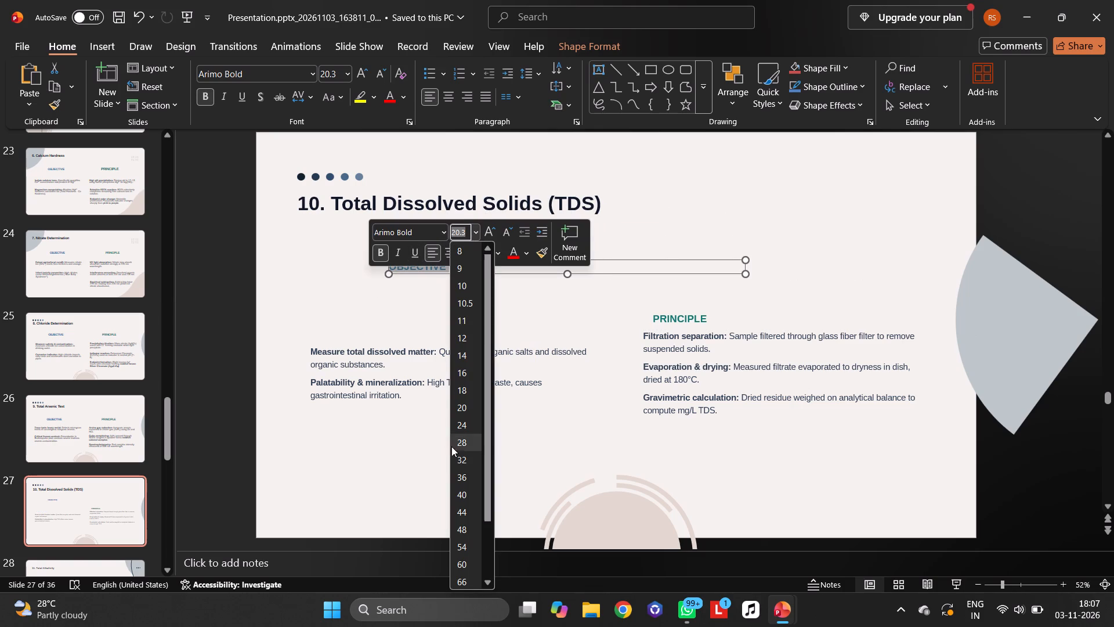
left_click(465, 462)
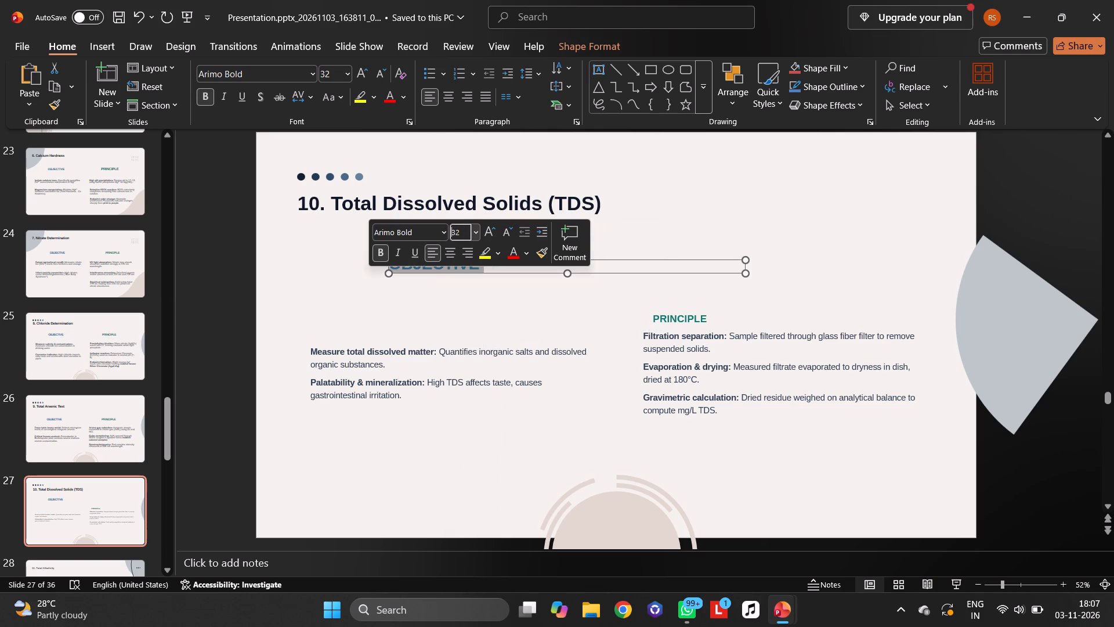
Set the "PRINCIPLE" heading on the Total Dissolved Solids slide to font size 32.
left_click(710, 313)
left_click(711, 319)
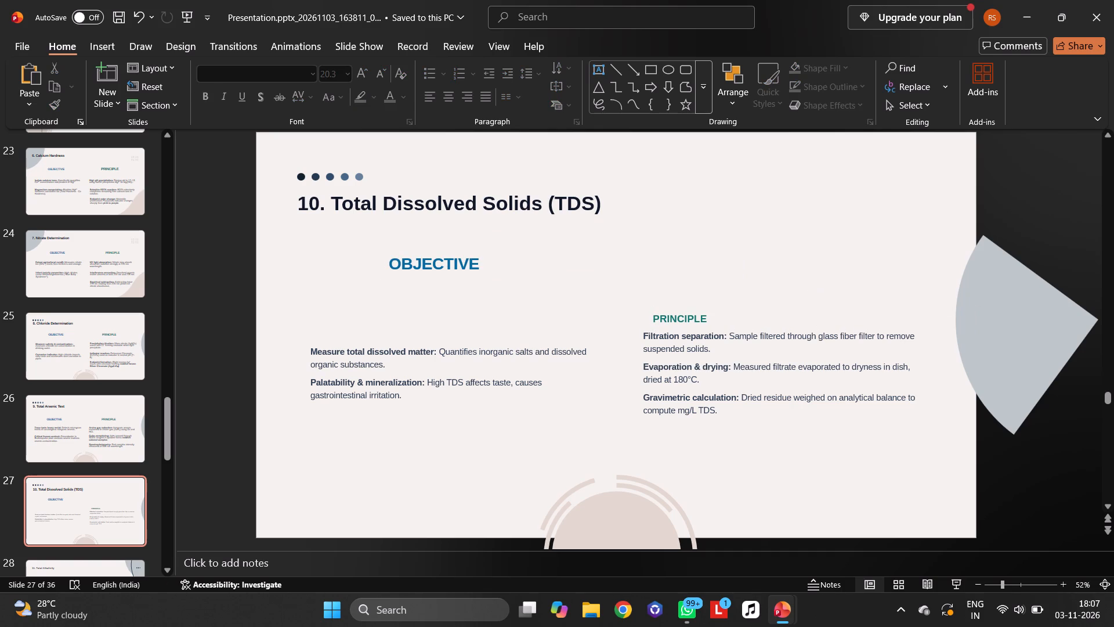
left_click(703, 316)
left_click(704, 317)
left_click_drag(706, 317, 657, 324)
left_click(759, 275)
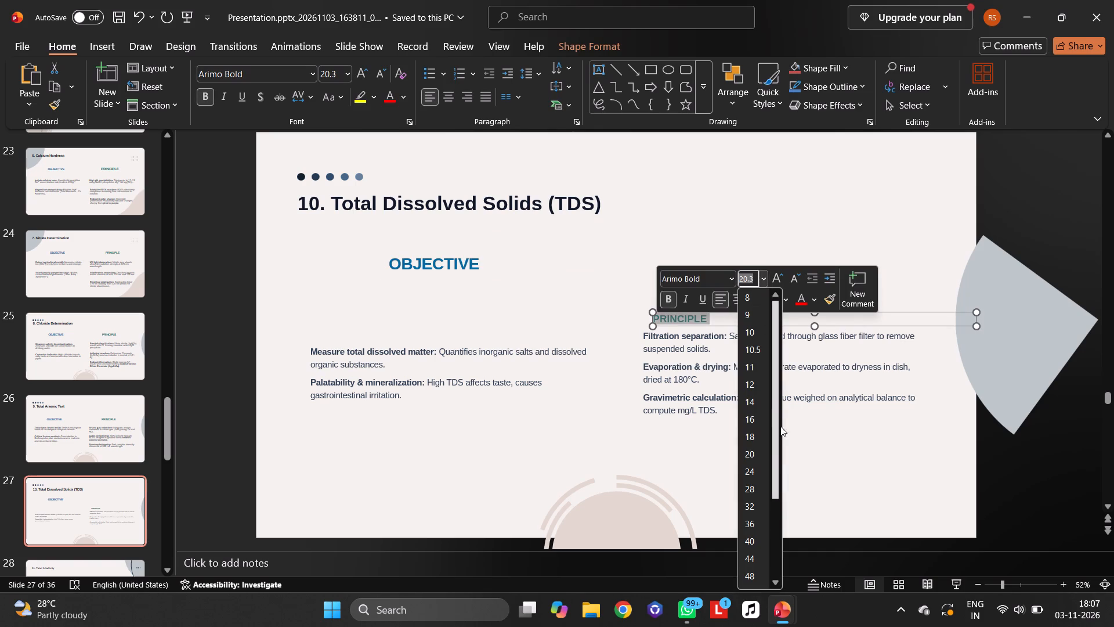
left_click(751, 500)
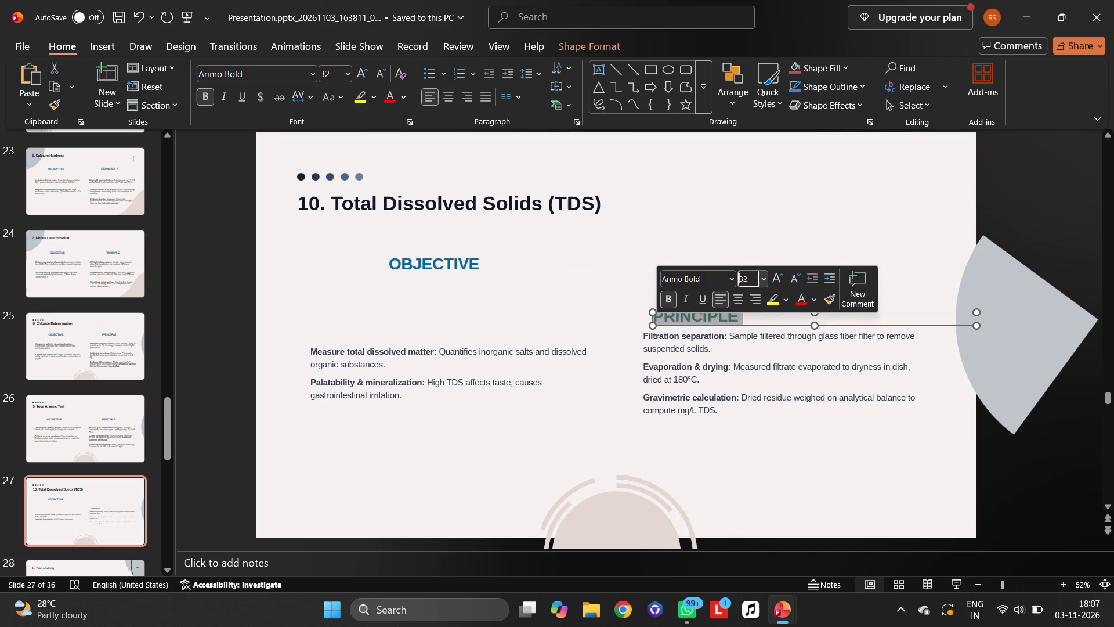
Move the "PRINCIPLE" heading on the Total Dissolved Solids slide up and right, level with the "OBJECTIVE" heading.
left_click(598, 309)
left_click_drag(648, 314, 660, 274)
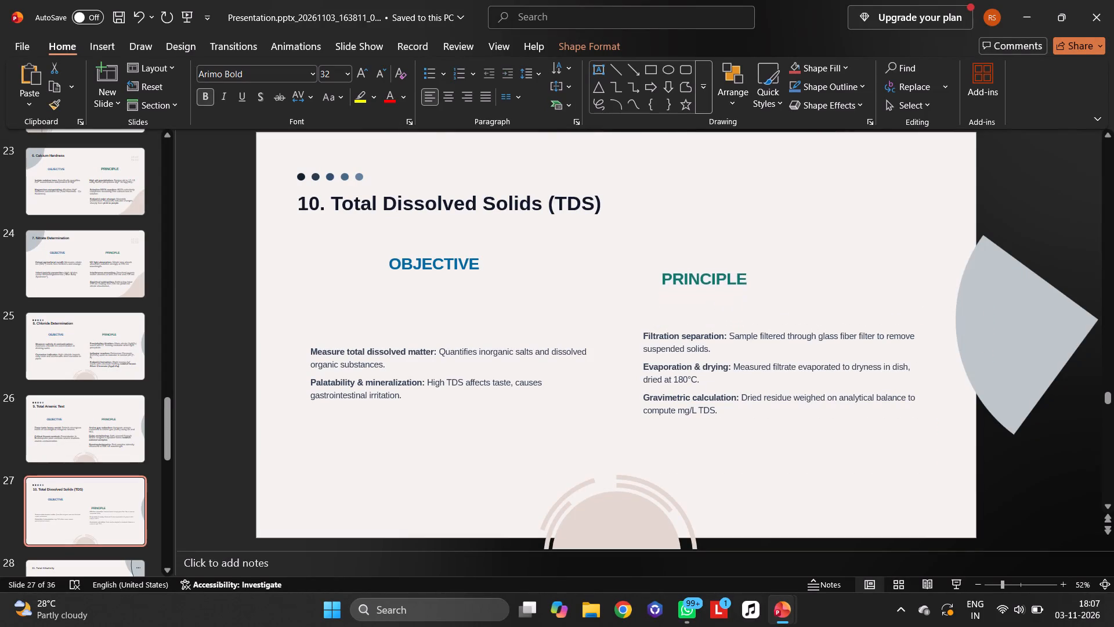
left_click_drag(660, 274, 660, 262)
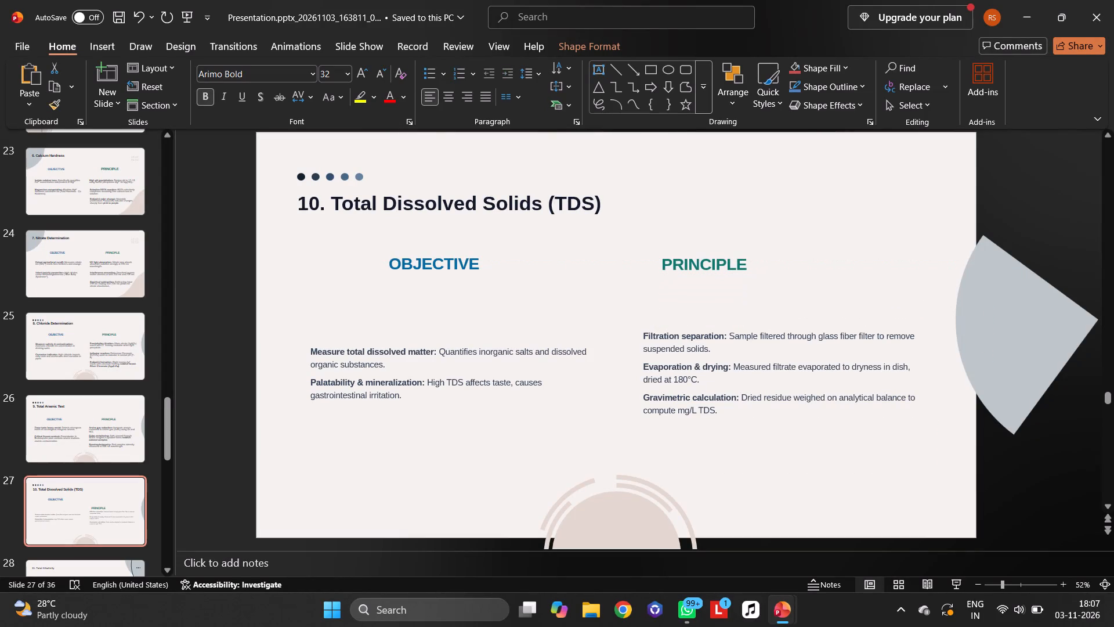
left_click_drag(660, 262, 680, 262)
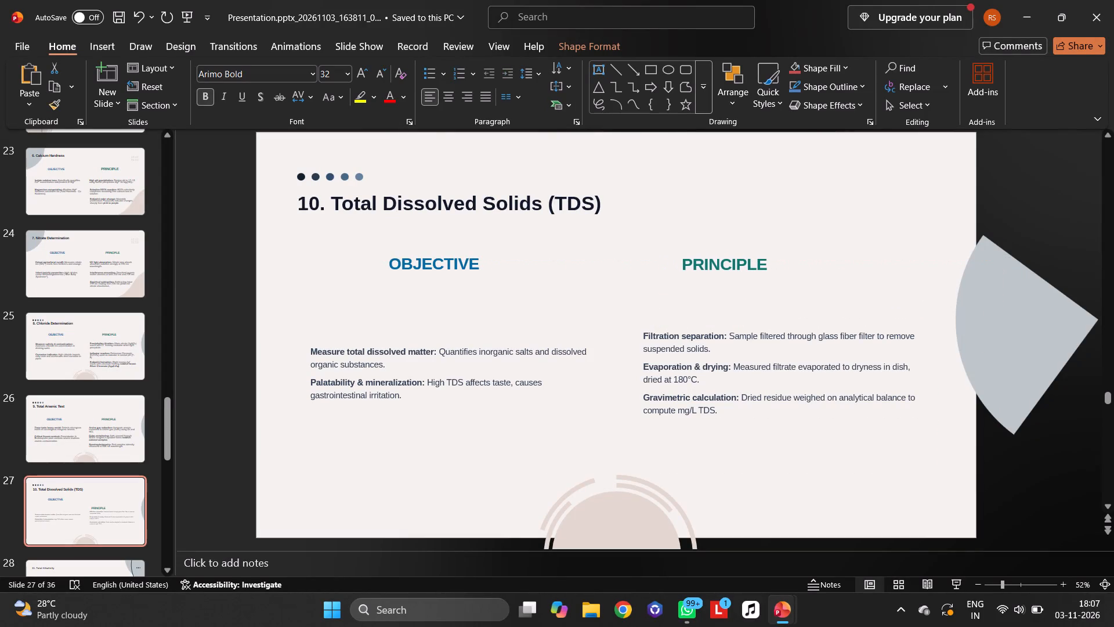
left_click_drag(680, 262, 692, 263)
Set the "Measure total dissolved matter" and "Palatability & mineralization" paragraphs under "OBJECTIVE" to font size 28.
left_click_drag(385, 366, 382, 367)
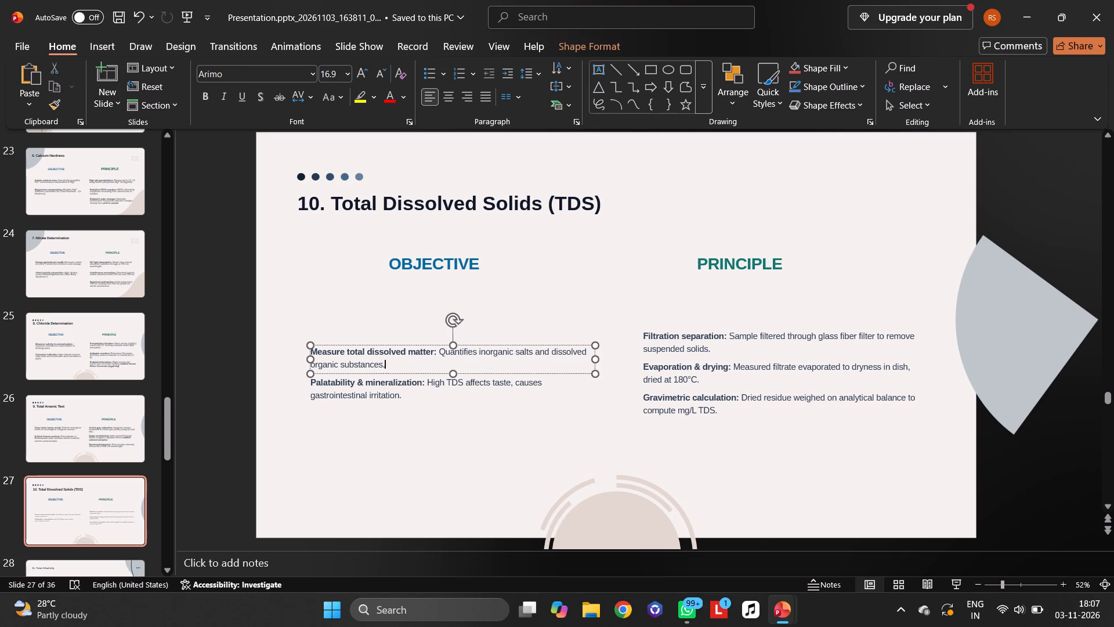
left_click_drag(382, 367, 280, 334)
left_click(389, 289)
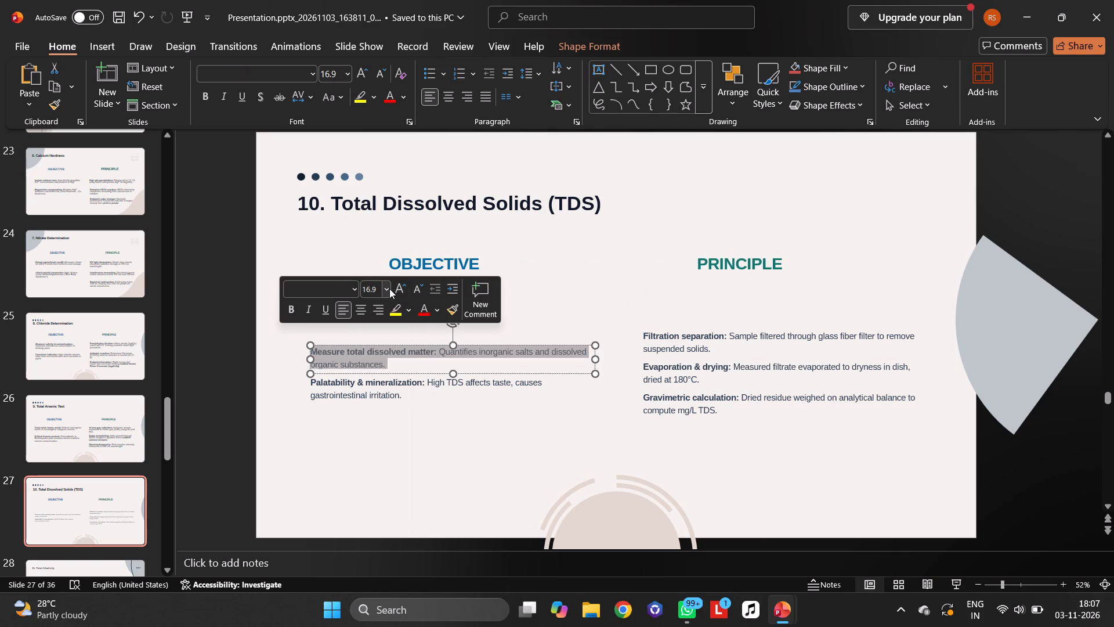
left_click(375, 496)
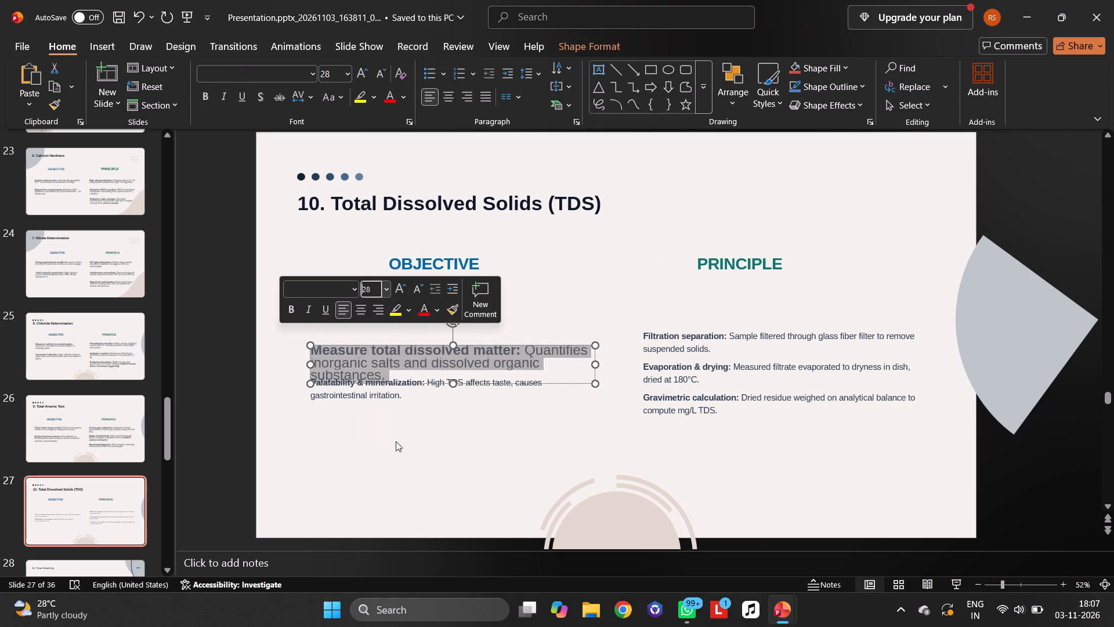
left_click_drag(404, 397, 308, 365)
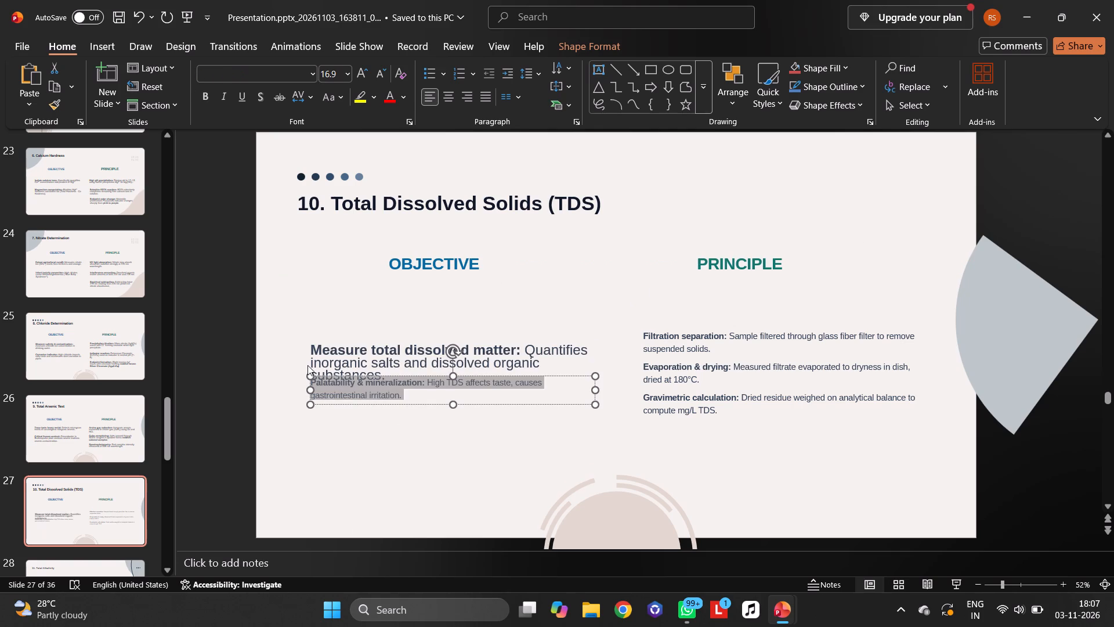
left_click_drag(308, 365, 308, 365)
left_click(414, 313)
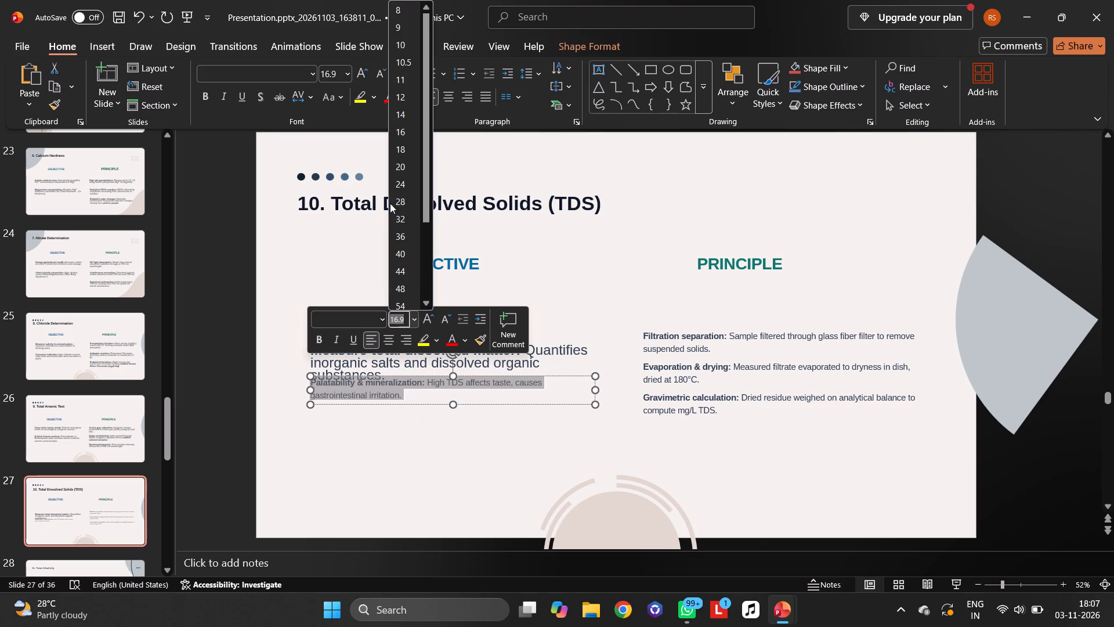
left_click(400, 203)
left_click(320, 467)
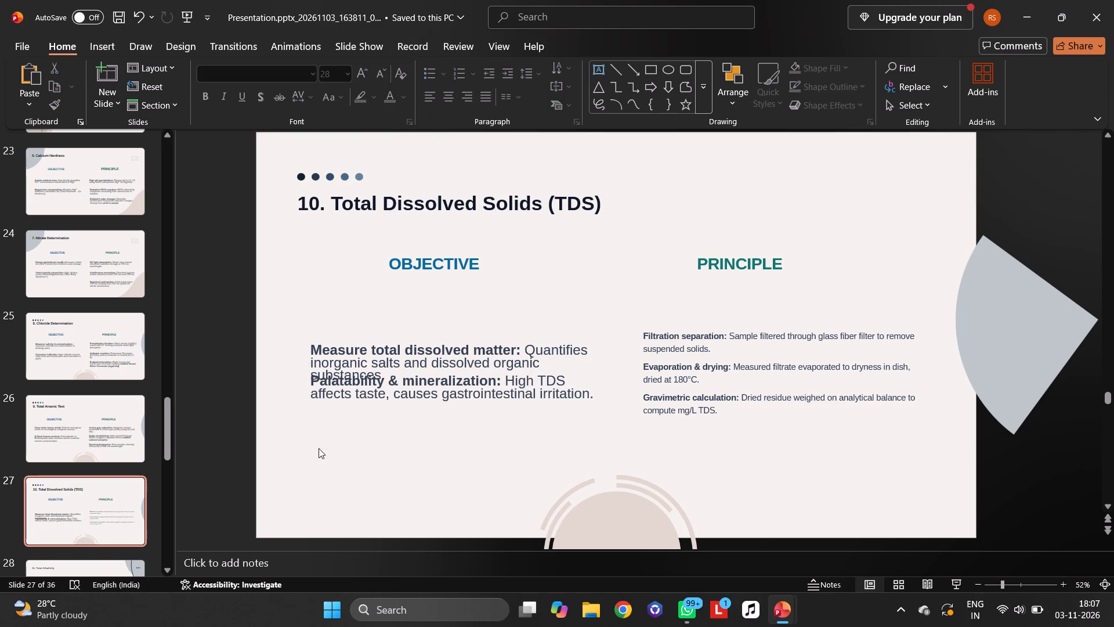
Space out the two "OBJECTIVE" paragraphs, moving "Measure total dissolved matter" up and "Palatability & mineralization" slightly down, keeping their left edges aligned.
left_click_drag(306, 347, 311, 320)
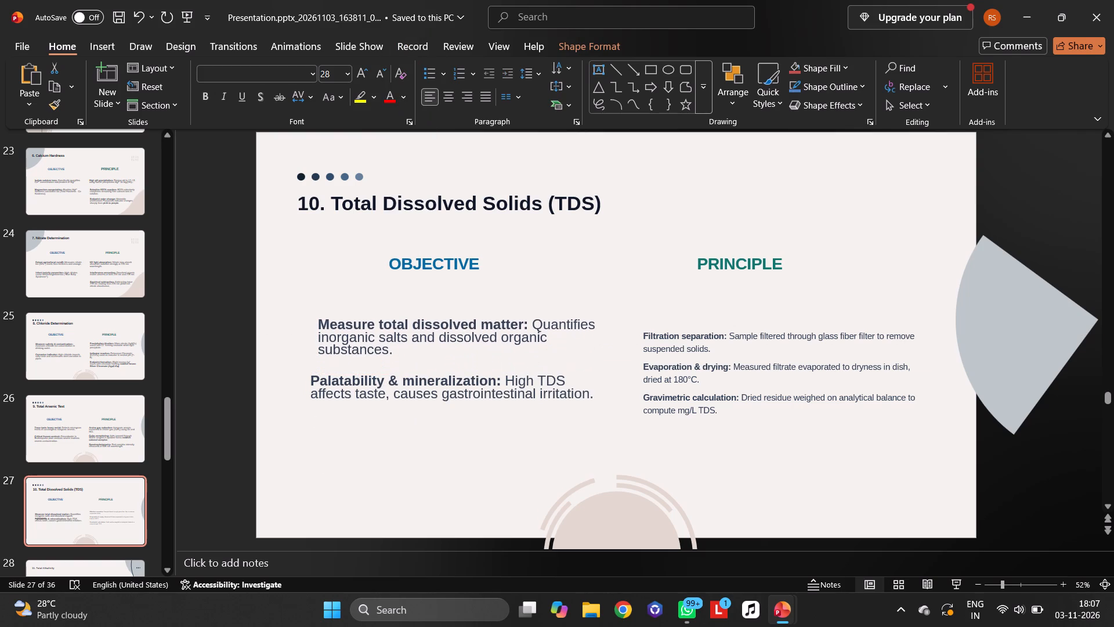
left_click_drag(311, 320, 309, 314)
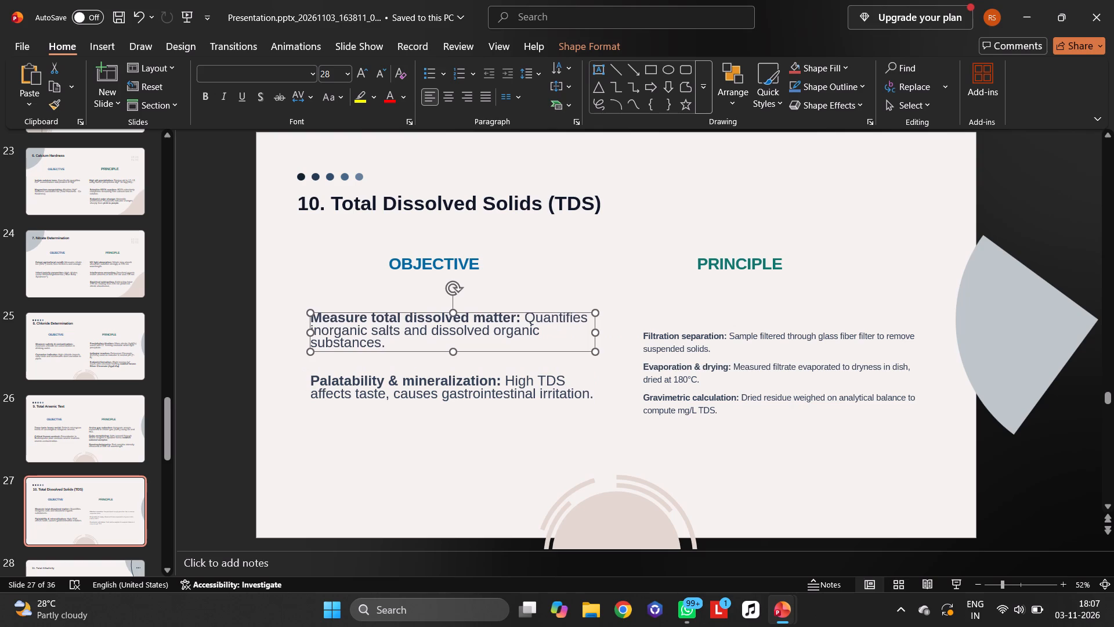
left_click(309, 377)
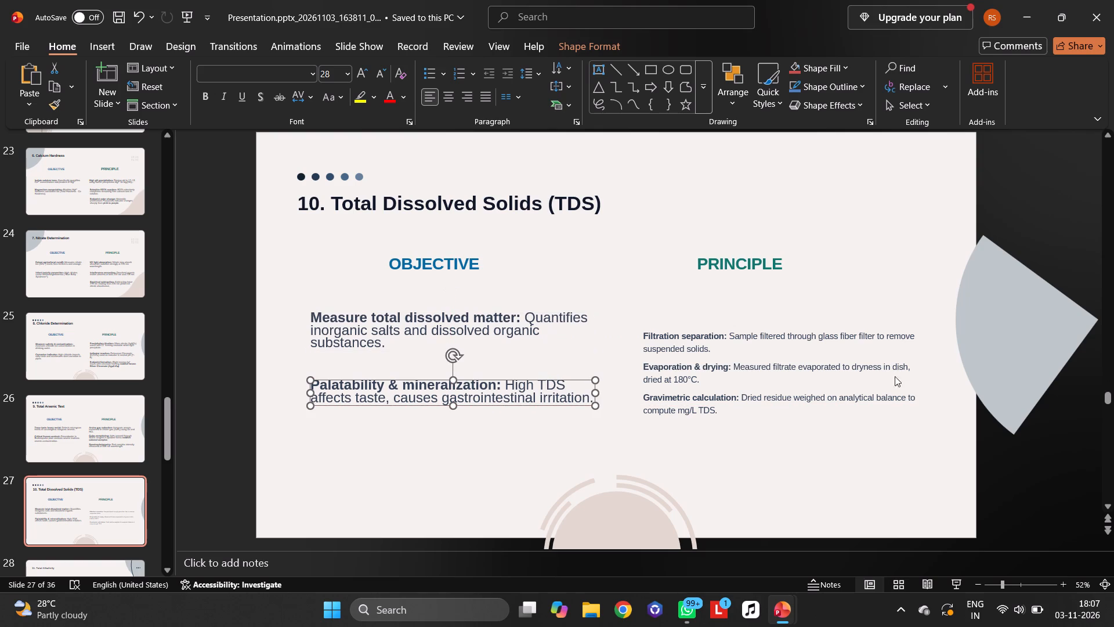
Set the "Filtration separation" paragraph to font size 28 and move it up toward the "PRINCIPLE" heading.
left_click(721, 353)
left_click_drag(712, 352, 644, 346)
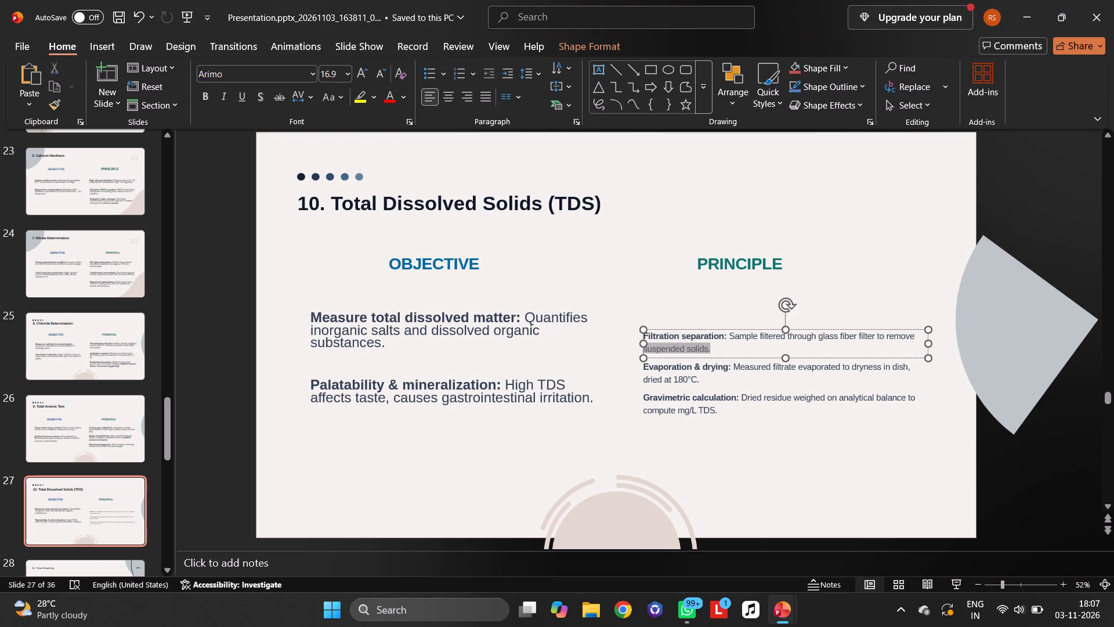
left_click_drag(644, 346, 627, 273)
left_click(733, 222)
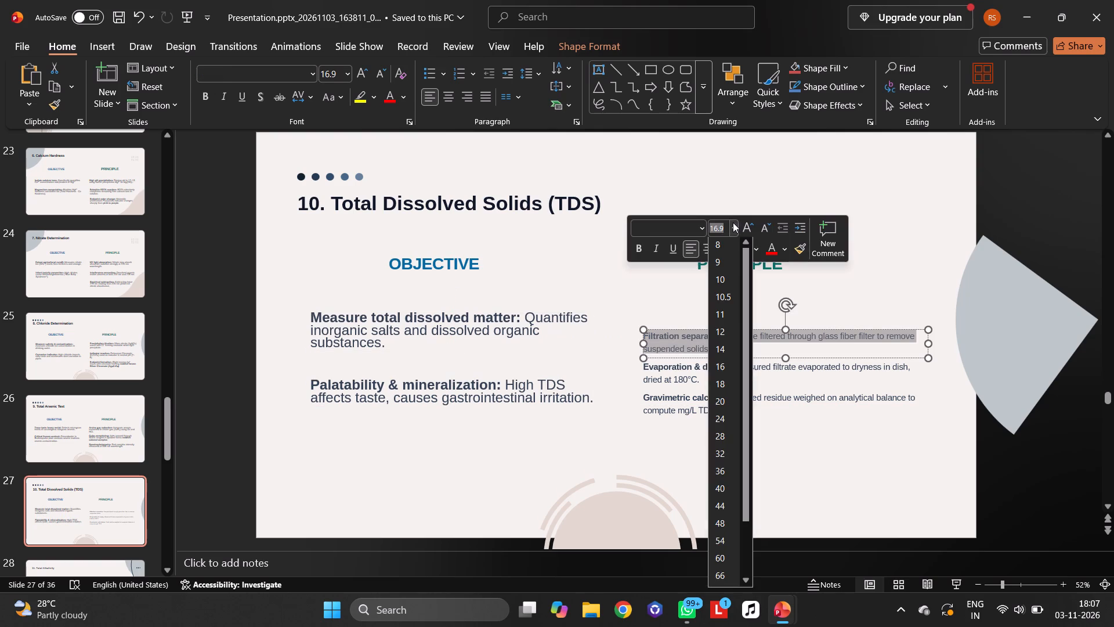
left_click(722, 439)
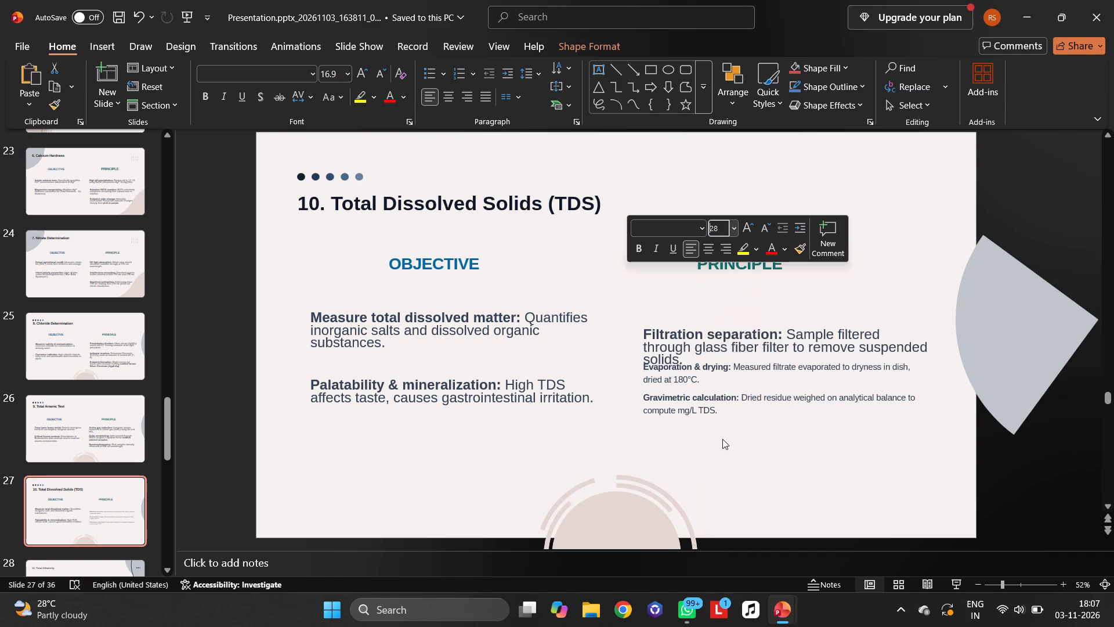
left_click_drag(639, 335, 640, 316)
Set the "Evaporation & drying" and "Gravimetric calculation" paragraphs under "PRINCIPLE" to font size 28.
left_click(699, 381)
left_click_drag(699, 381, 619, 356)
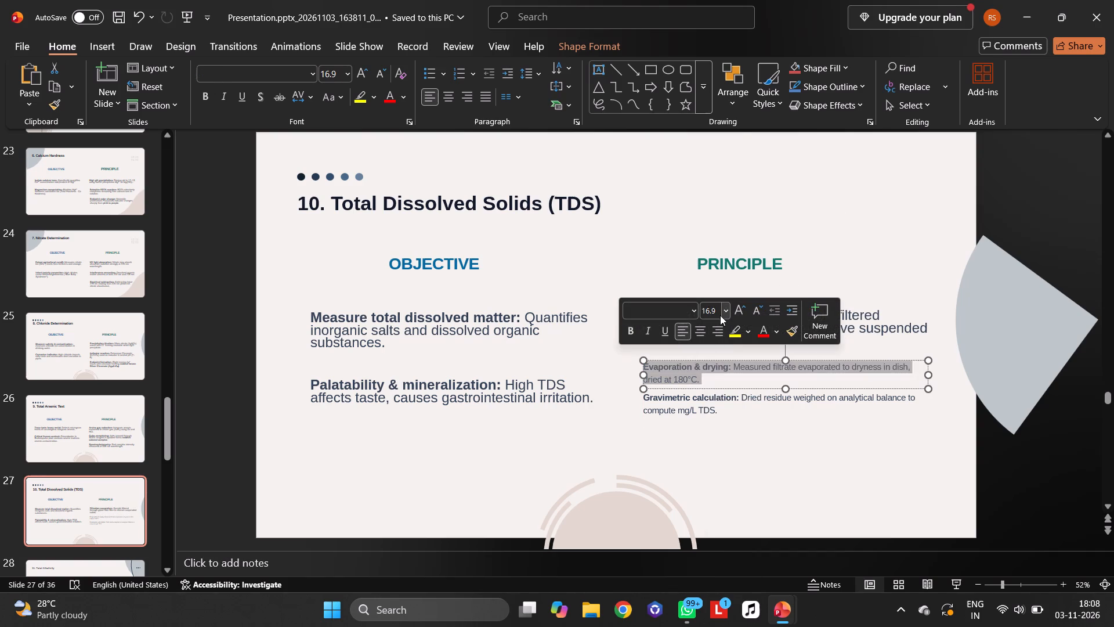
left_click(723, 309)
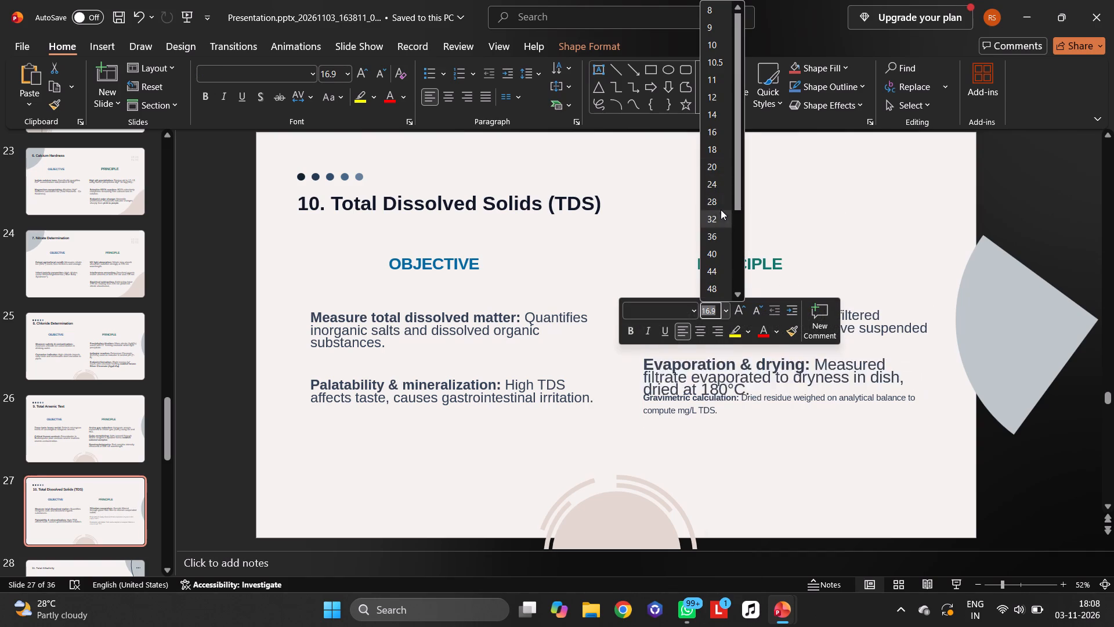
left_click(722, 206)
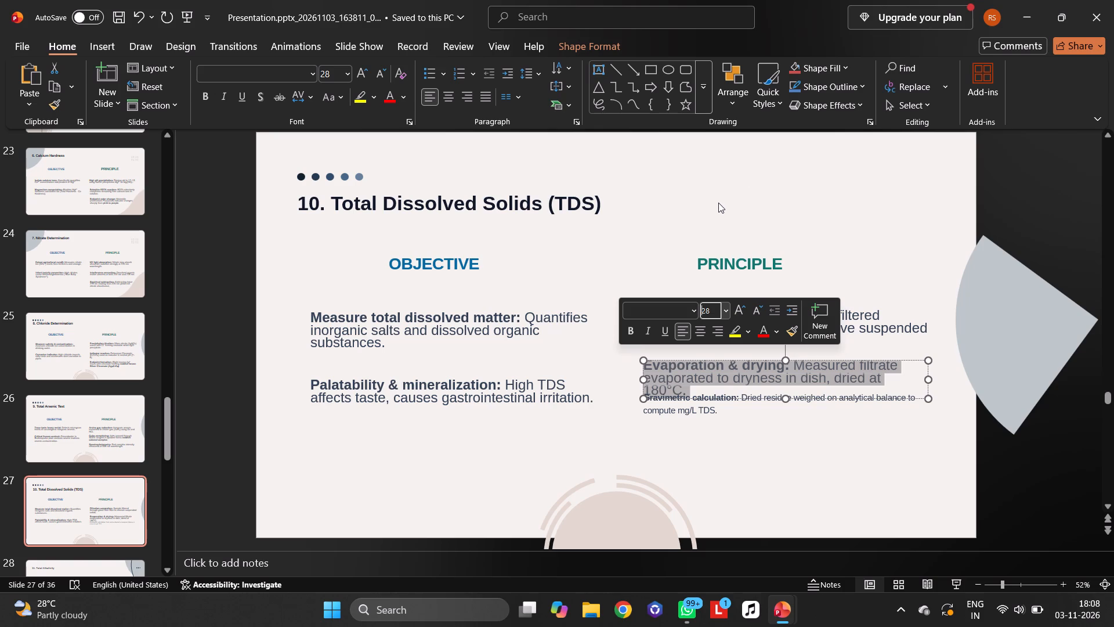
left_click(726, 309)
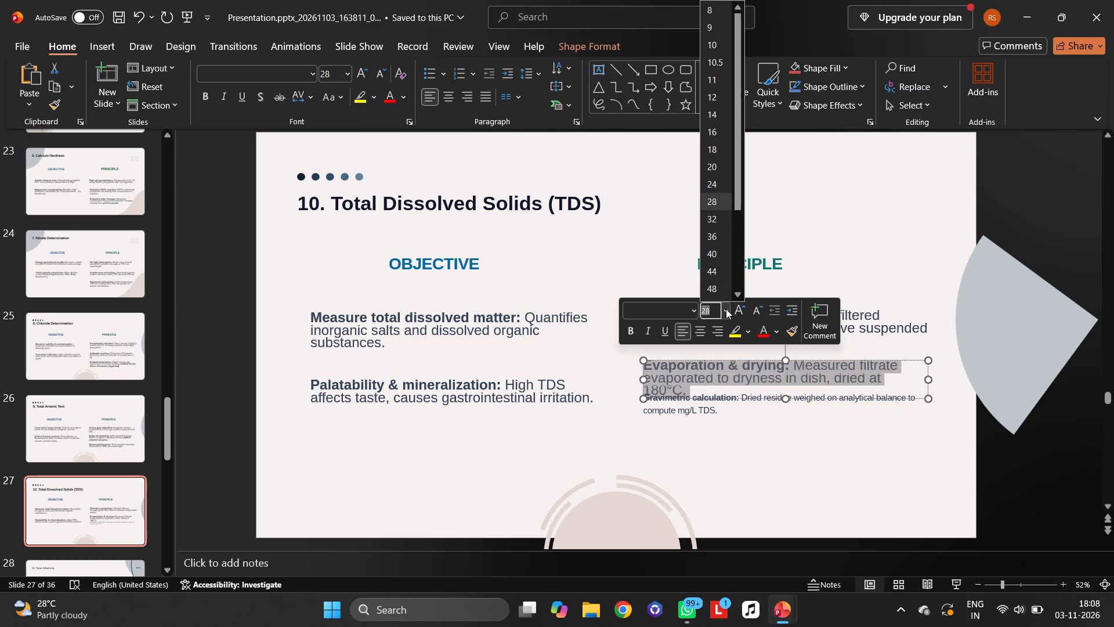
left_click(727, 432)
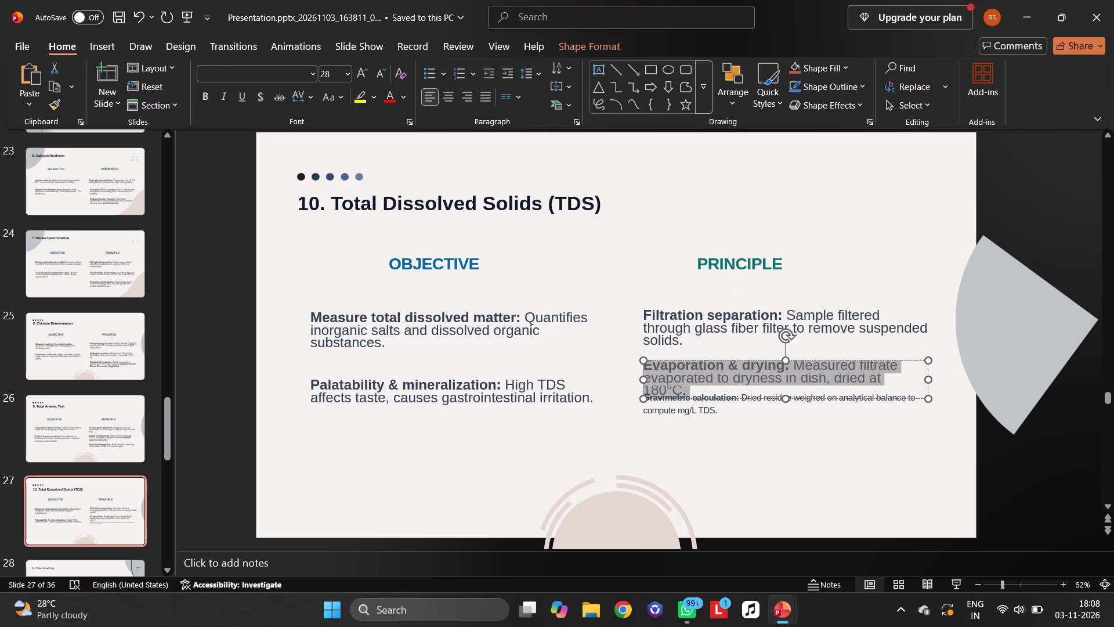
left_click_drag(722, 412, 631, 380)
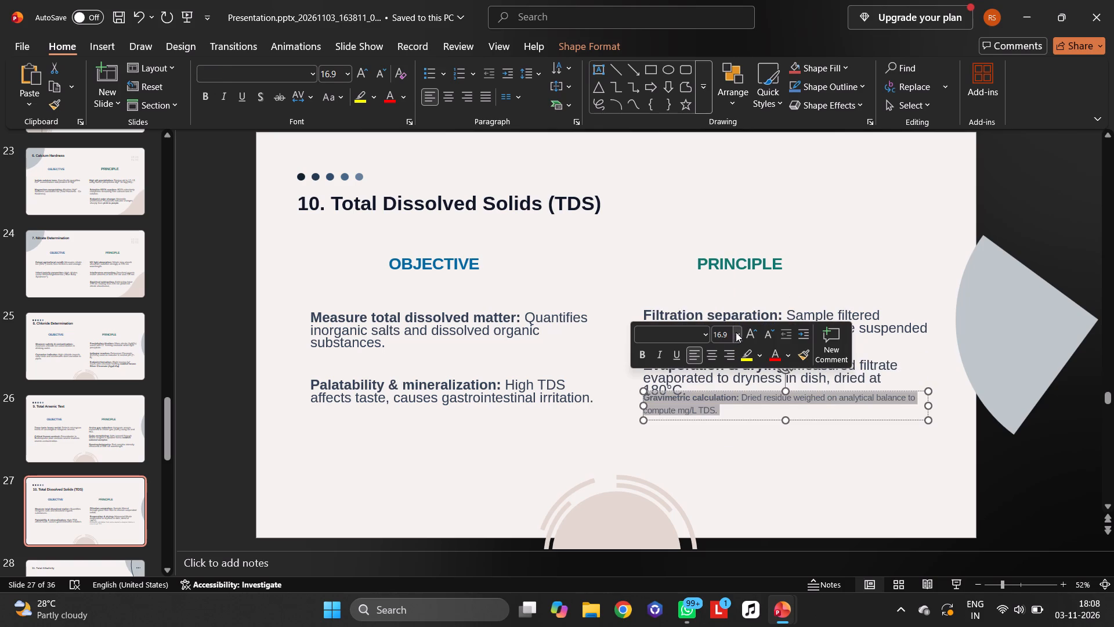
left_click(736, 332)
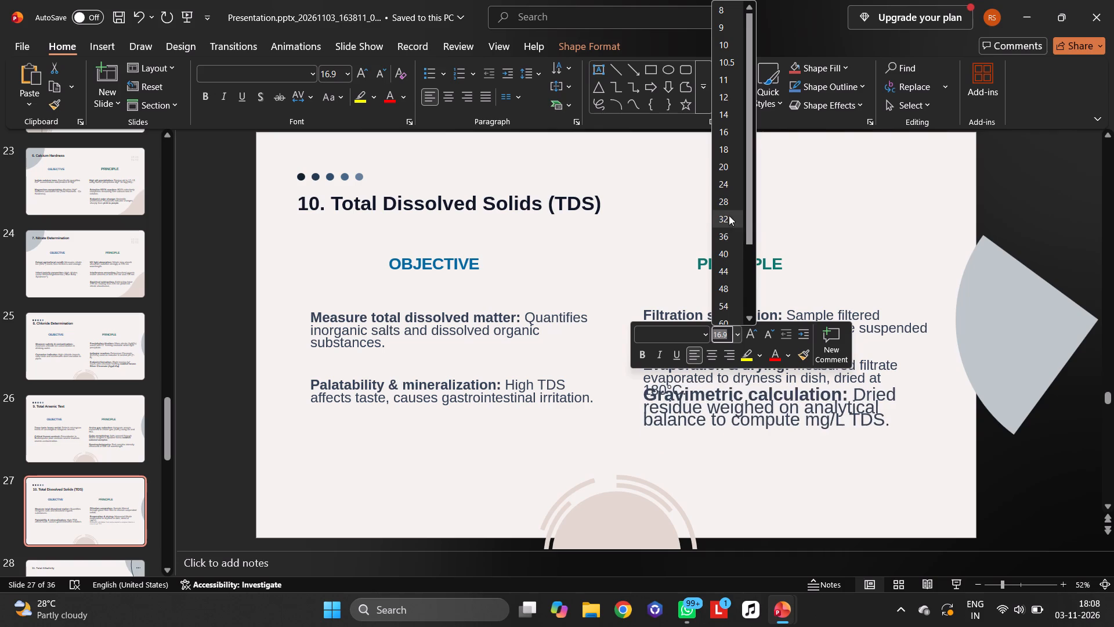
left_click(732, 198)
left_click(579, 413)
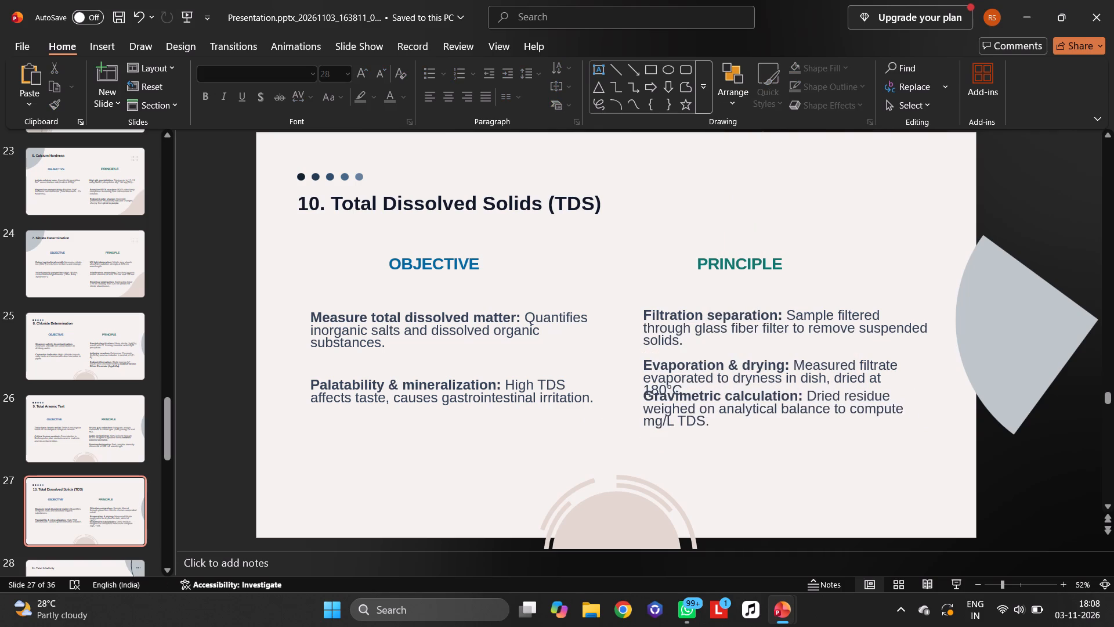
Move the "Gravimetric calculation" and "Evaporation & drying" paragraphs down so the three "PRINCIPLE" paragraphs are evenly spaced without overlapping.
left_click_drag(641, 395, 646, 417)
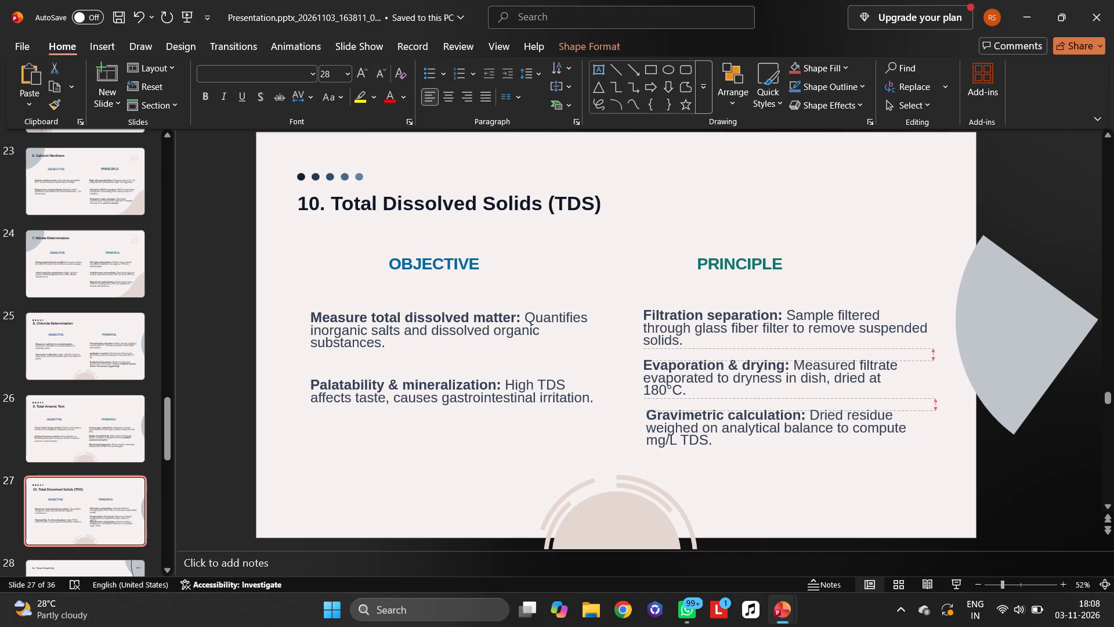
left_click_drag(646, 417, 641, 424)
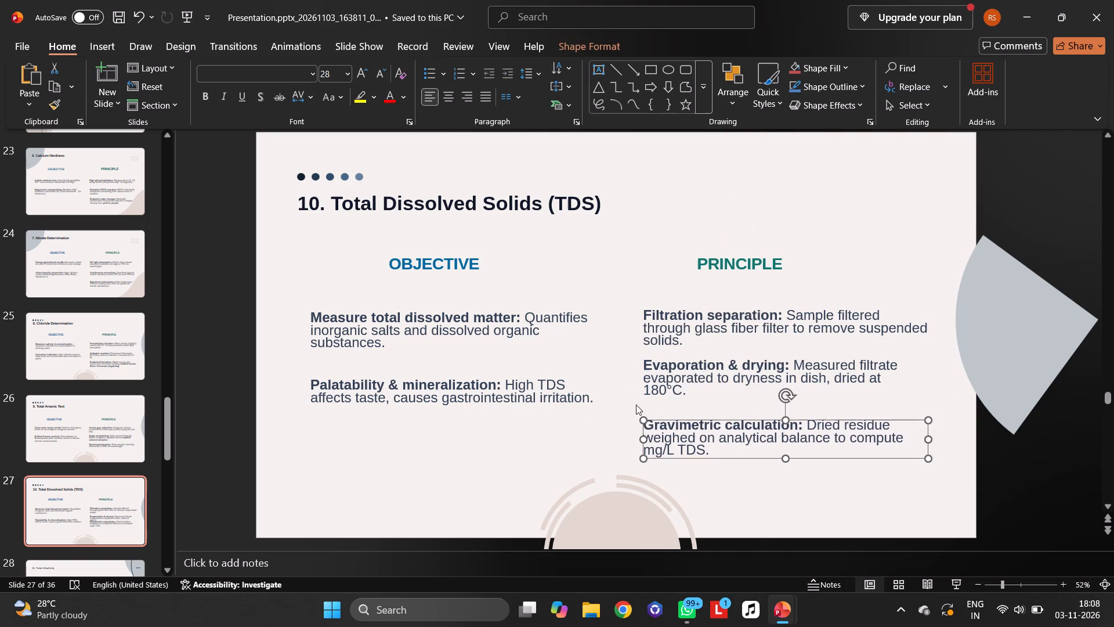
left_click_drag(639, 363, 639, 372)
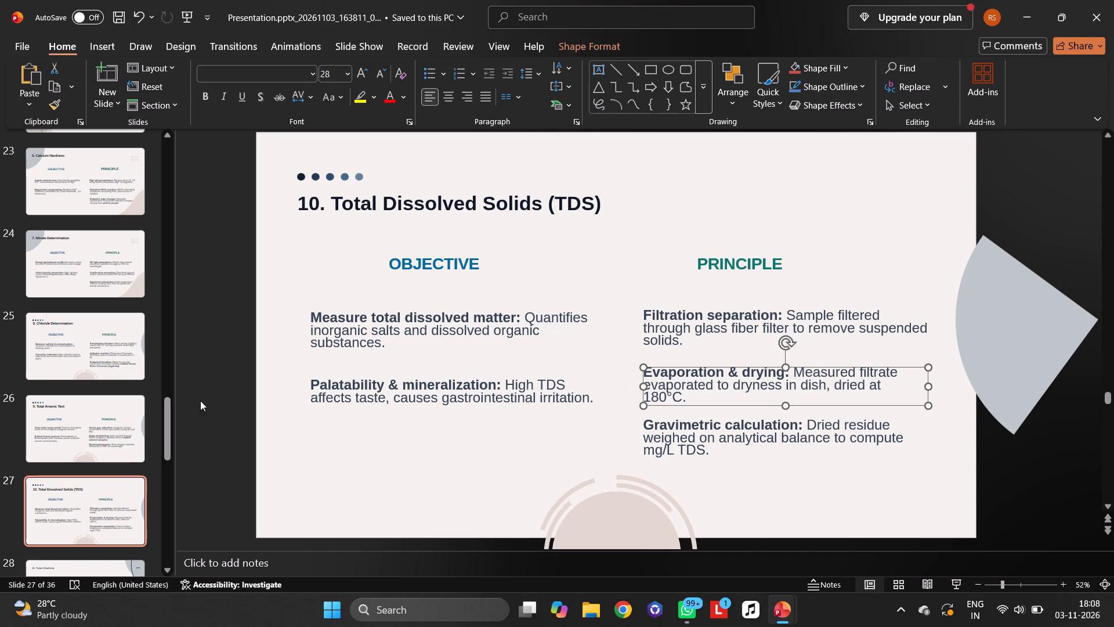
Open slide 29 and select its whole title, "12. Microbiological Test".
scroll(104, 462, "down", 2)
scroll(104, 462, "up", 1)
scroll(104, 462, "down", 2)
scroll(104, 462, "up", 2)
scroll(104, 460, "down", 1)
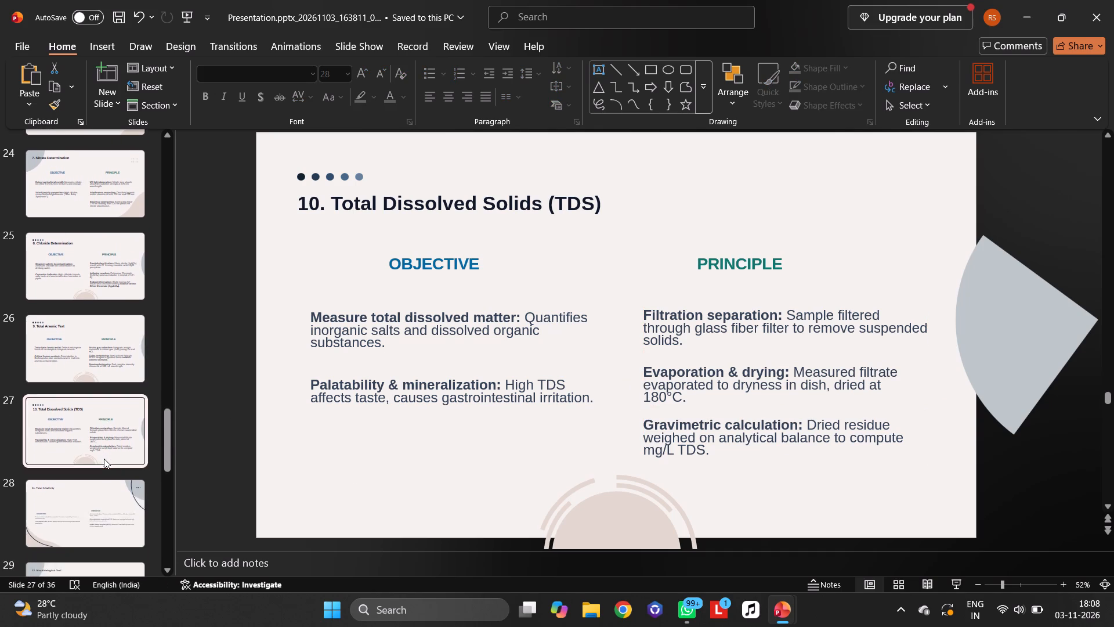
scroll(104, 459, "down", 5)
left_click(101, 407)
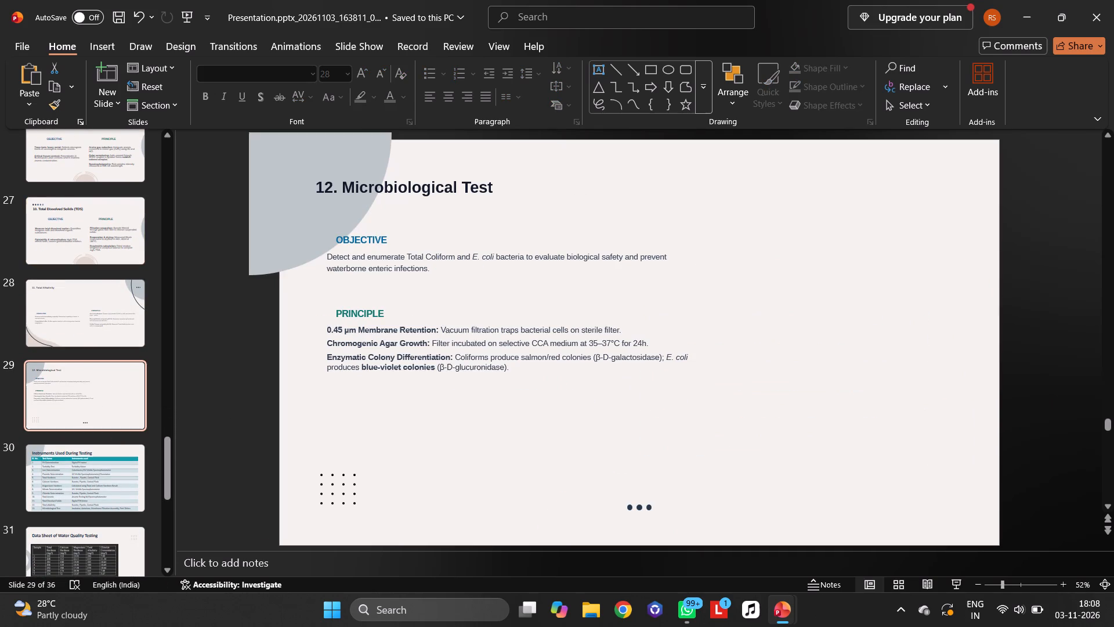
left_click(497, 189)
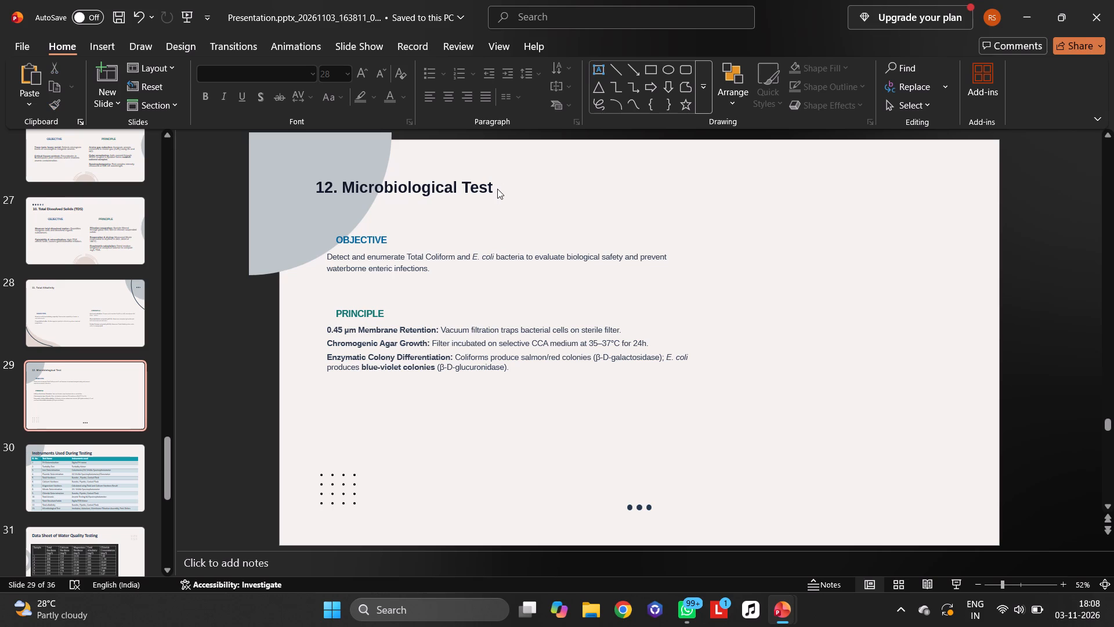
left_click(494, 189)
left_click_drag(492, 187, 342, 192)
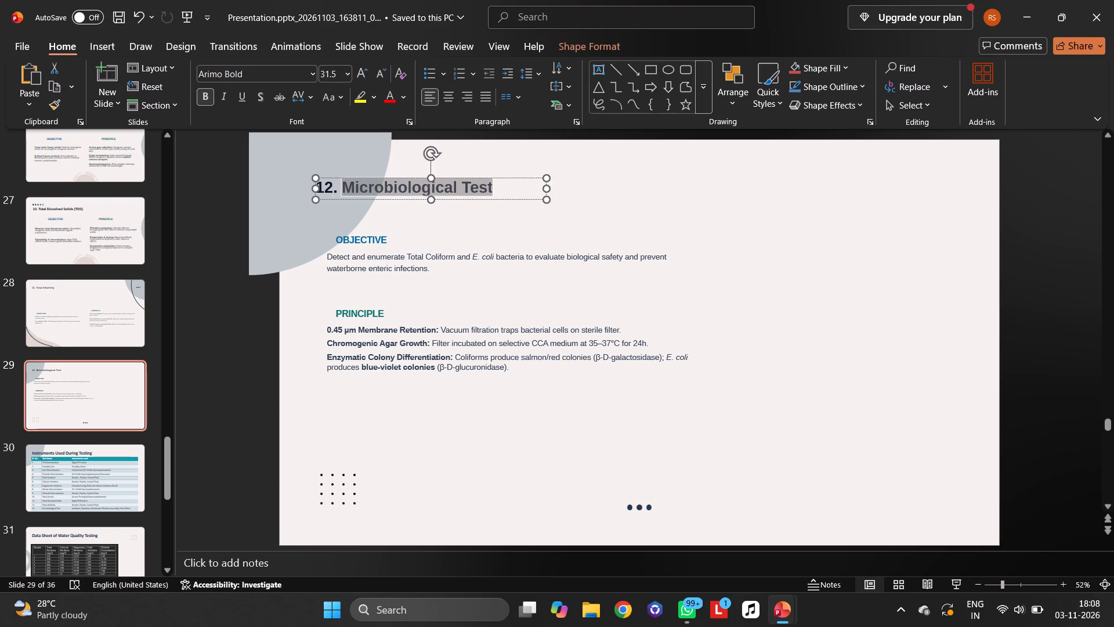
left_click_drag(342, 192, 298, 194)
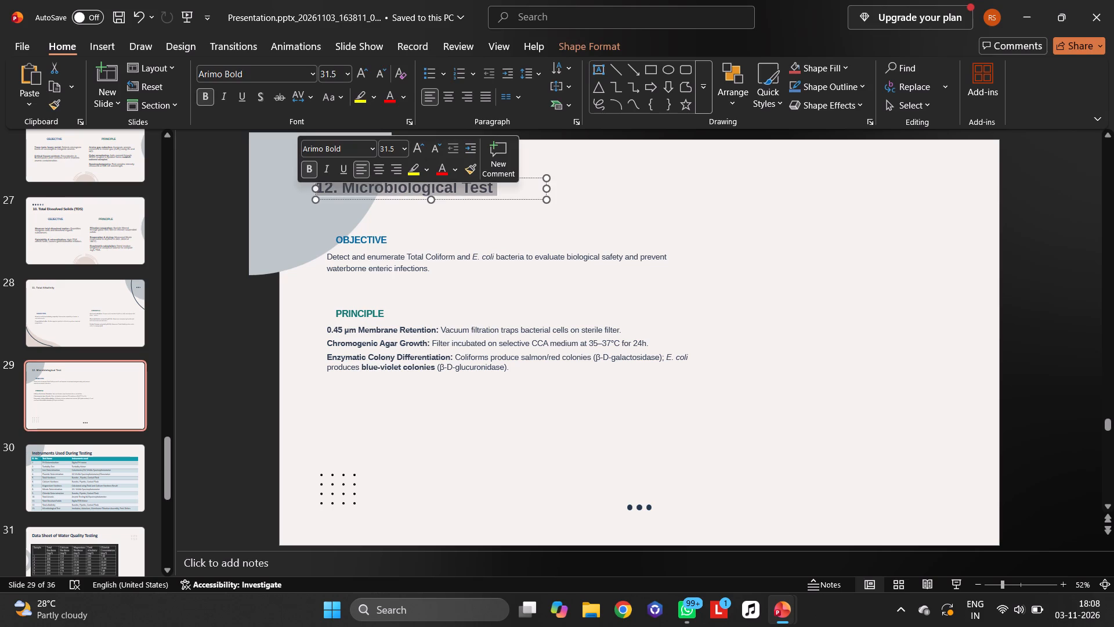
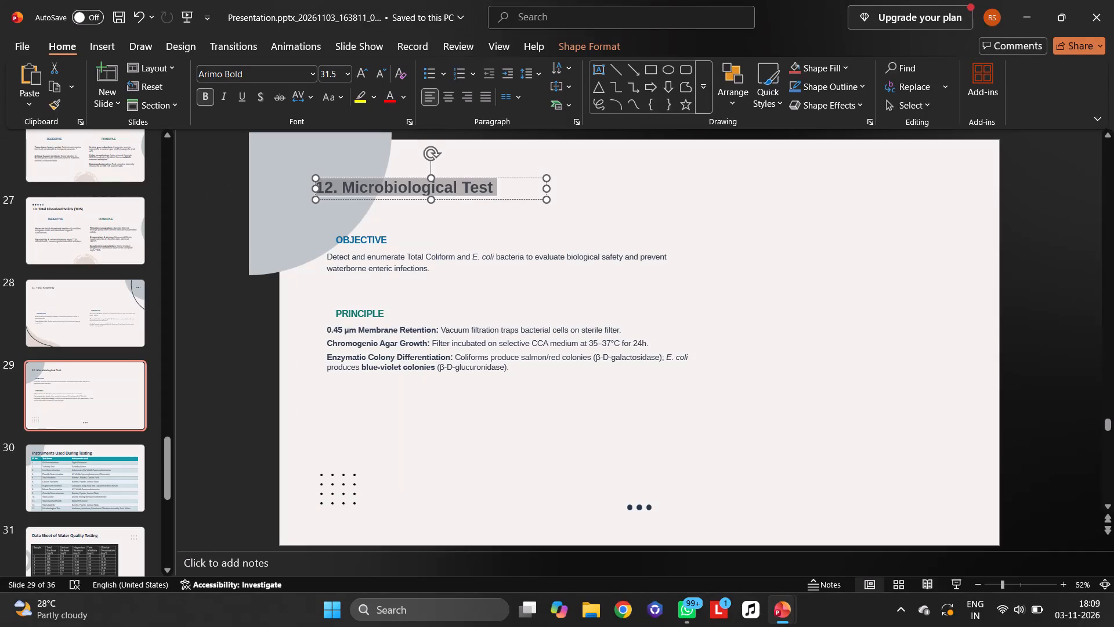
Review the layout and text formatting of the test slides from slide 30 back to slide 23.
left_click(89, 471)
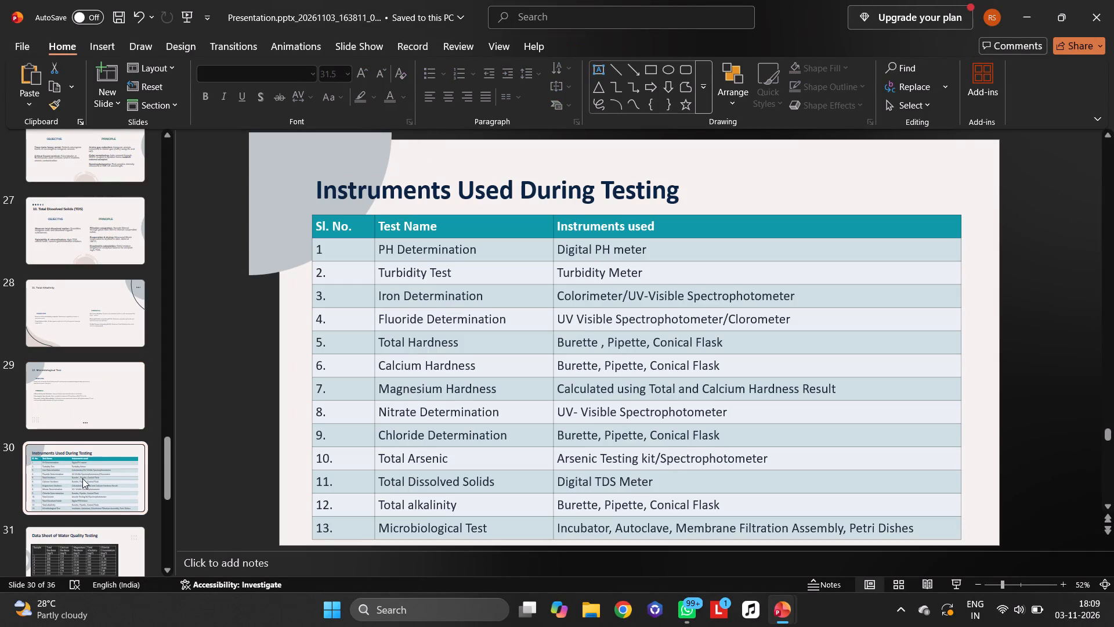
left_click(103, 404)
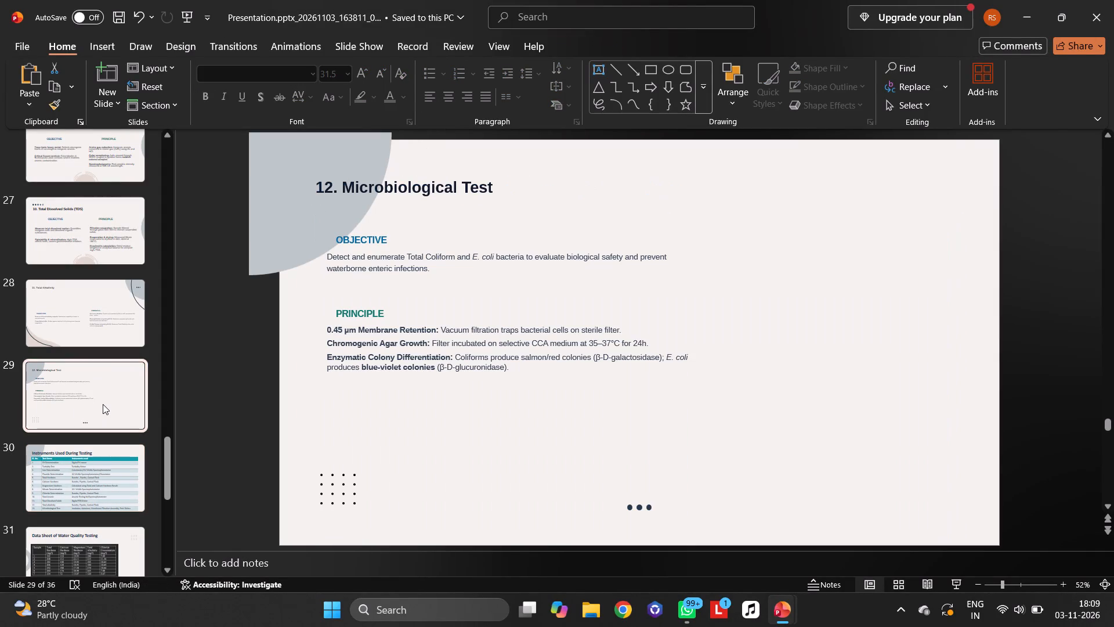
left_click(102, 318)
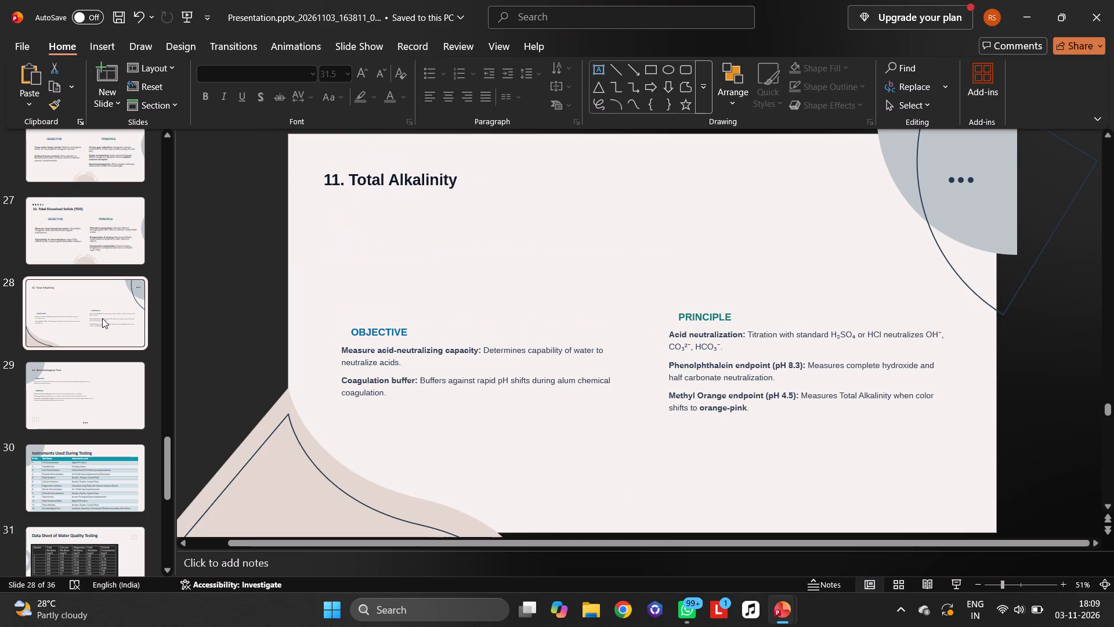
left_click(110, 240)
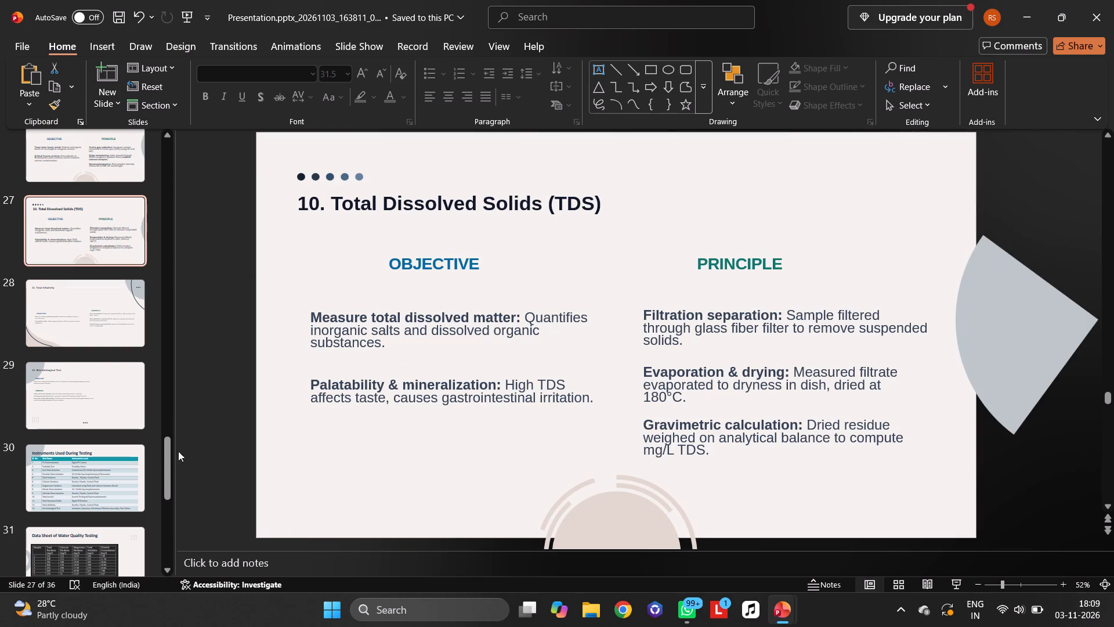
left_click_drag(169, 466, 175, 418)
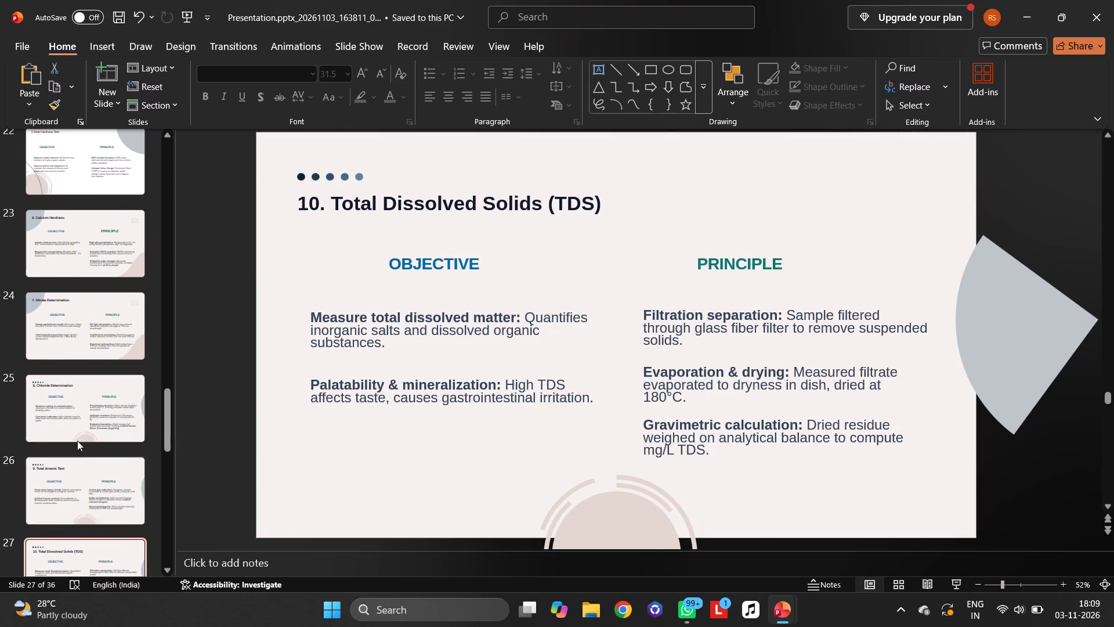
left_click(71, 509)
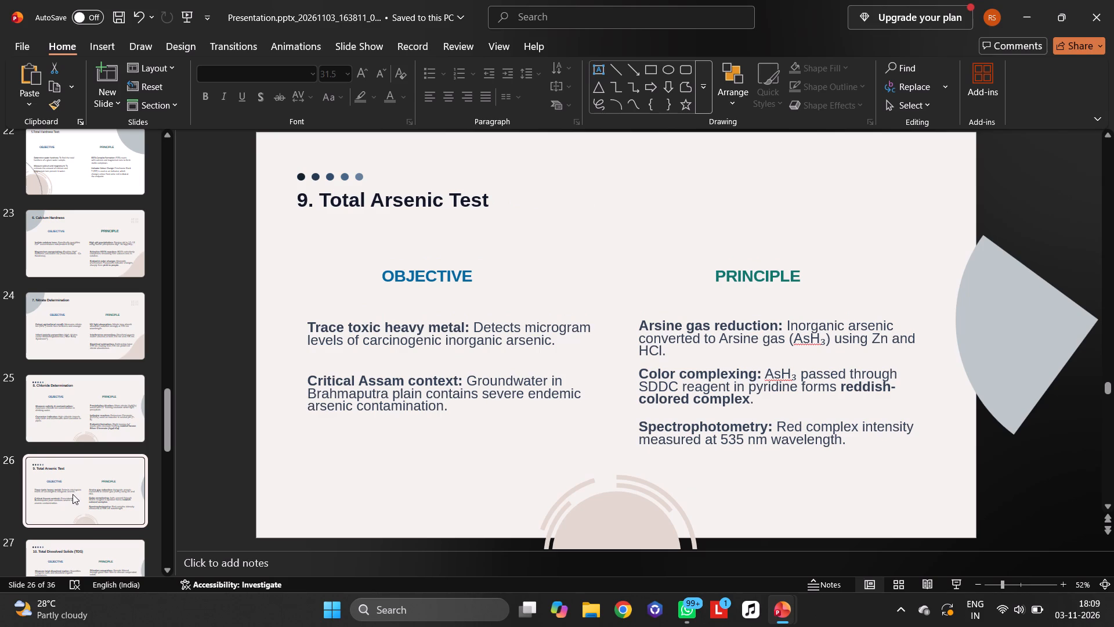
left_click(79, 323)
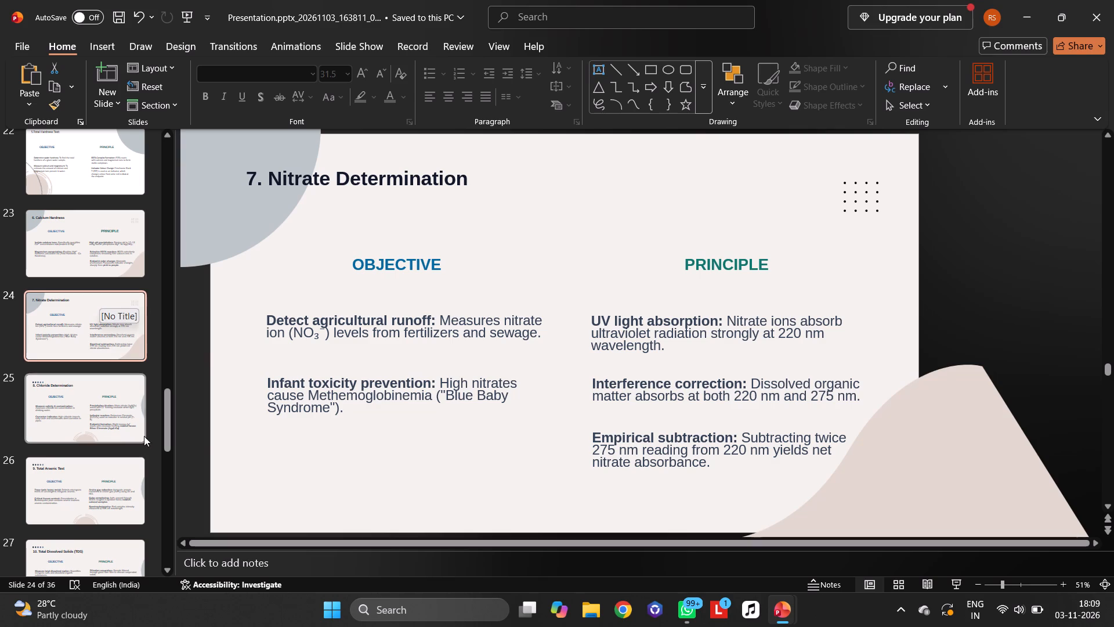
left_click_drag(169, 427, 172, 401)
left_click(63, 425)
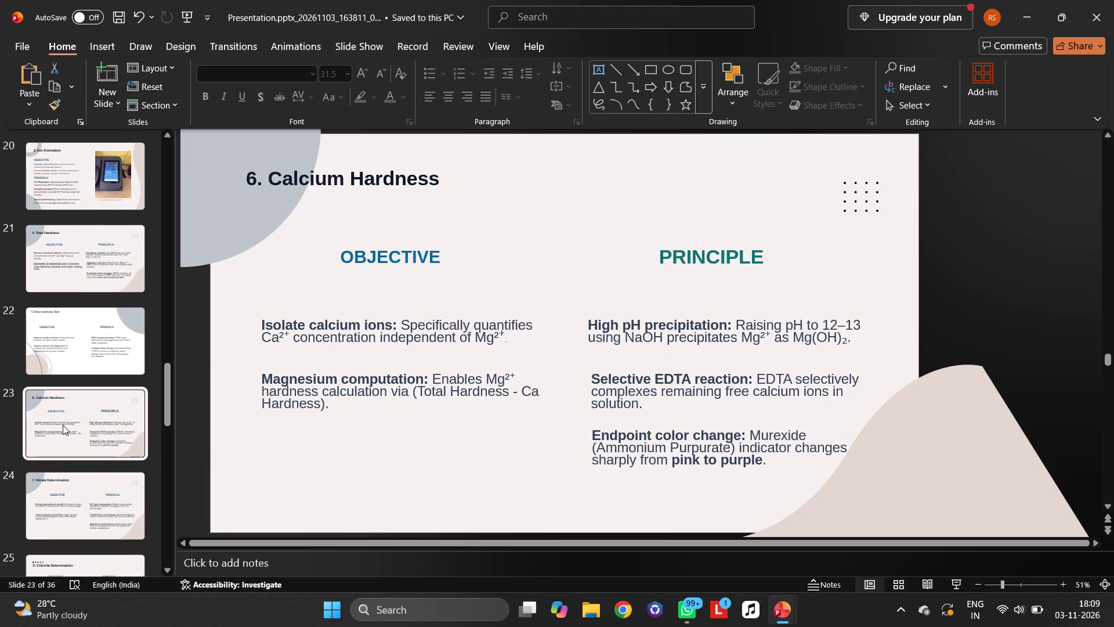
left_click(59, 484)
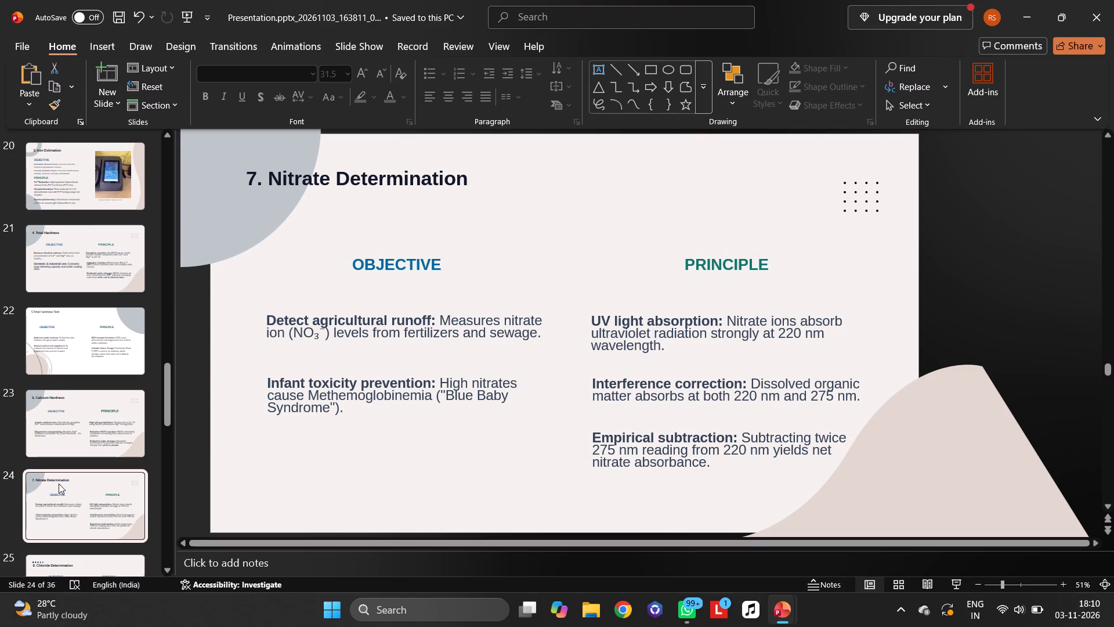
Compare the title, heading and paragraph layout of slide 23, "6. Calcium Hardness", with slide 22, "5.Total Hardness Test:".
left_click(79, 443)
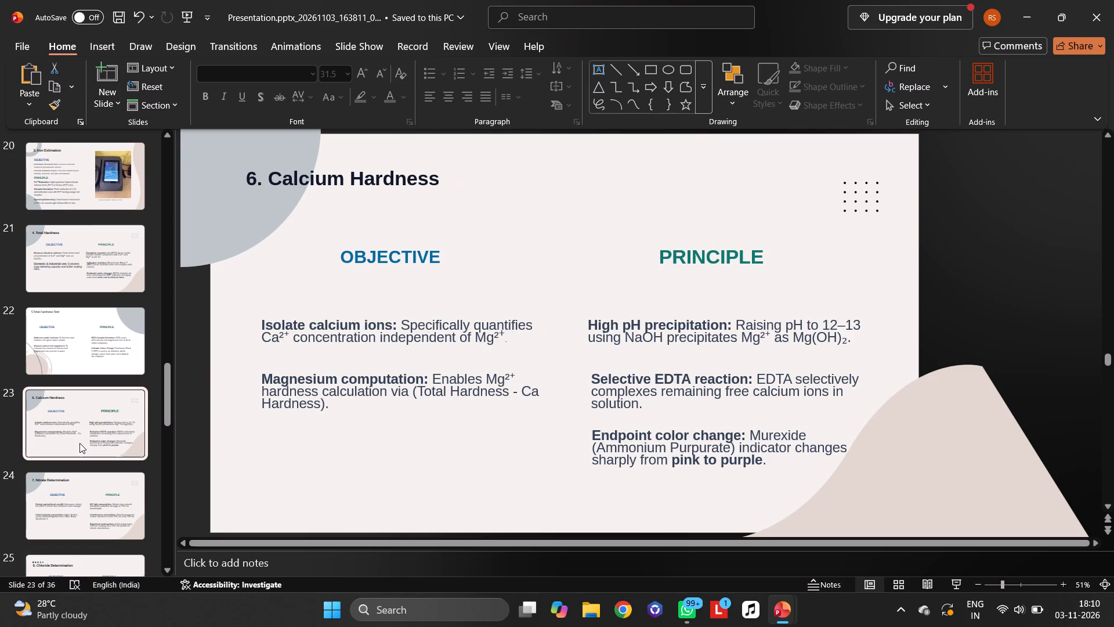
left_click(120, 351)
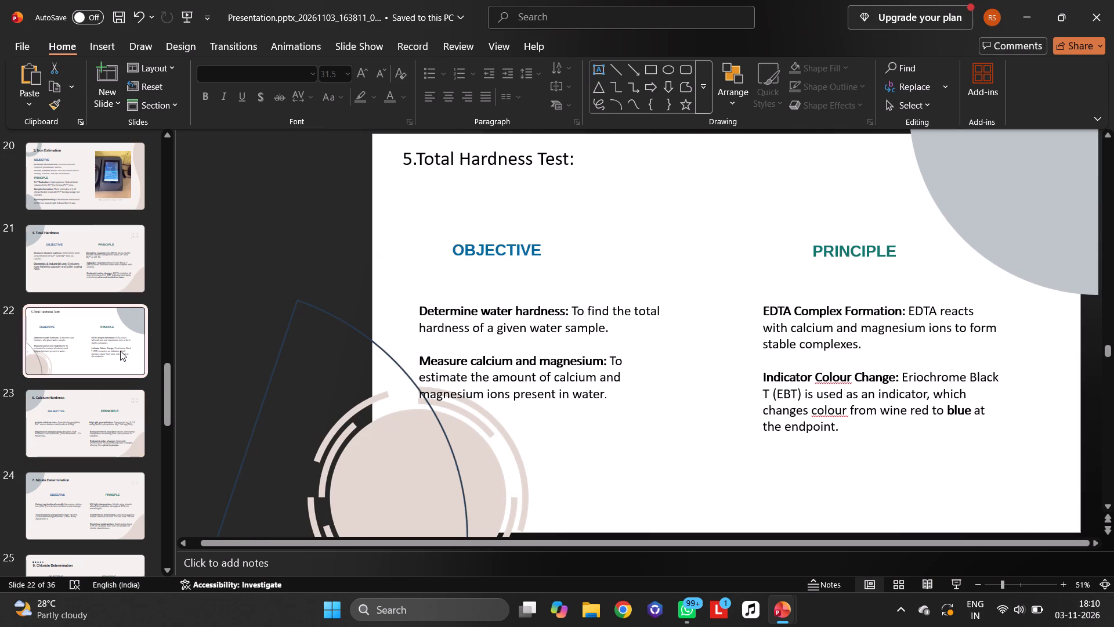
left_click(104, 402)
left_click(97, 347)
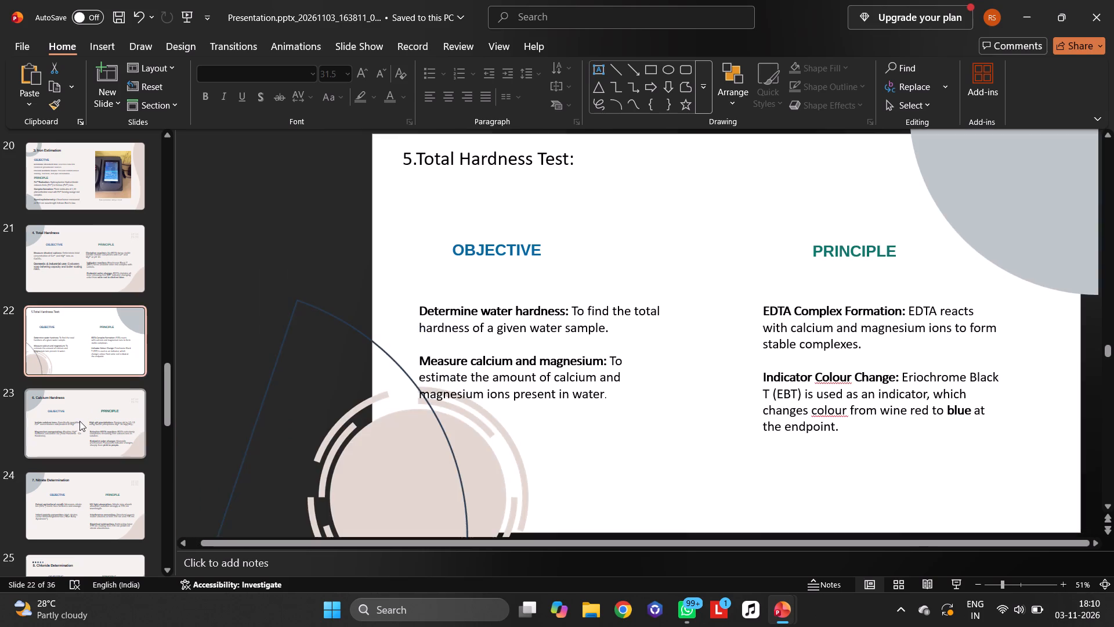
left_click(79, 421)
left_click(98, 372)
left_click(81, 442)
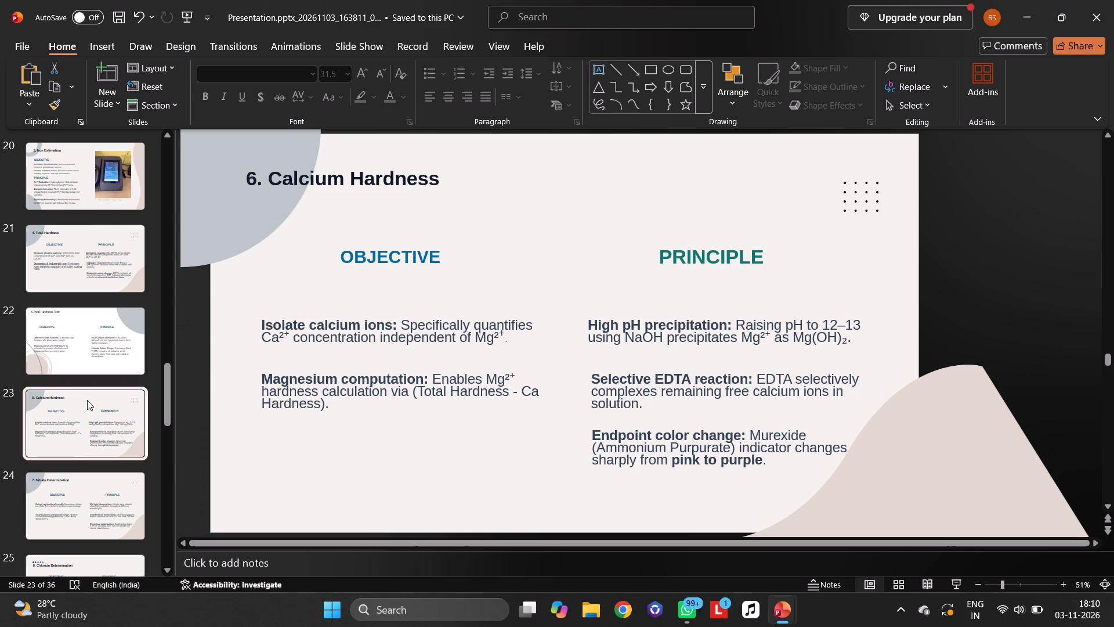
left_click(108, 338)
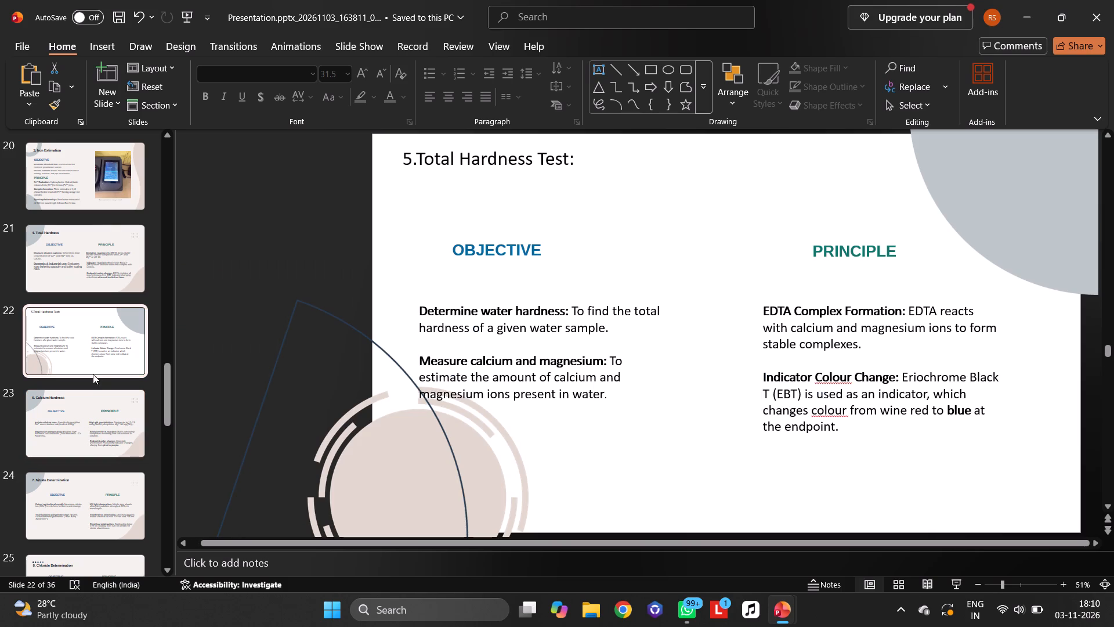
left_click(84, 400)
On slide 22, move the title "5.Total Hardness Test:" slightly down and inward, roughly lining it up with the "Determine water hardness" paragraph.
left_click(104, 352)
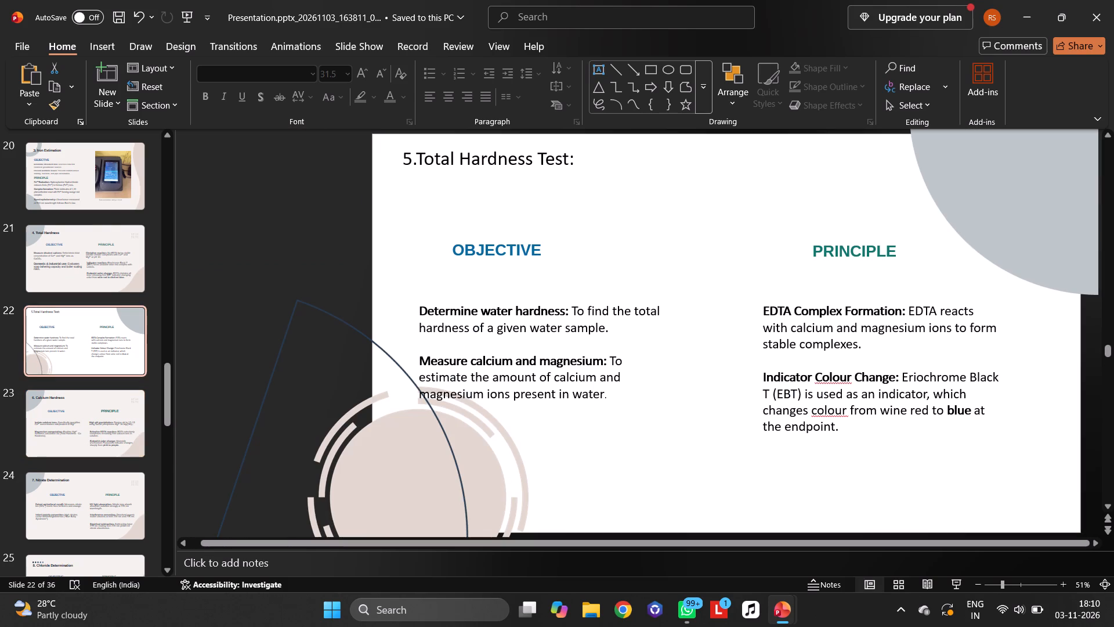
left_click(585, 159)
left_click_drag(574, 160, 561, 164)
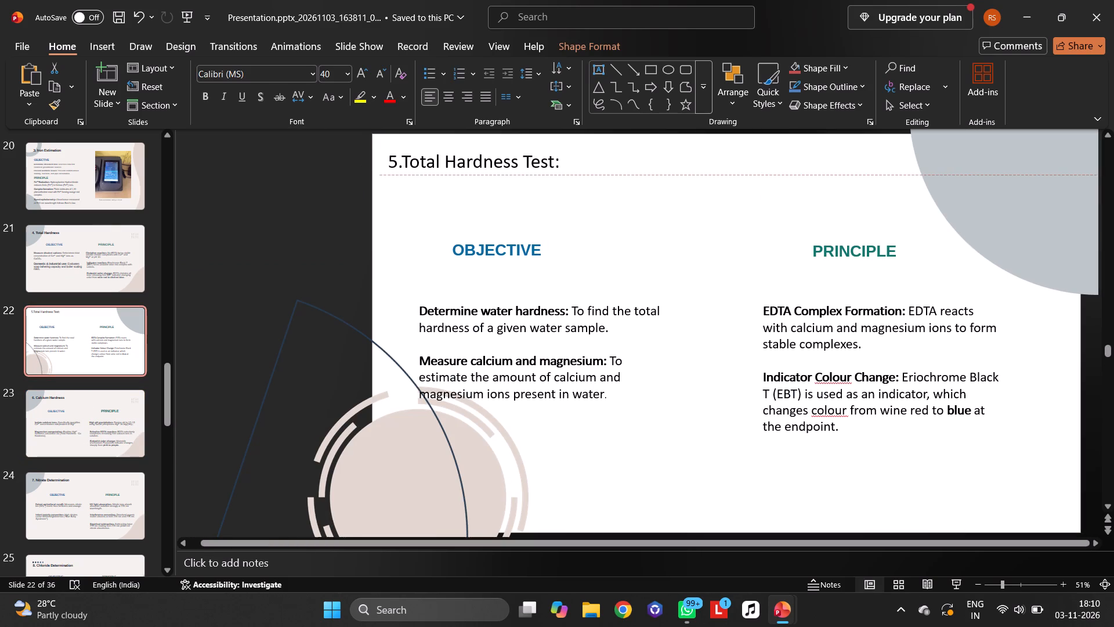
left_click_drag(561, 164, 588, 179)
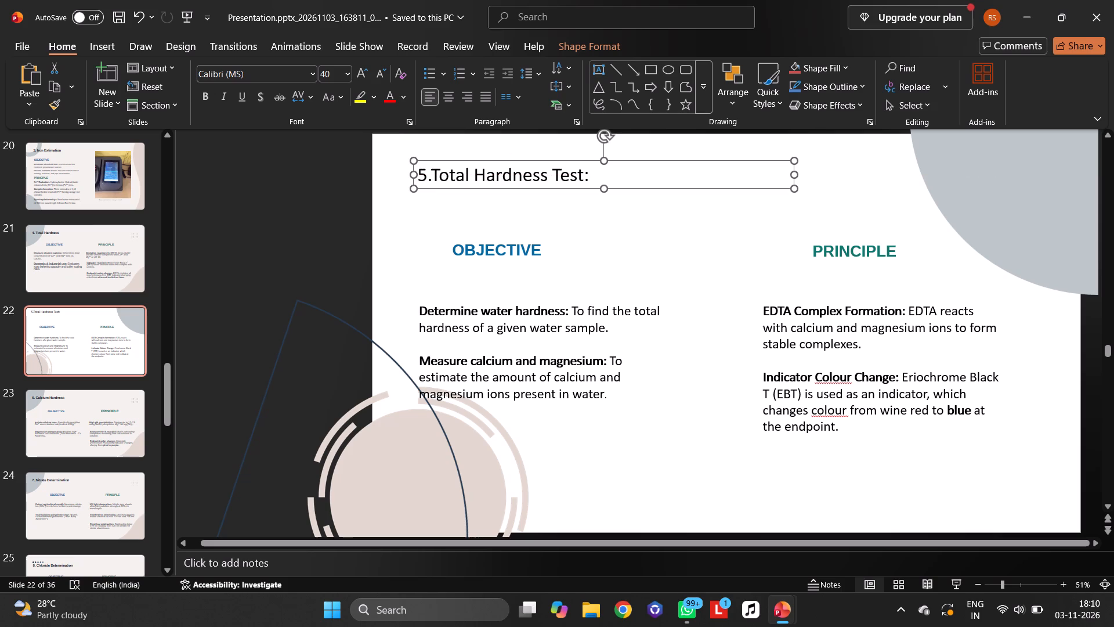
Make the whole title "5.Total Hardness Test:" on slide 22 bold.
left_click(588, 177)
left_click_drag(588, 177, 424, 196)
left_click(414, 196)
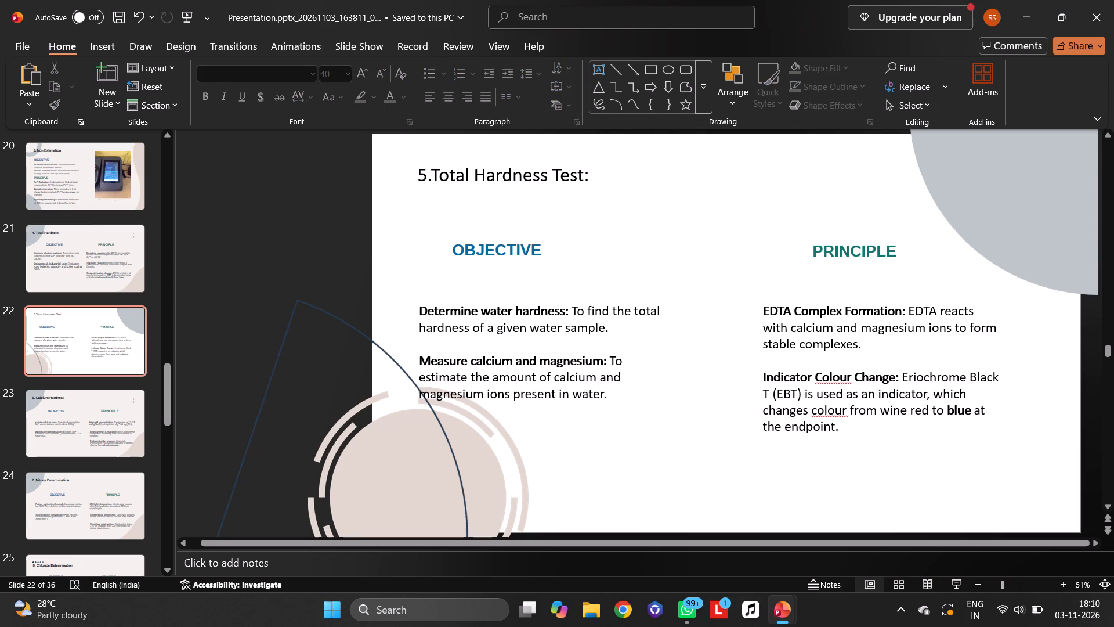
left_click(588, 179)
left_click_drag(589, 178, 355, 200)
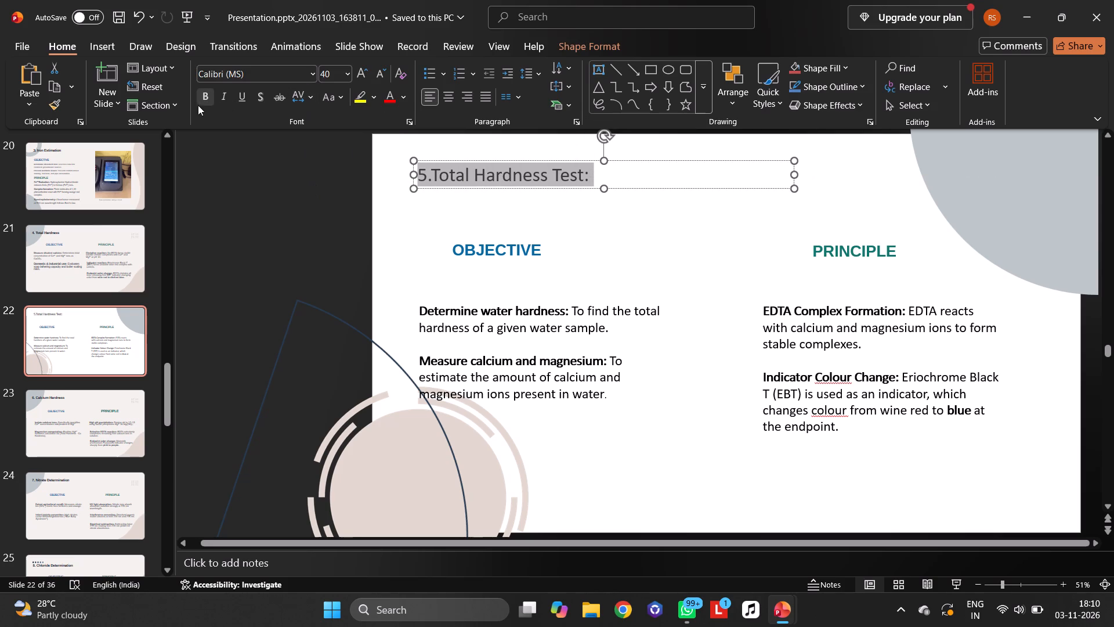
left_click(203, 92)
Examine slide 21, "4. Total Hardness", including its "Measure divalent cations" paragraph.
left_click(85, 255)
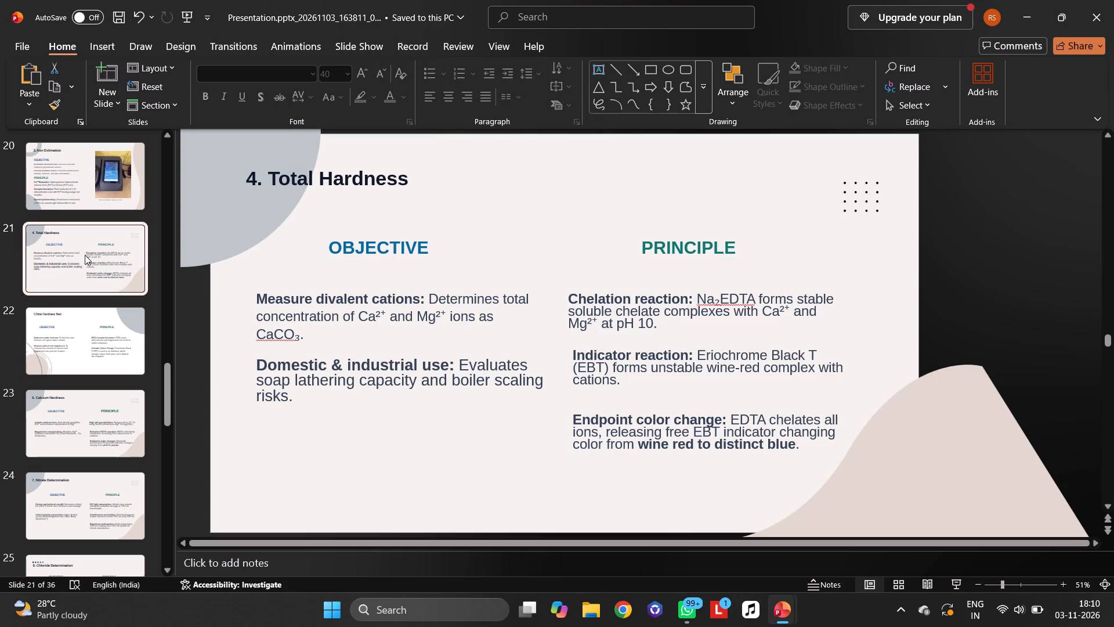
left_click_drag(299, 291, 895, 530)
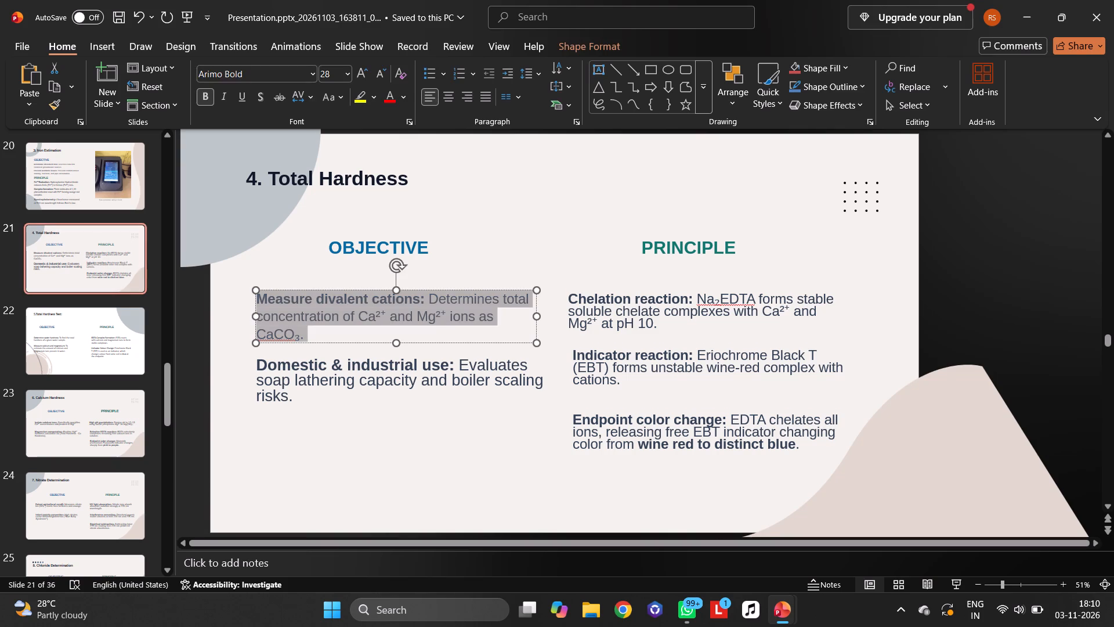
left_click_drag(895, 530, 1028, 619)
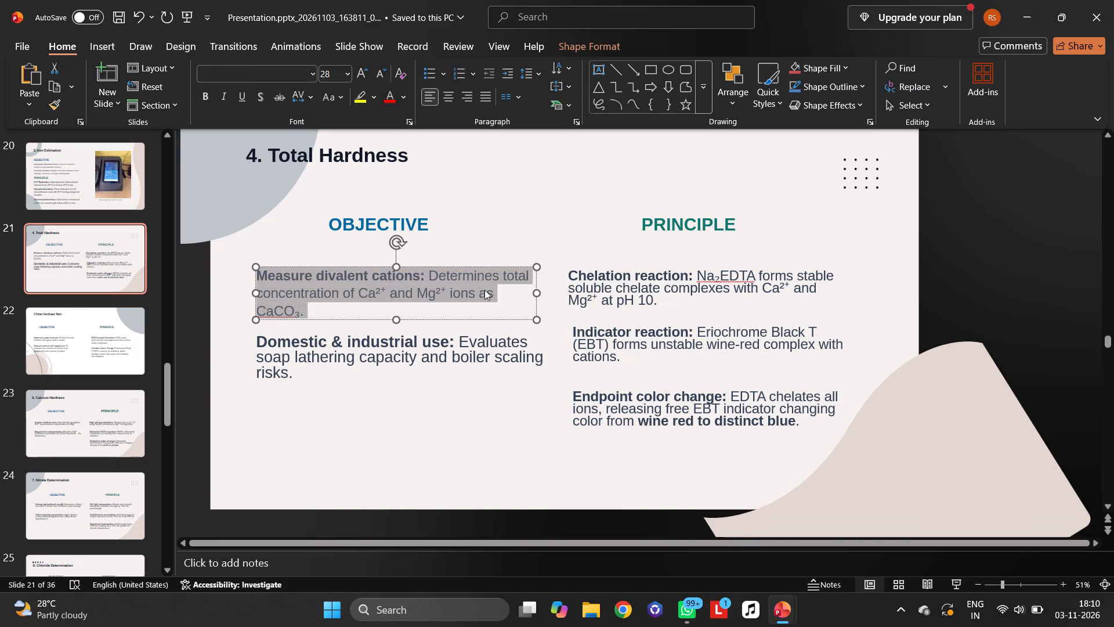
left_click(509, 215)
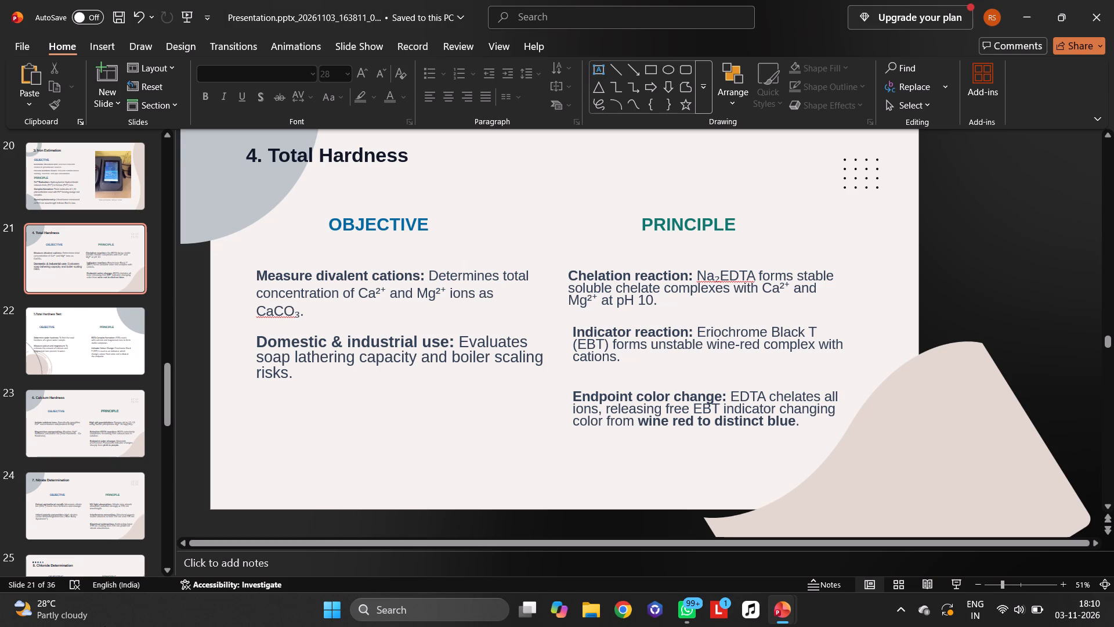
scroll(98, 463, "up", 2)
scroll(96, 455, "down", 2)
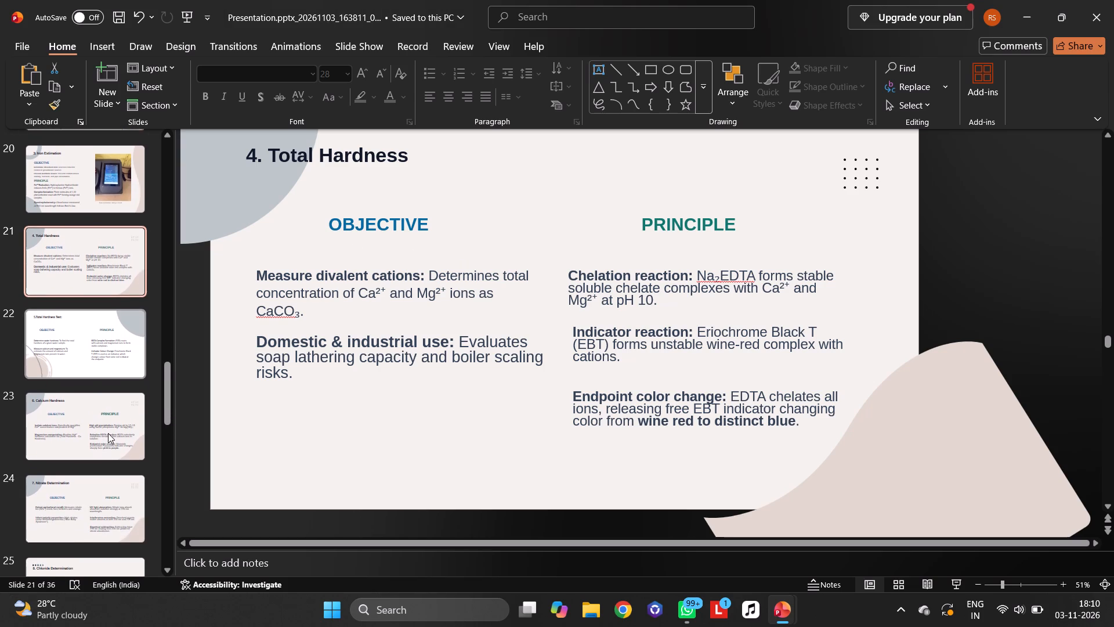
Compare the titles, headings and paragraph spacing on slides 22 to 25, from Total Hardness Test to Chloride Determination.
left_click(110, 429)
left_click(100, 507)
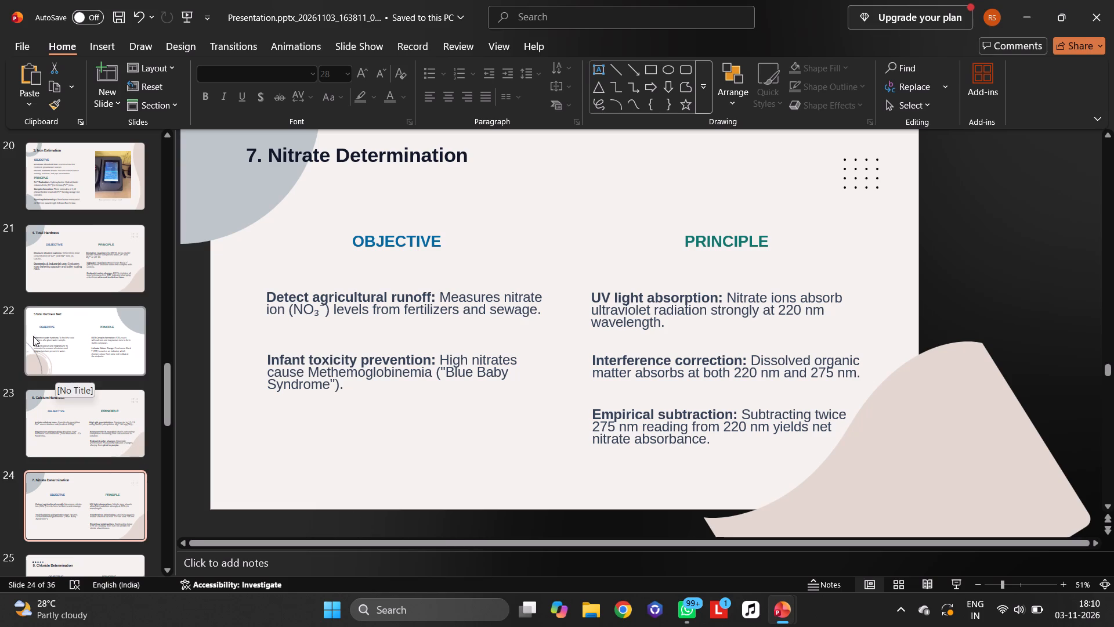
left_click(86, 431)
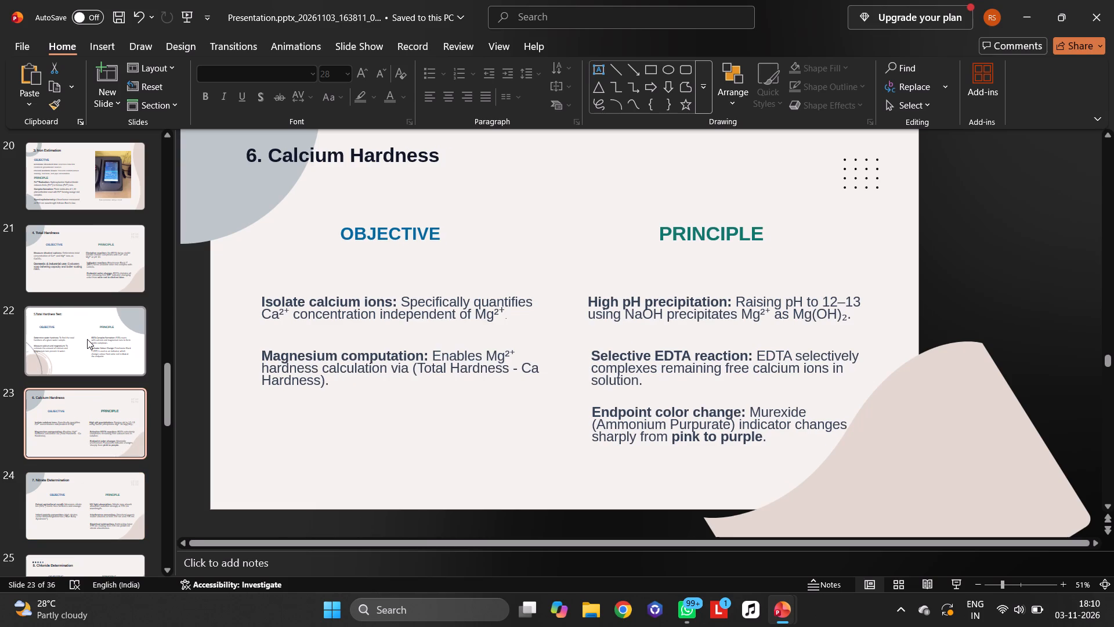
left_click(87, 339)
left_click(89, 406)
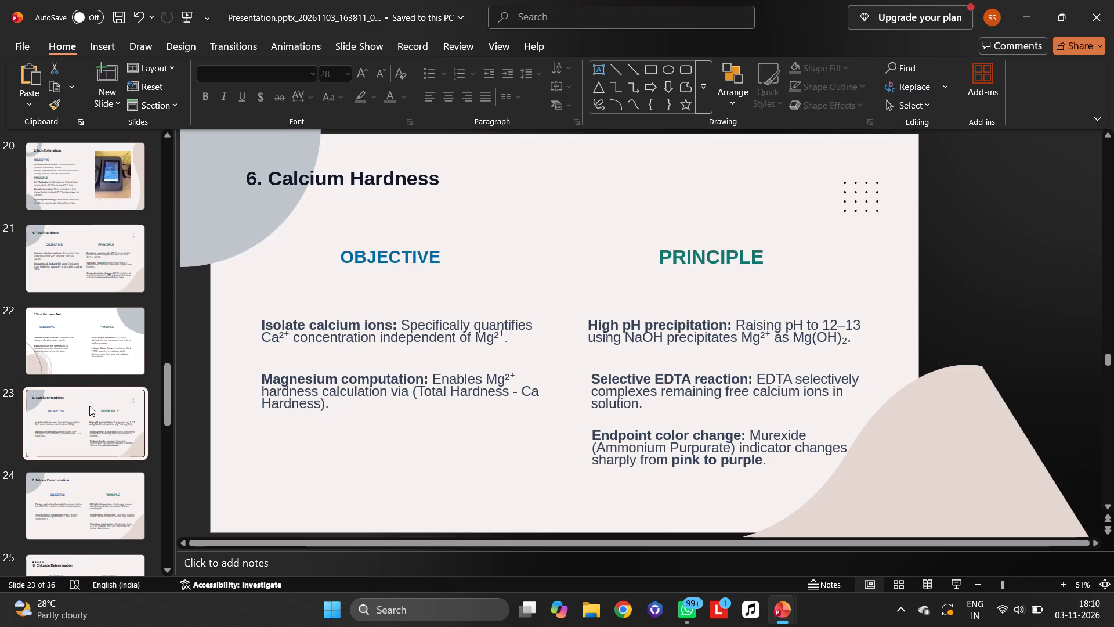
left_click(71, 484)
scroll(89, 431, "down", 2)
scroll(89, 431, "up", 2)
scroll(89, 431, "down", 1)
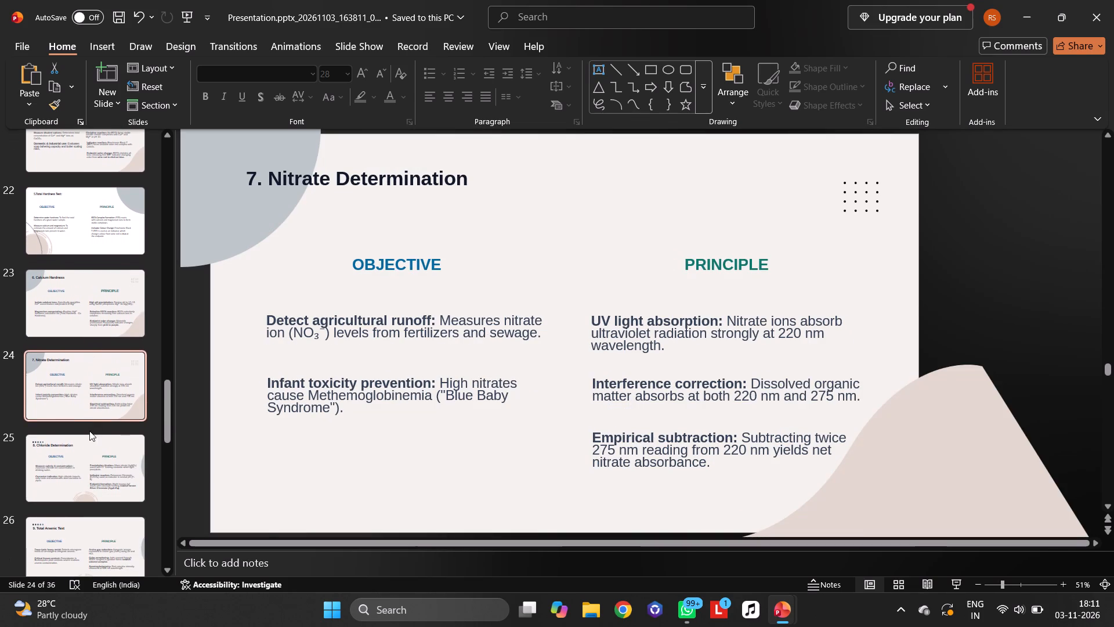
left_click(88, 439)
scroll(88, 439, "down", 1)
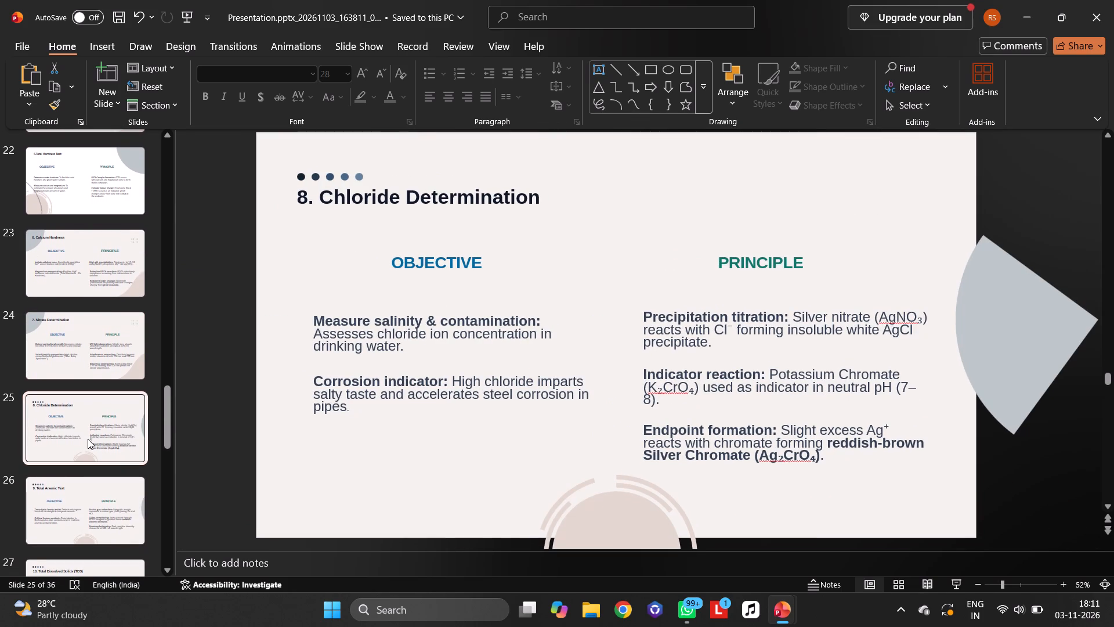
scroll(88, 438, "up", 4)
Examine the formatting of the earlier test slides, going from slides 21 and 22 back to "3. Iron Estimation" and "2. Turbidity Test".
left_click(108, 241)
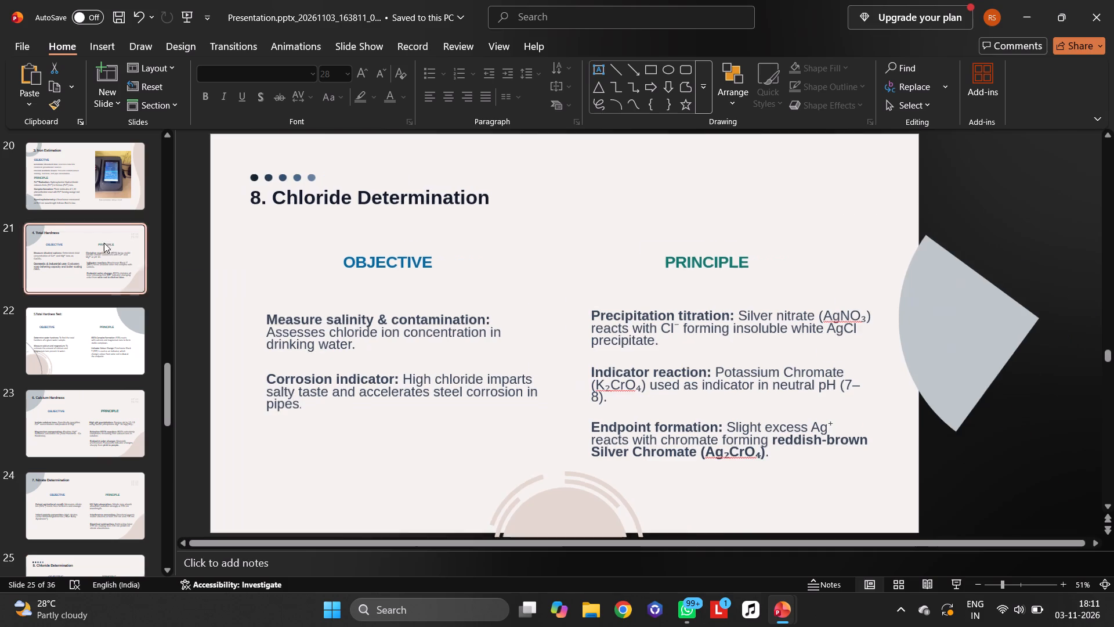
left_click(93, 338)
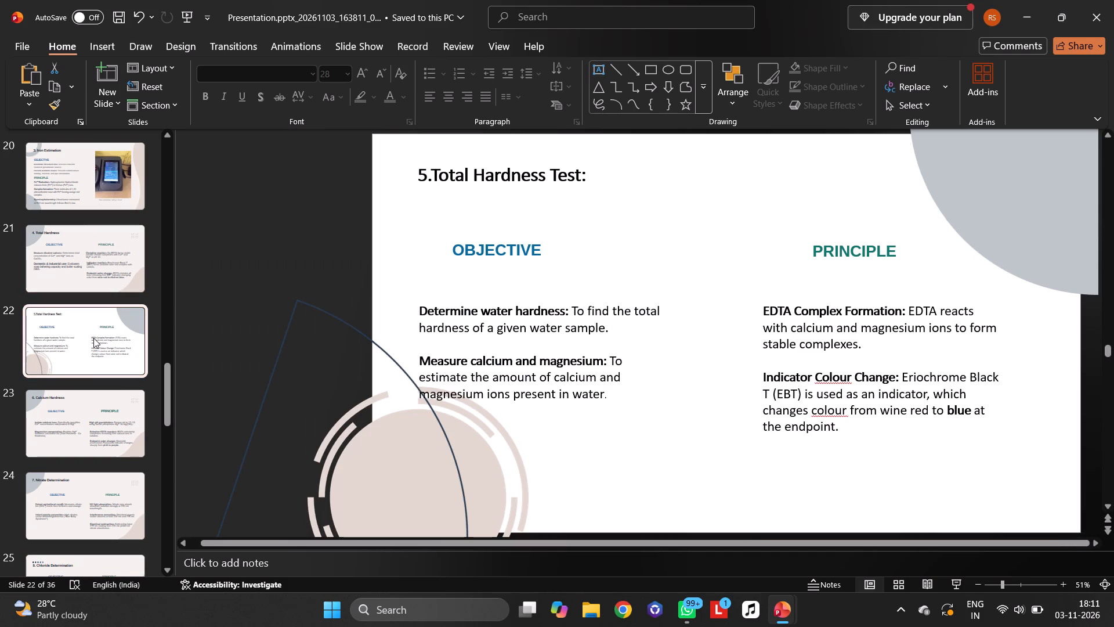
left_click(86, 274)
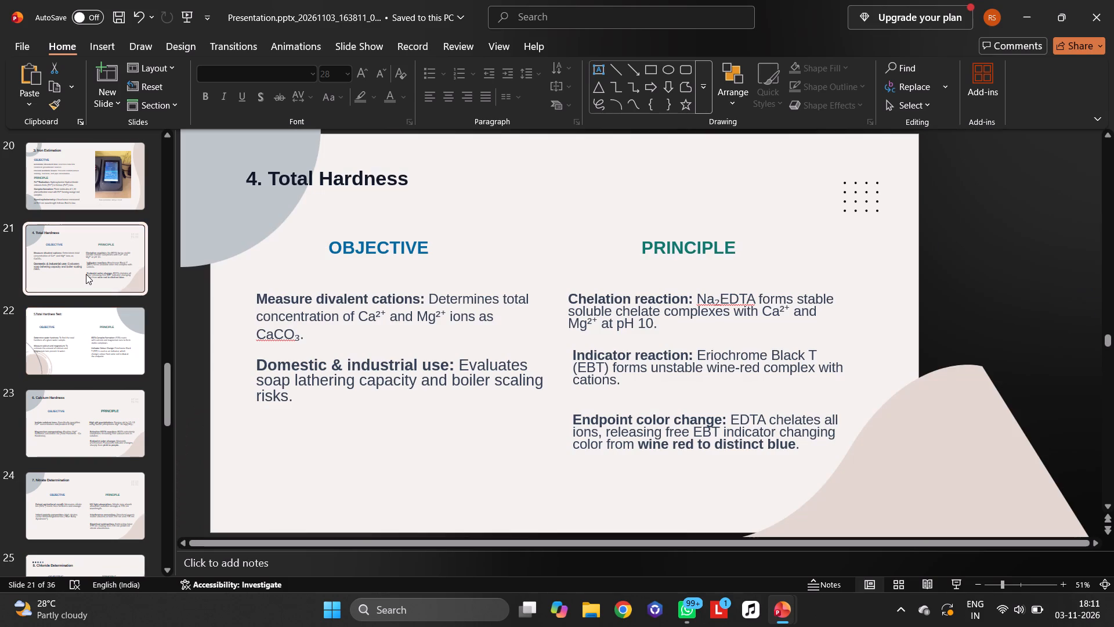
left_click(82, 332)
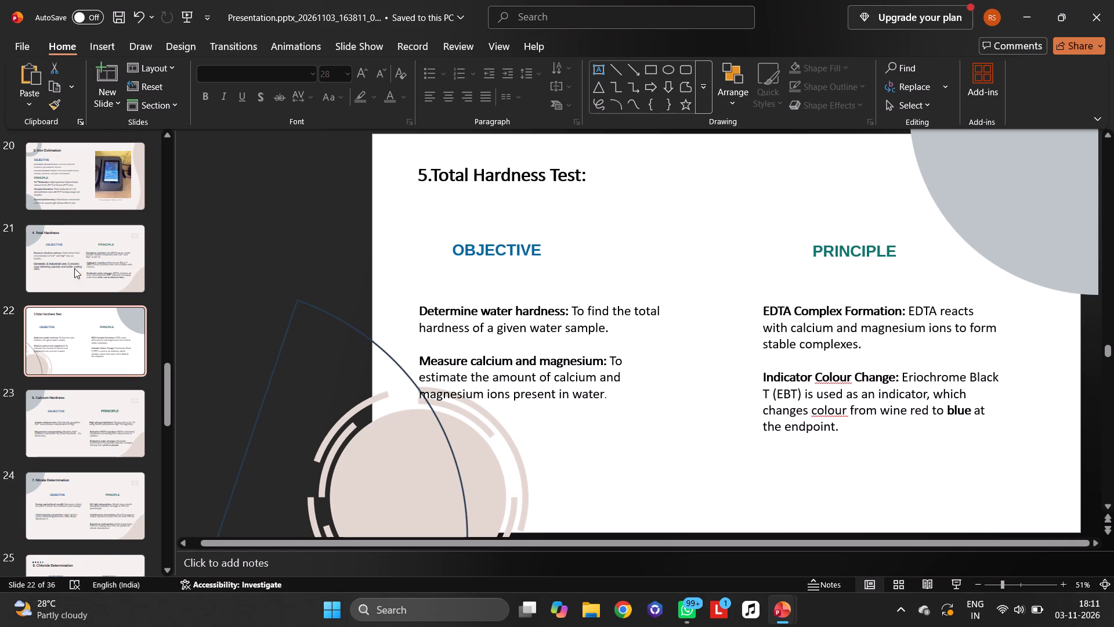
left_click(77, 161)
scroll(76, 179, "up", 2)
scroll(76, 179, "down", 1)
scroll(76, 179, "up", 1)
scroll(76, 179, "down", 1)
scroll(76, 179, "up", 1)
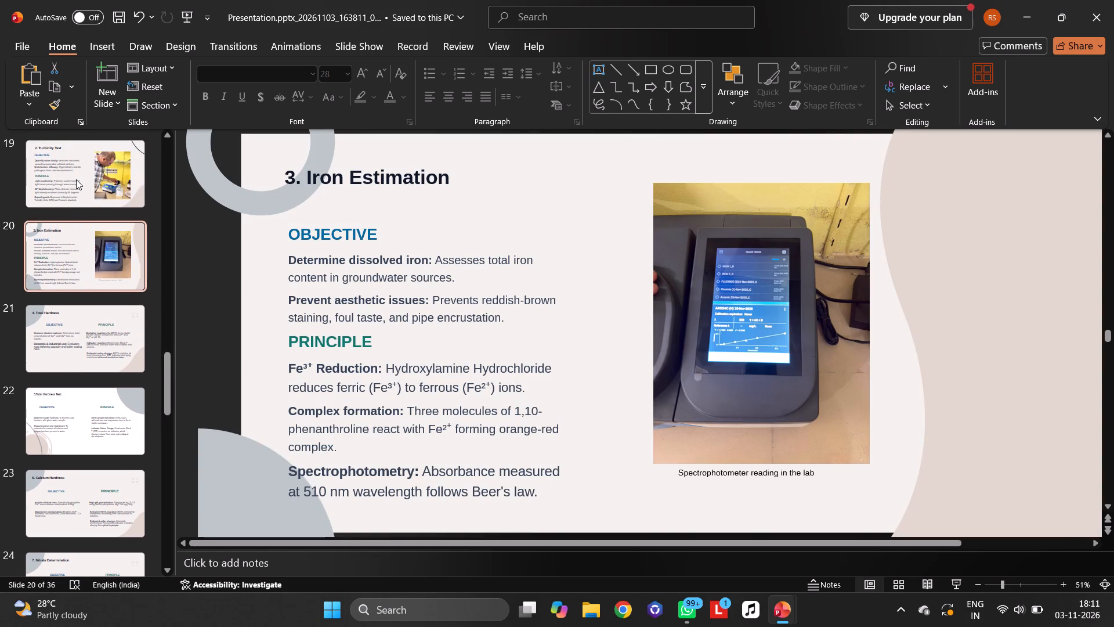
left_click(76, 179)
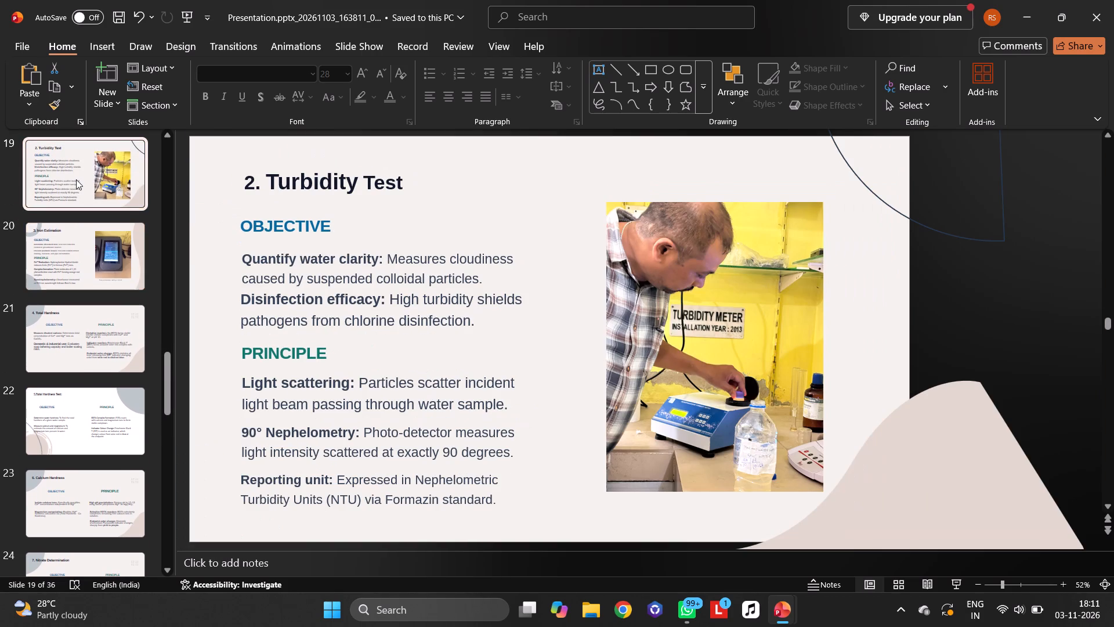
Make the whole title "1. PH Determination test" on slide 18 bold.
scroll(81, 185, "up", 1)
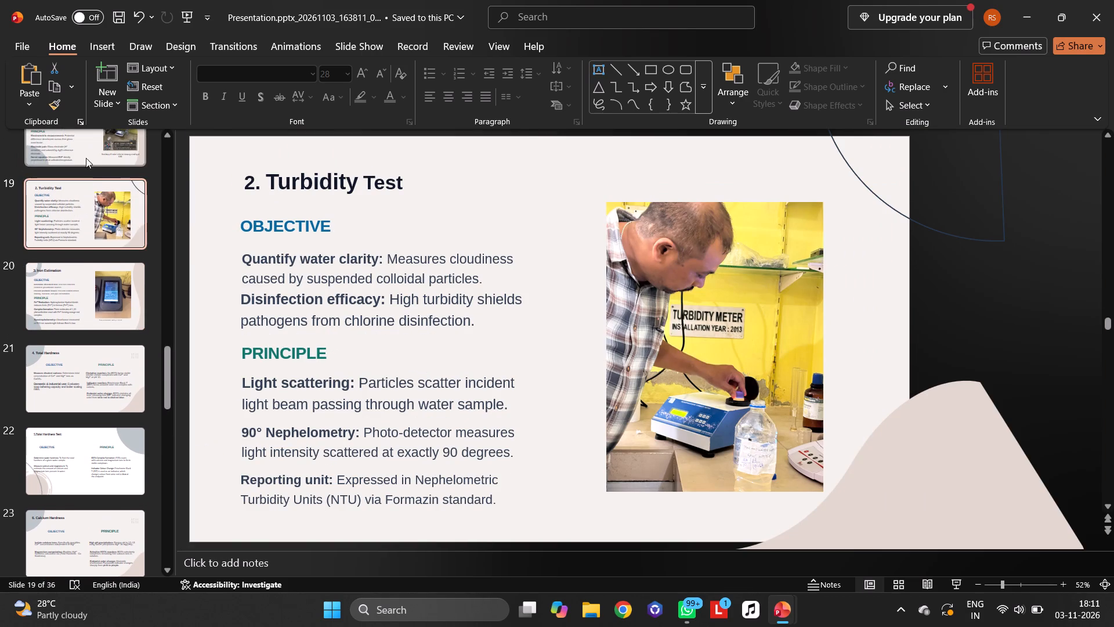
left_click(89, 151)
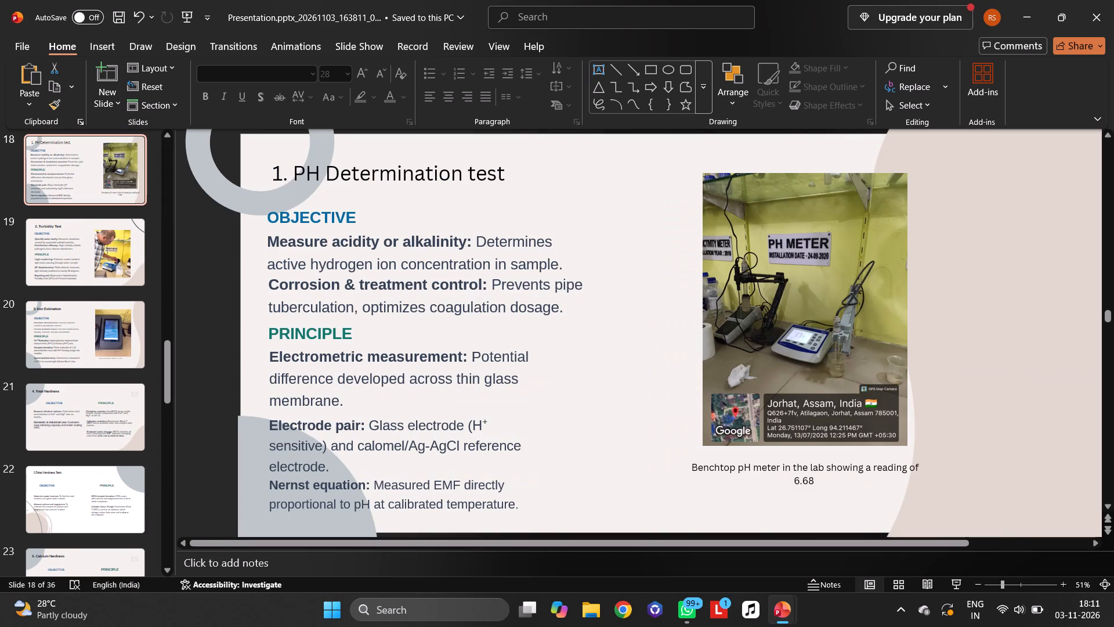
left_click(509, 171)
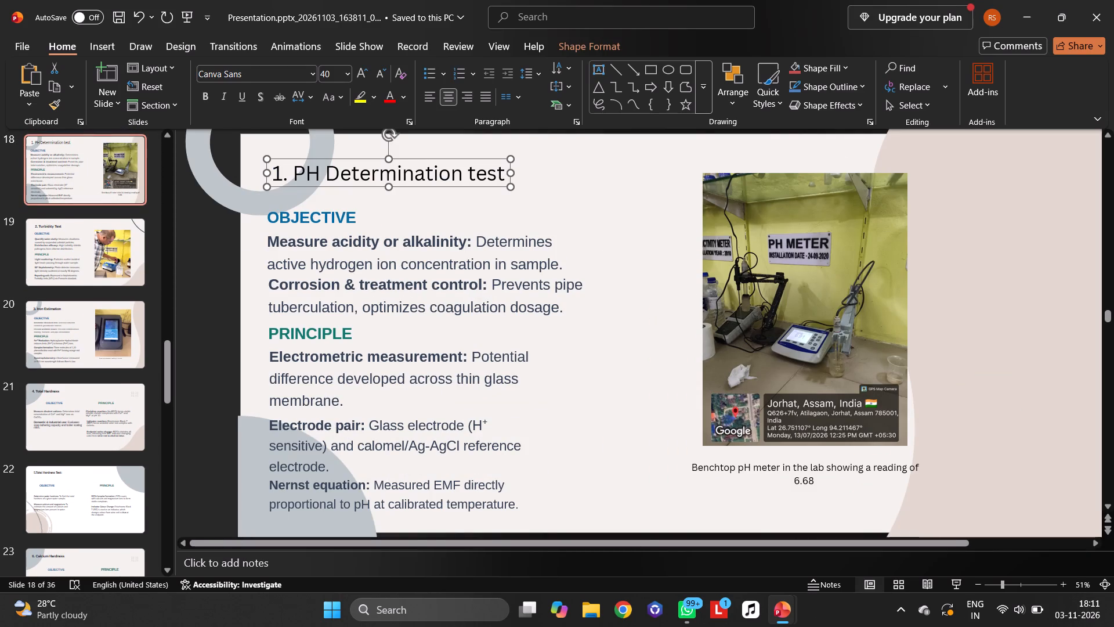
left_click_drag(504, 175, 183, 176)
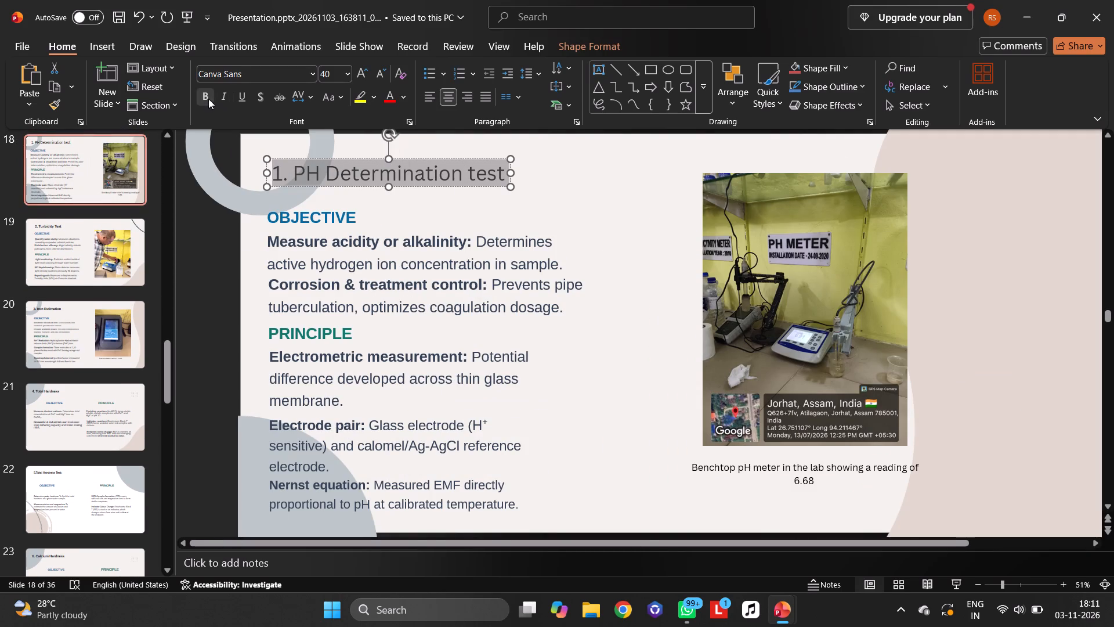
left_click(208, 98)
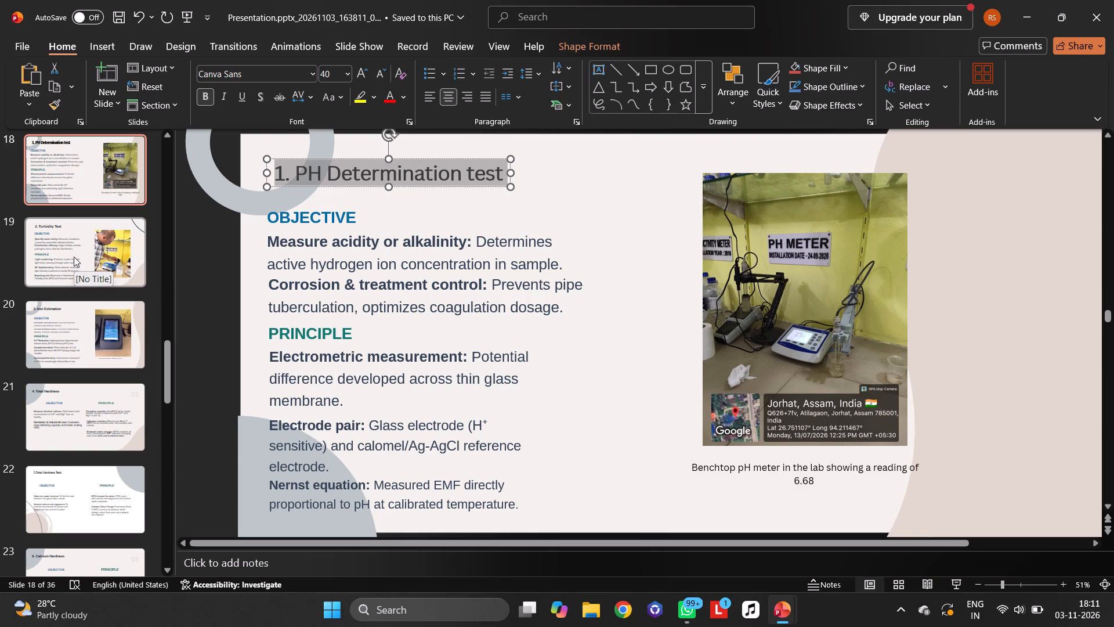
Compare the titles and text formatting on slides 19 to 22, especially "4. Total Hardness" against "5.Total Hardness Test:".
left_click(60, 237)
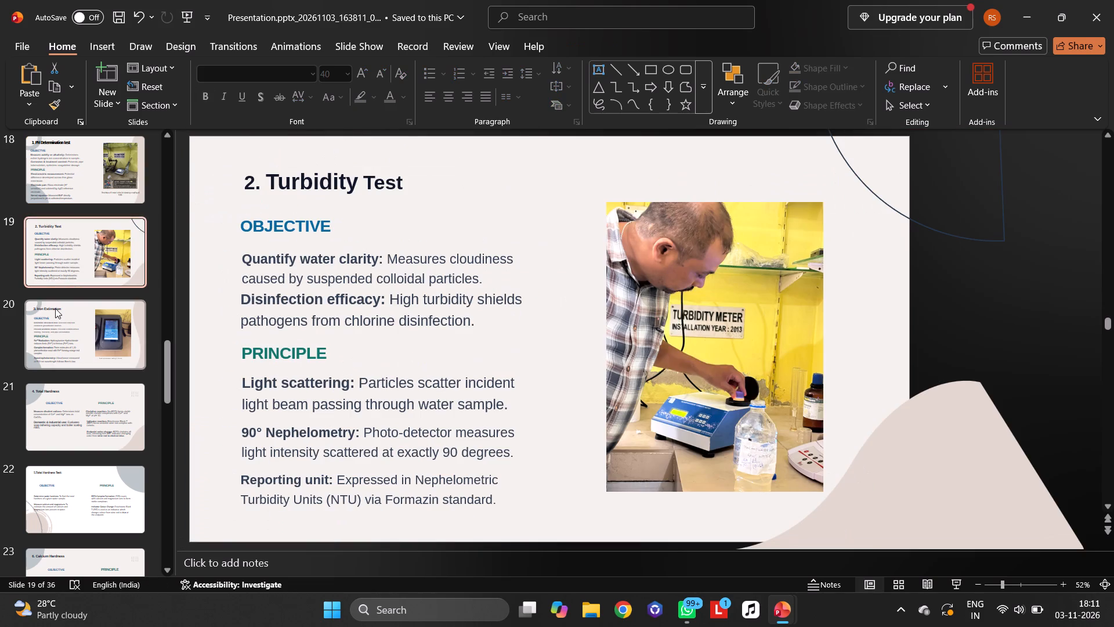
left_click(55, 308)
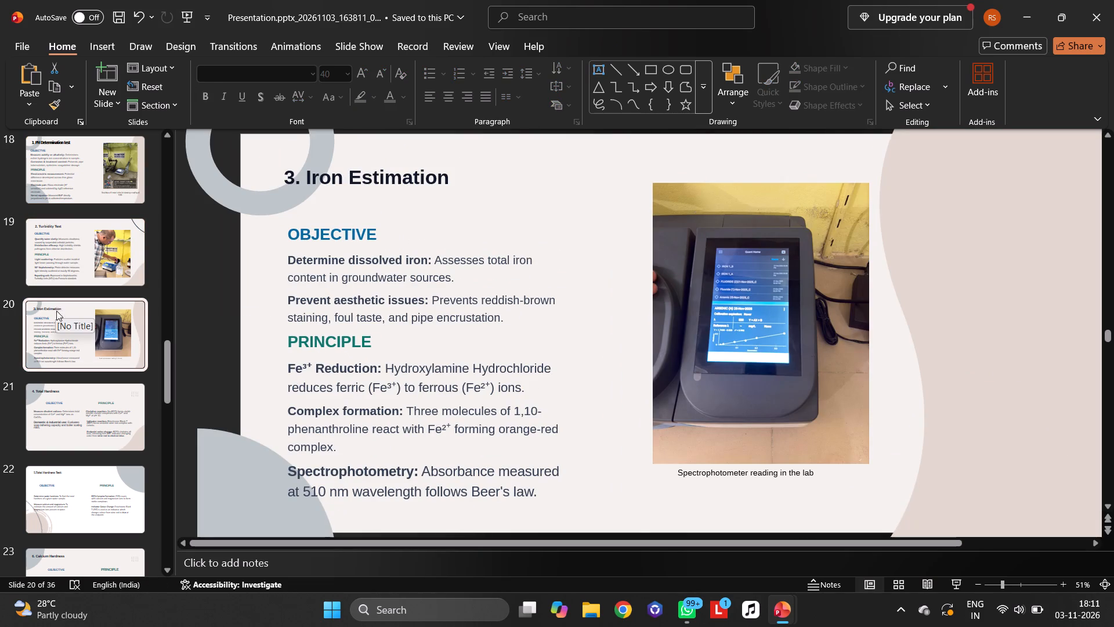
left_click(60, 408)
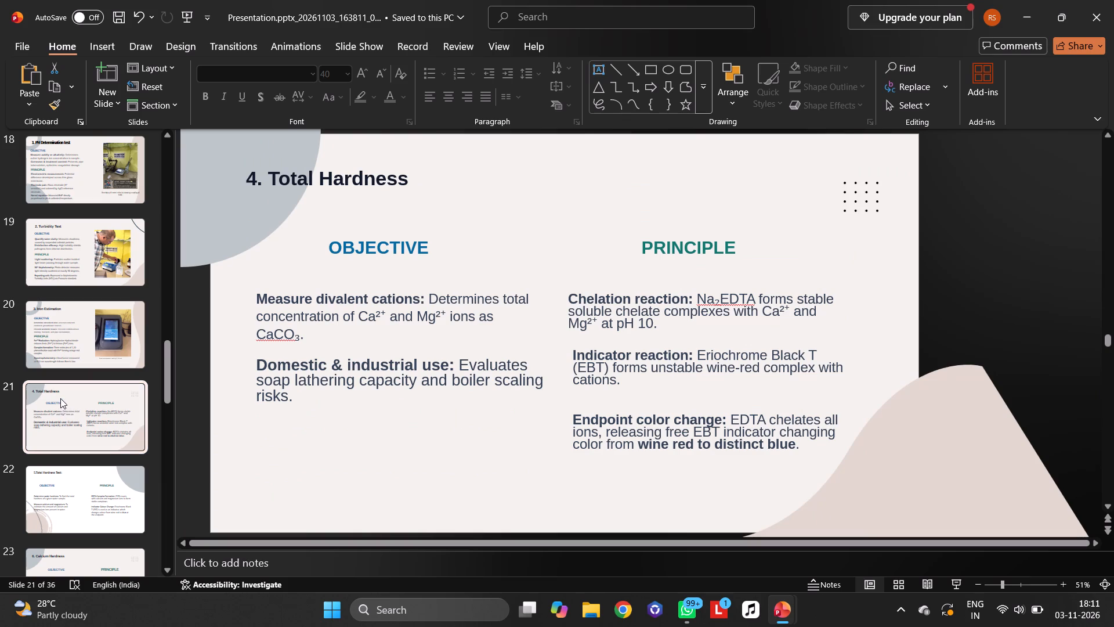
left_click(60, 482)
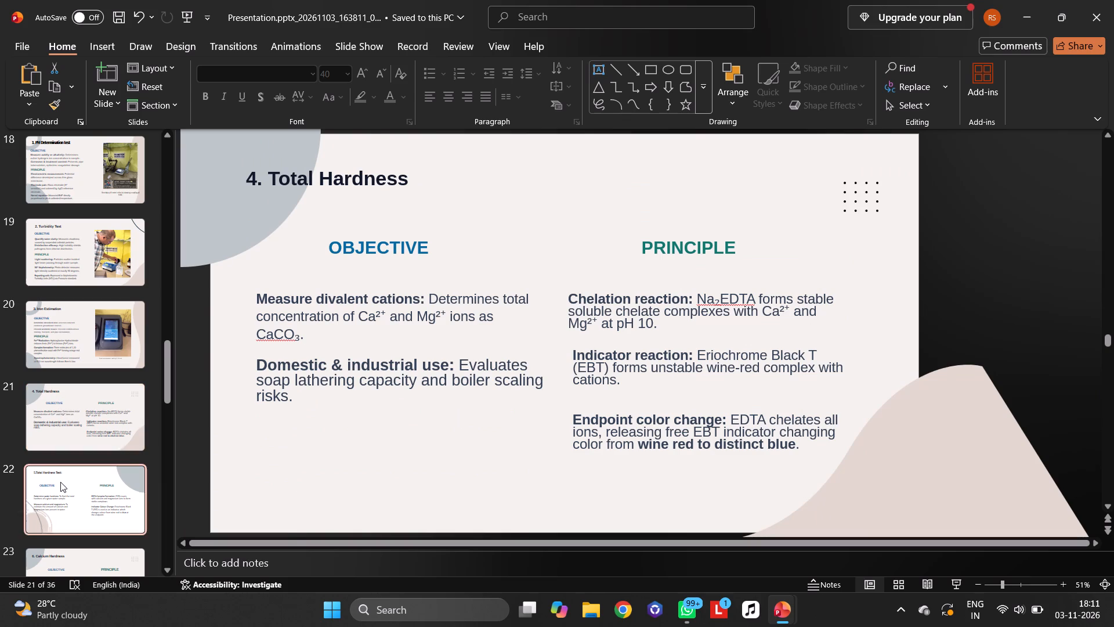
left_click(81, 421)
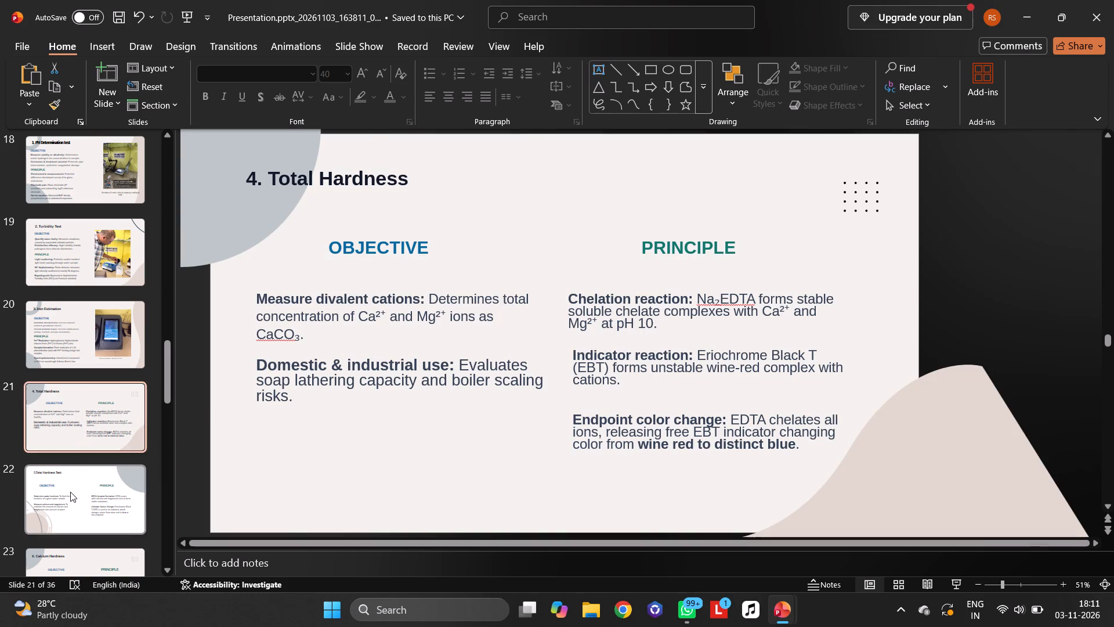
left_click(70, 493)
left_click(94, 415)
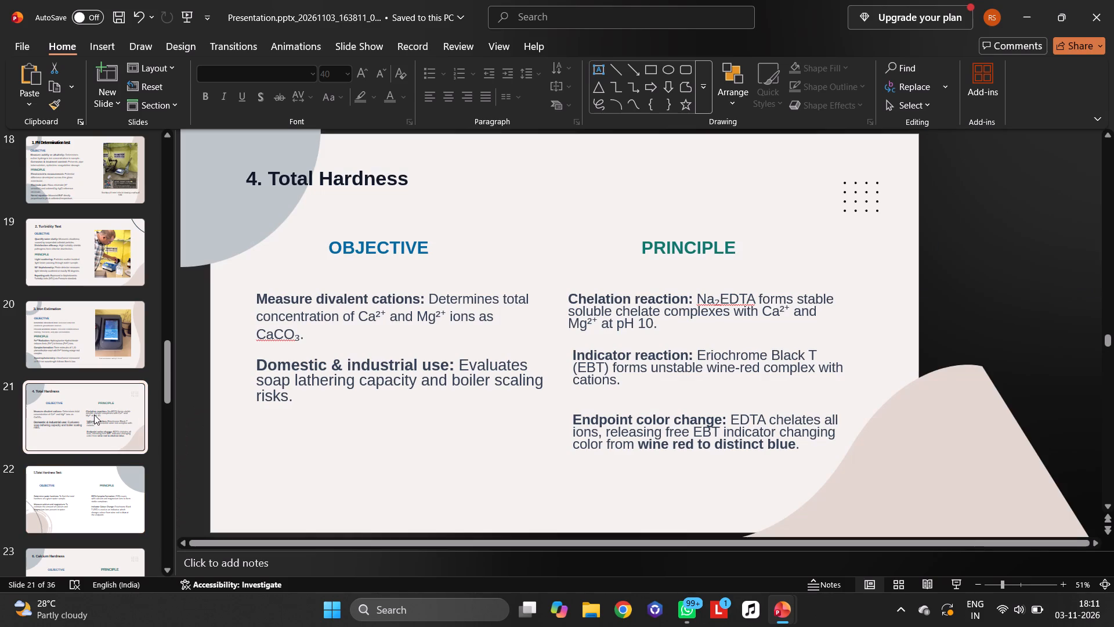
left_click(81, 482)
left_click(99, 422)
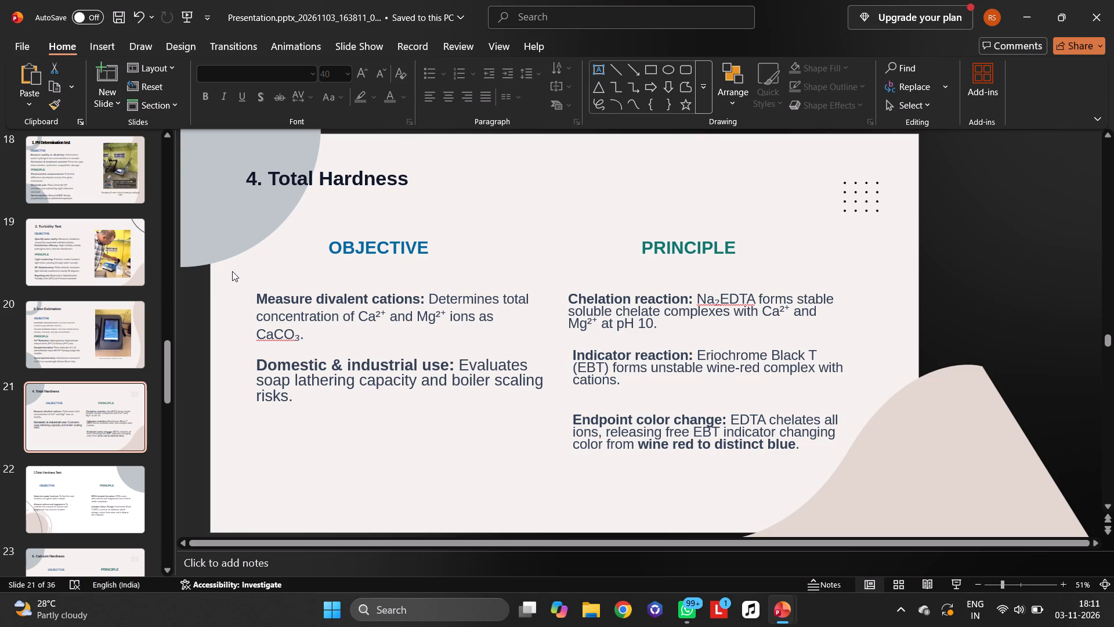
left_click(73, 338)
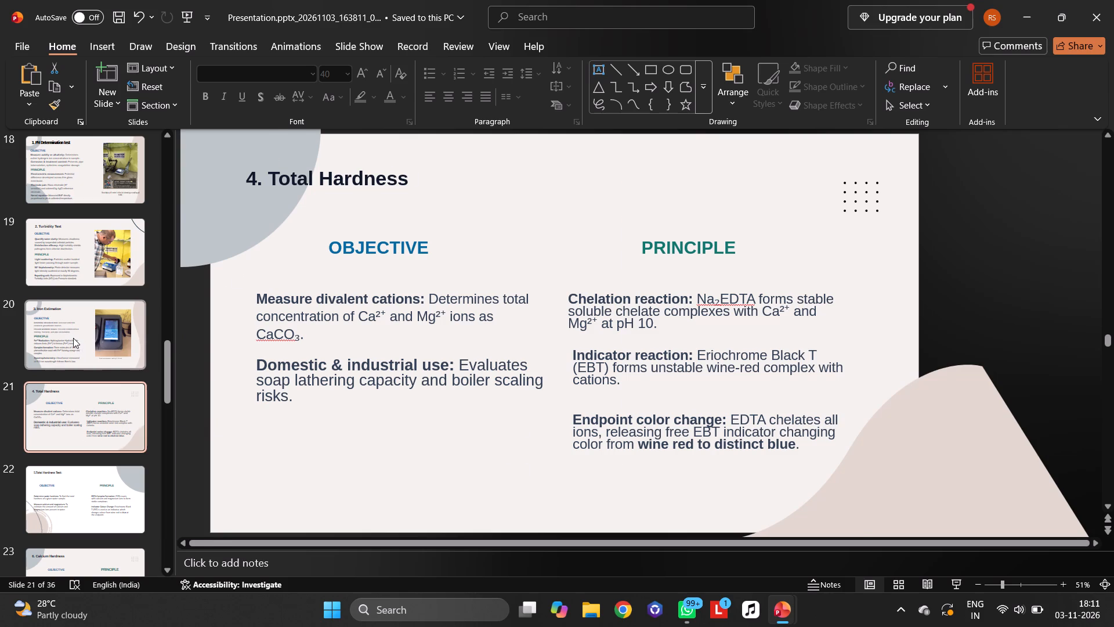
left_click(78, 416)
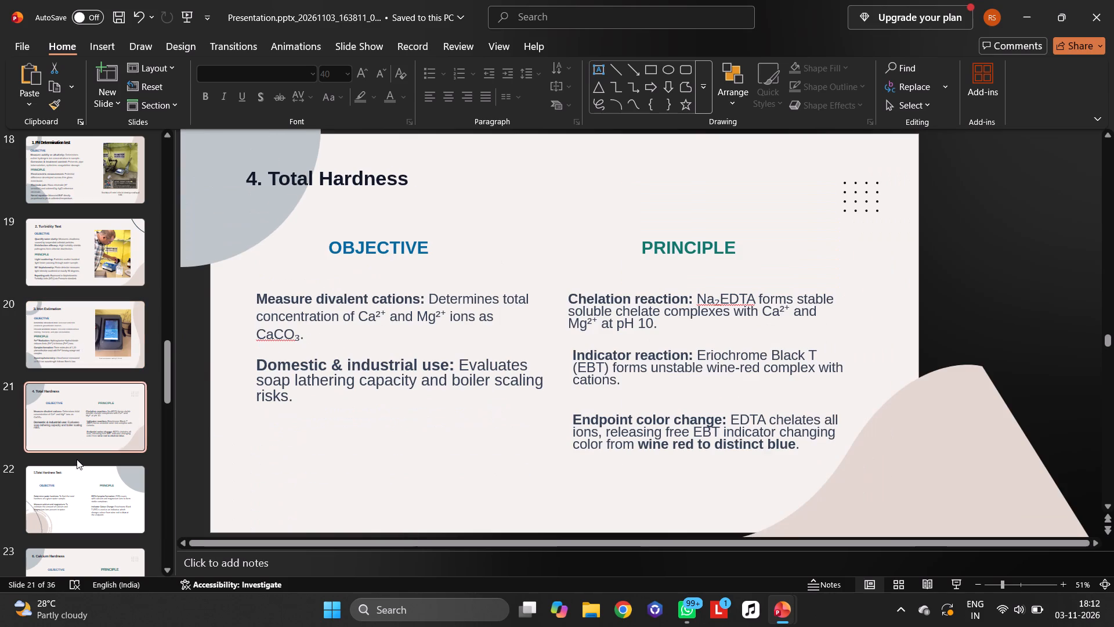
left_click(77, 456)
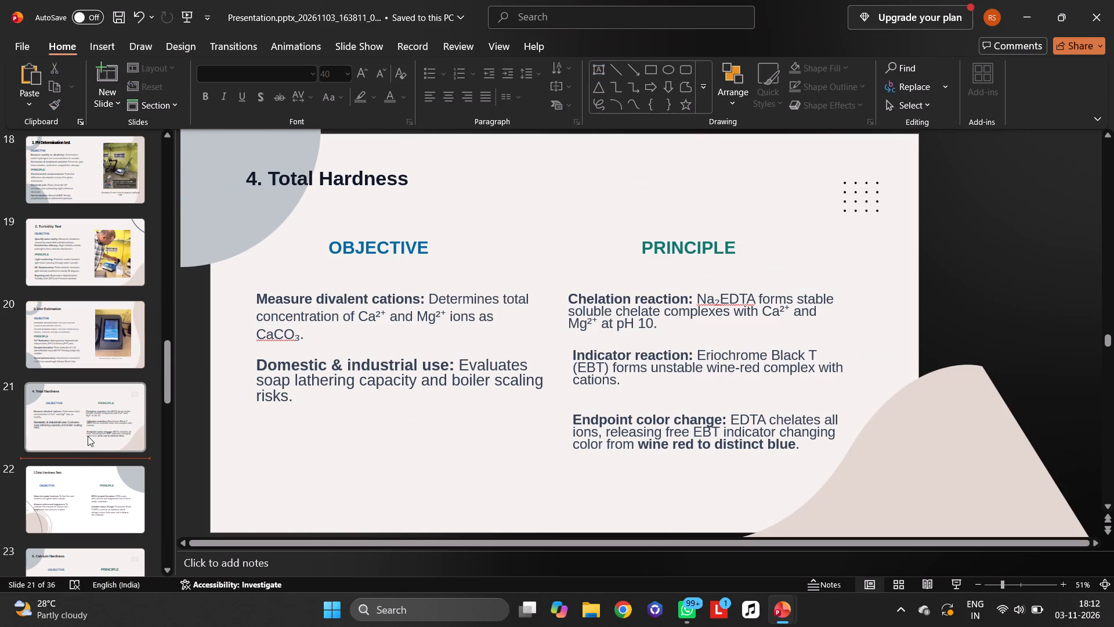
left_click(89, 431)
left_click(79, 490)
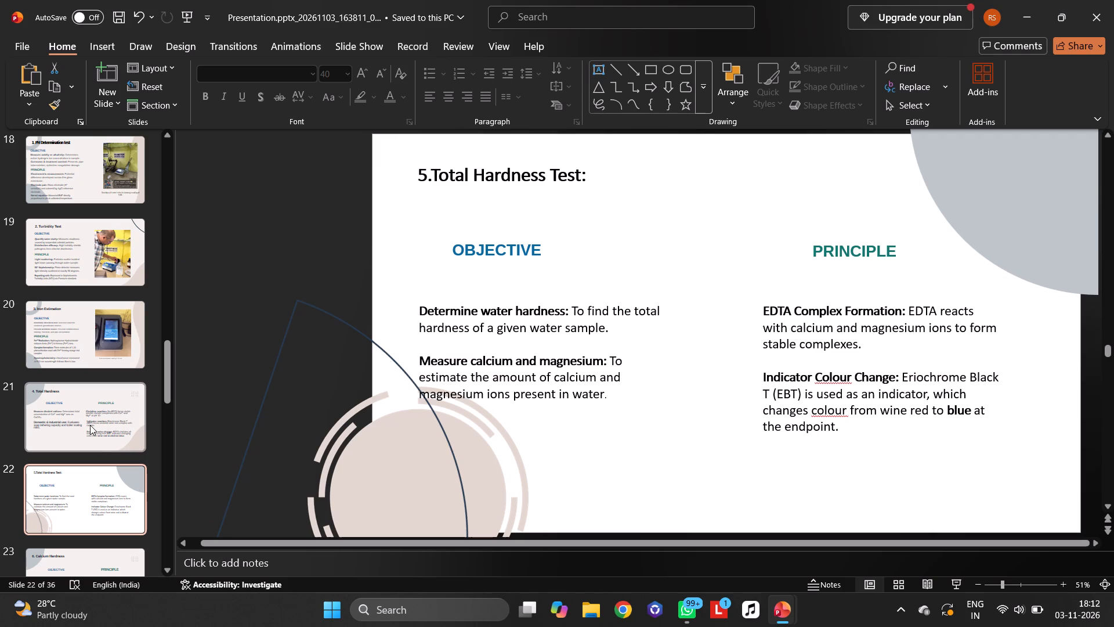
left_click(90, 424)
left_click(88, 477)
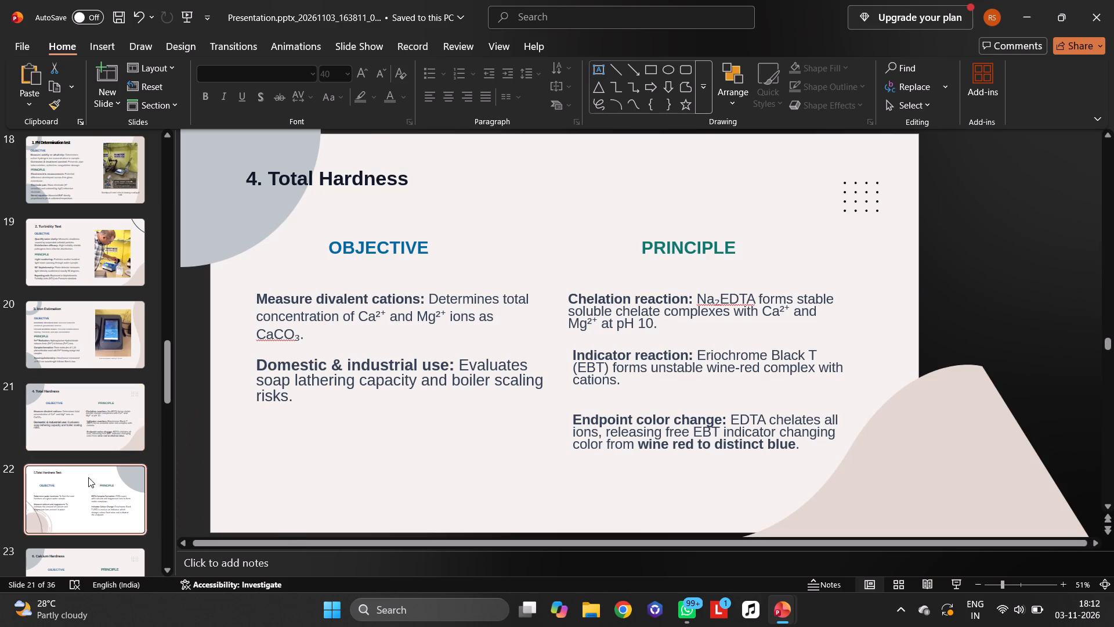
left_click(101, 430)
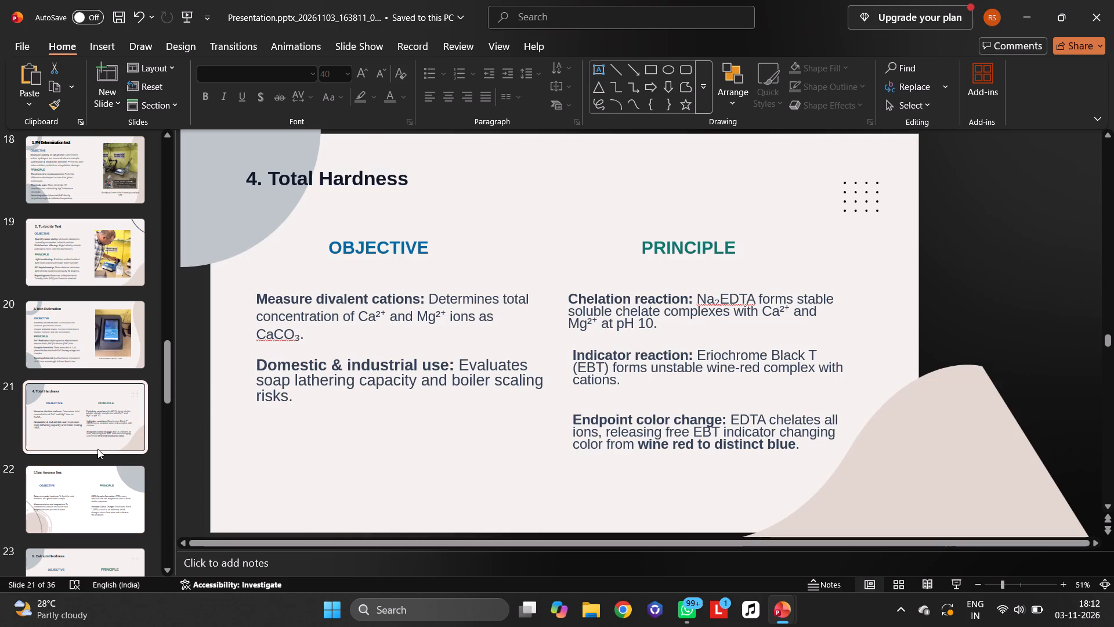
left_click(85, 488)
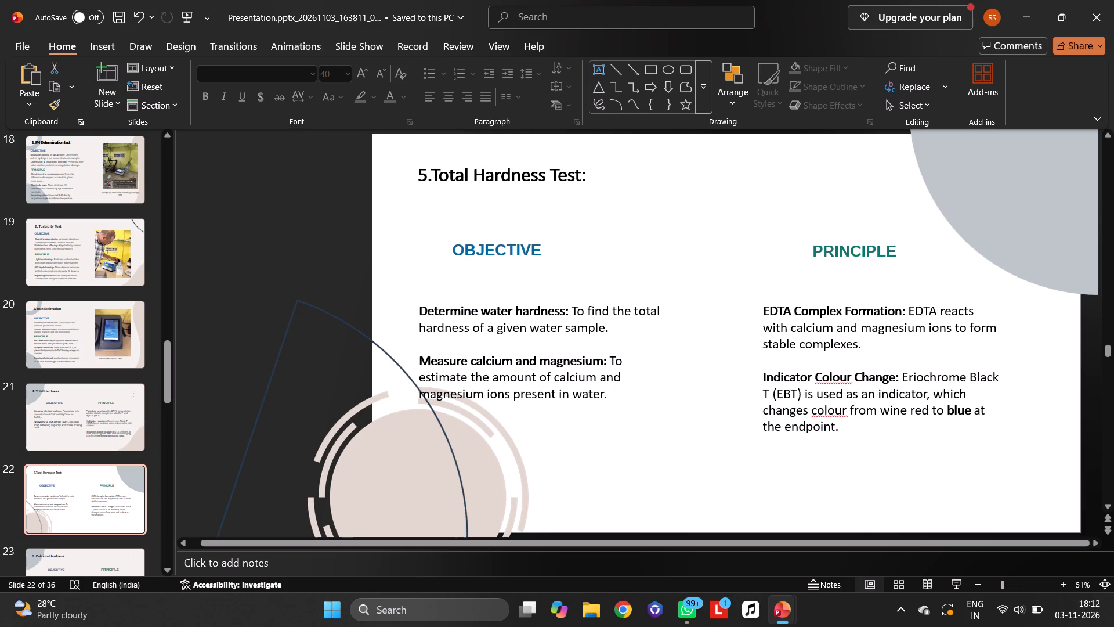
Remove the bold formatting from the whole title "5.Total Hardness Test:" on slide 22.
left_click(596, 175)
left_click(588, 176)
left_click(587, 177)
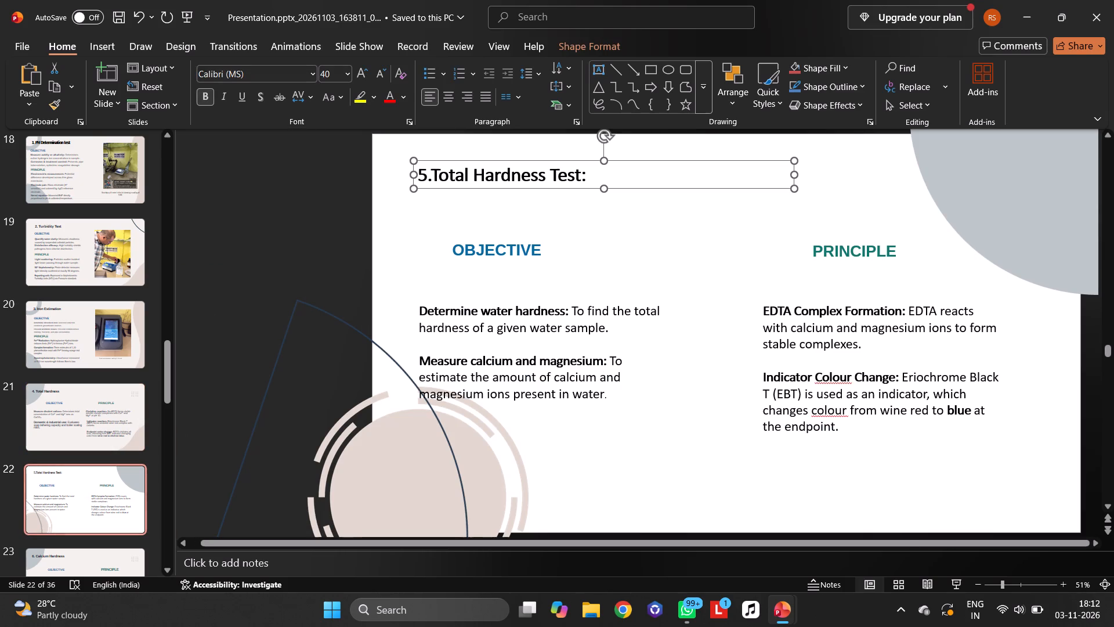
left_click(585, 172)
left_click_drag(583, 176, 404, 196)
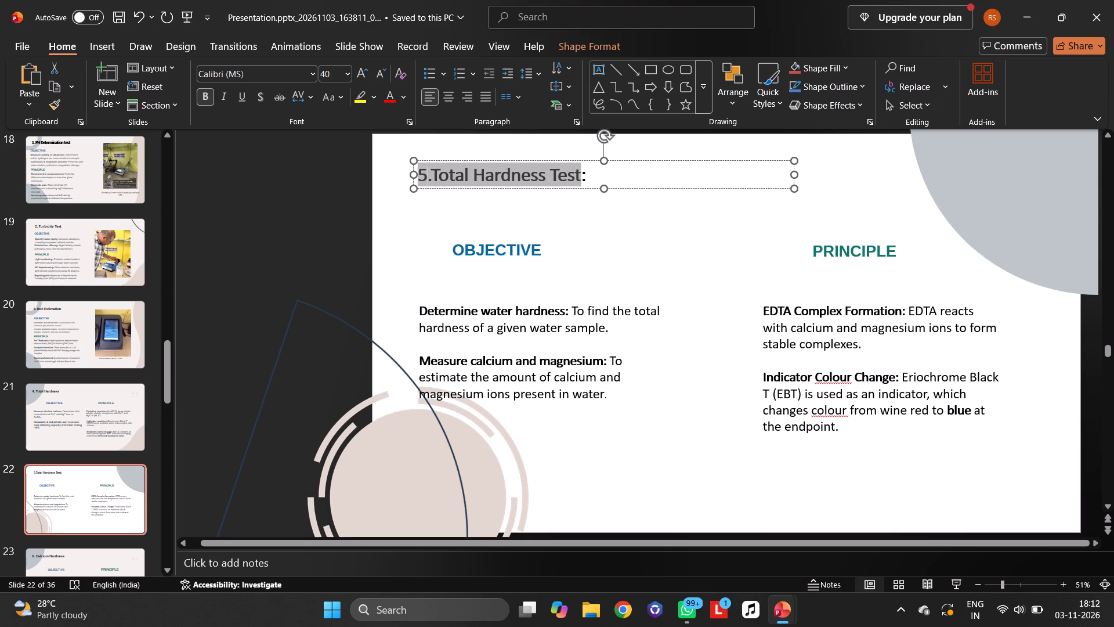
left_click_drag(404, 196, 404, 196)
left_click(565, 208)
left_click(587, 172)
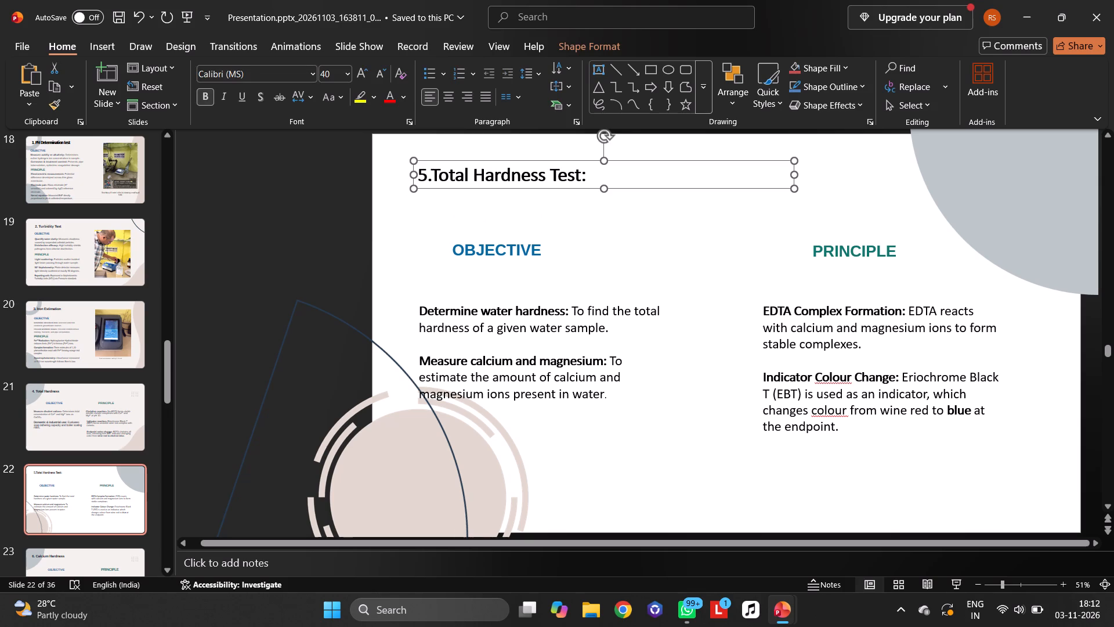
left_click(588, 174)
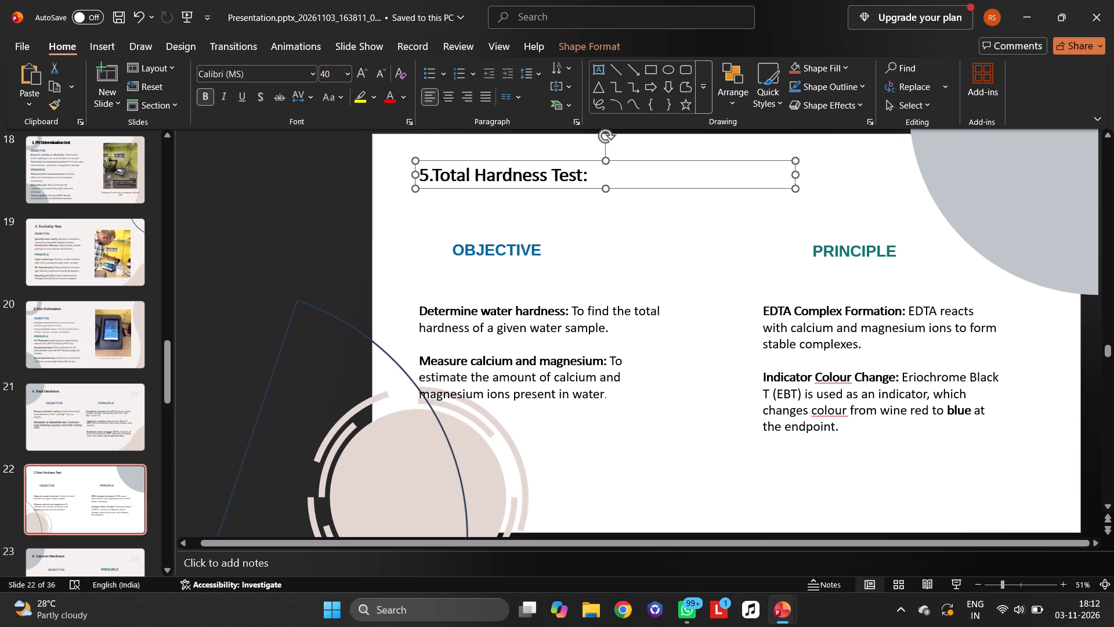
left_click(587, 178)
left_click_drag(587, 178, 377, 200)
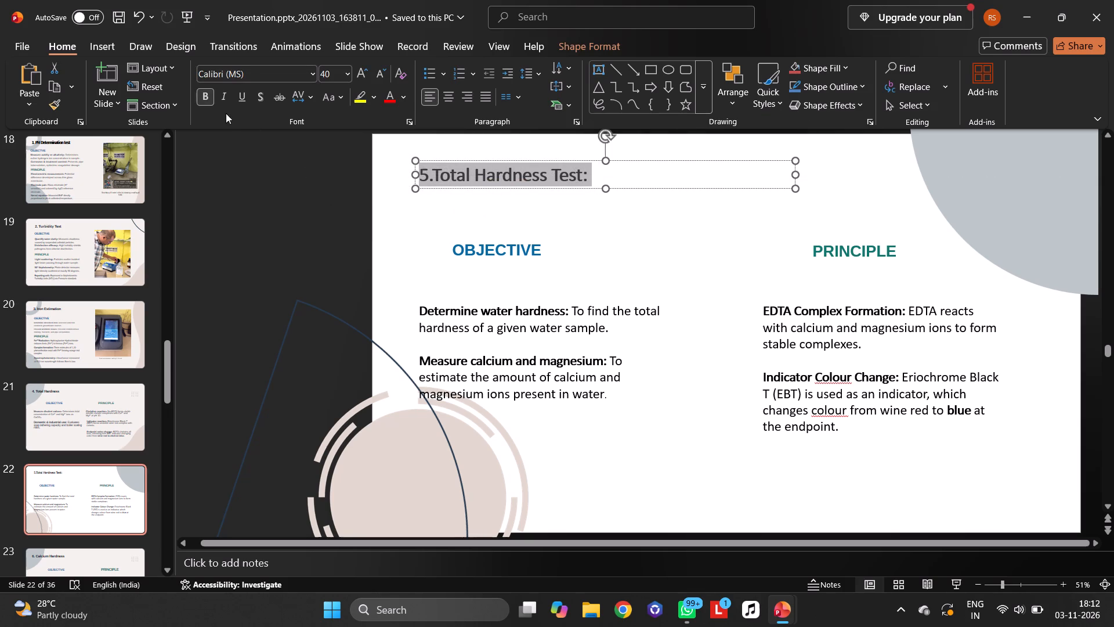
left_click(202, 95)
left_click(207, 89)
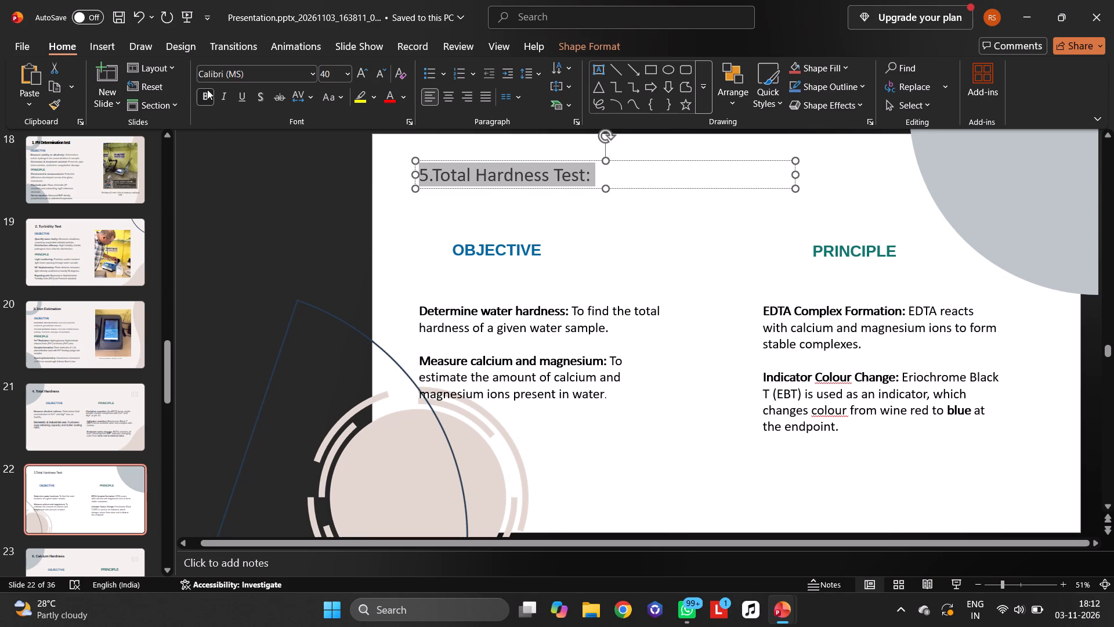
right_click(207, 89)
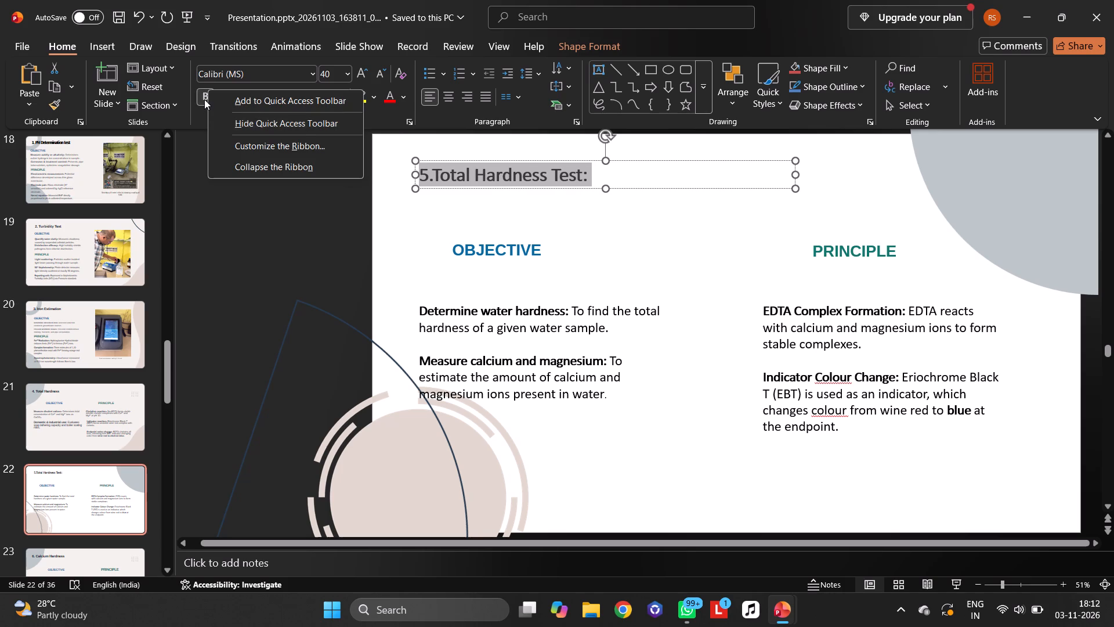
left_click(204, 99)
Check the title formatting across the test slides again, from Turbidity Test to Total Hardness Test and back to Iron Estimation.
left_click(82, 255)
left_click(74, 327)
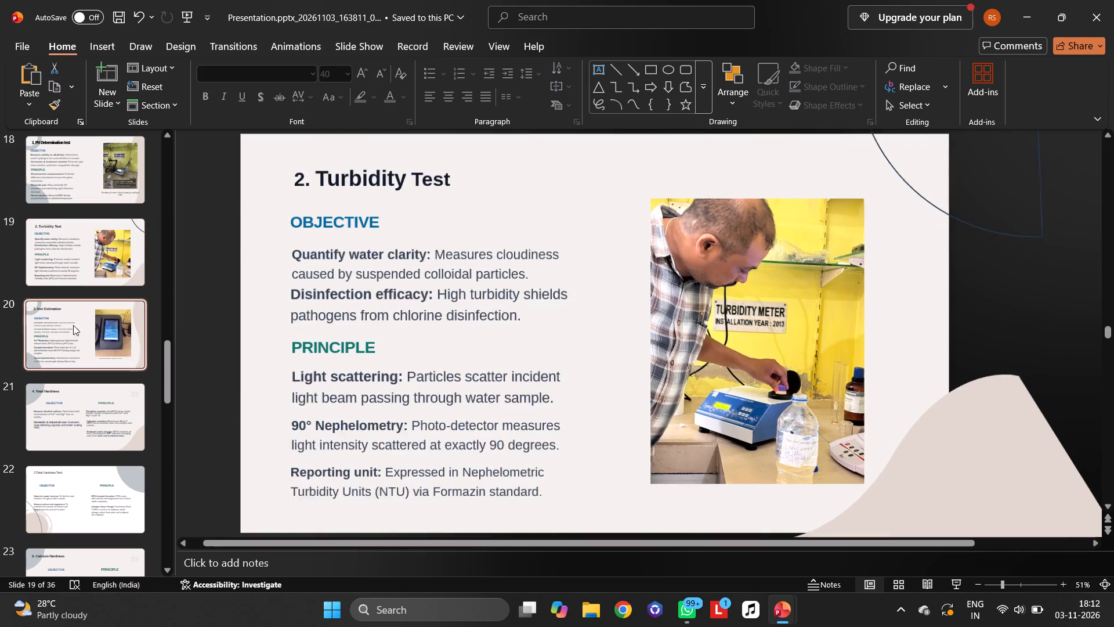
left_click(71, 397)
scroll(71, 400, "up", 1)
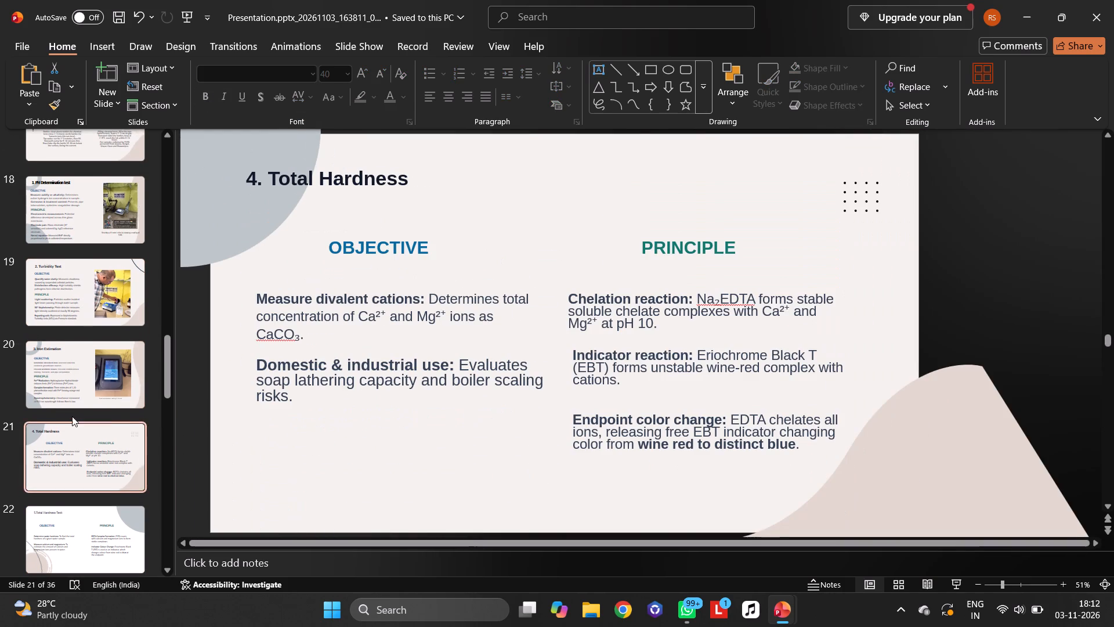
scroll(72, 416, "up", 1)
scroll(72, 416, "down", 3)
scroll(72, 416, "up", 2)
scroll(72, 416, "down", 1)
scroll(72, 416, "up", 1)
scroll(72, 416, "down", 1)
scroll(72, 416, "up", 2)
scroll(72, 416, "down", 1)
scroll(72, 416, "up", 1)
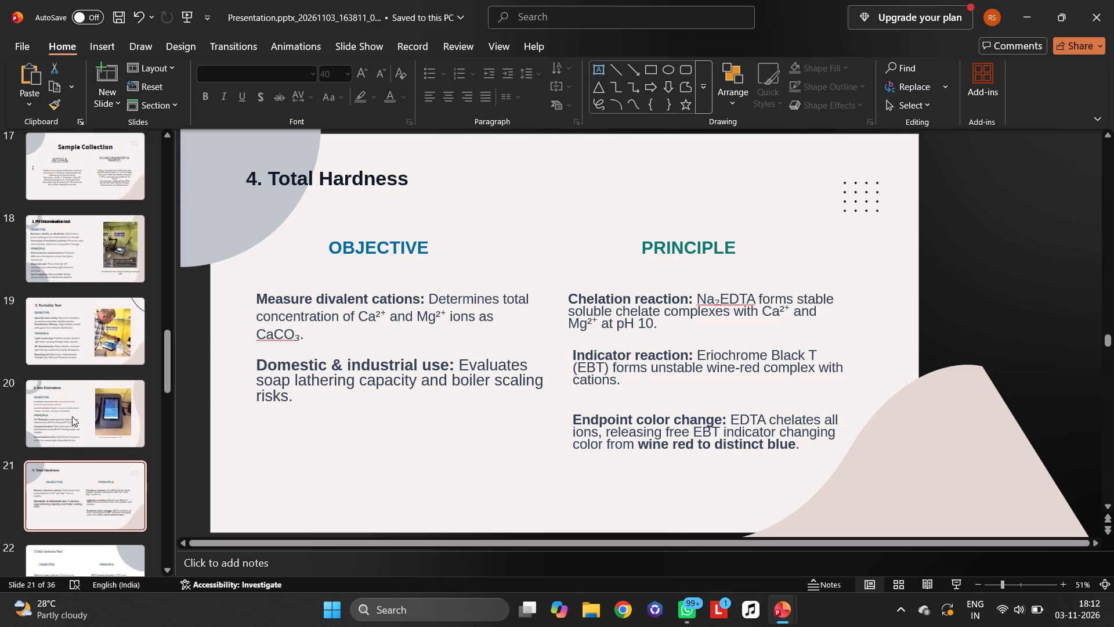
scroll(72, 416, "up", 3)
left_click_drag(167, 360, 169, 405)
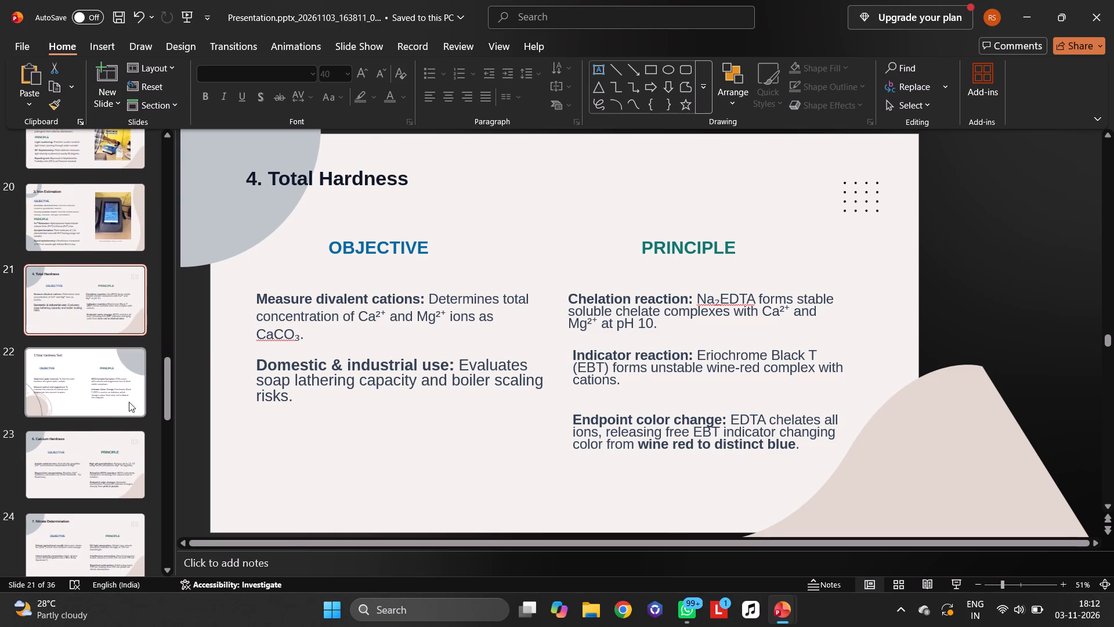
left_click(127, 401)
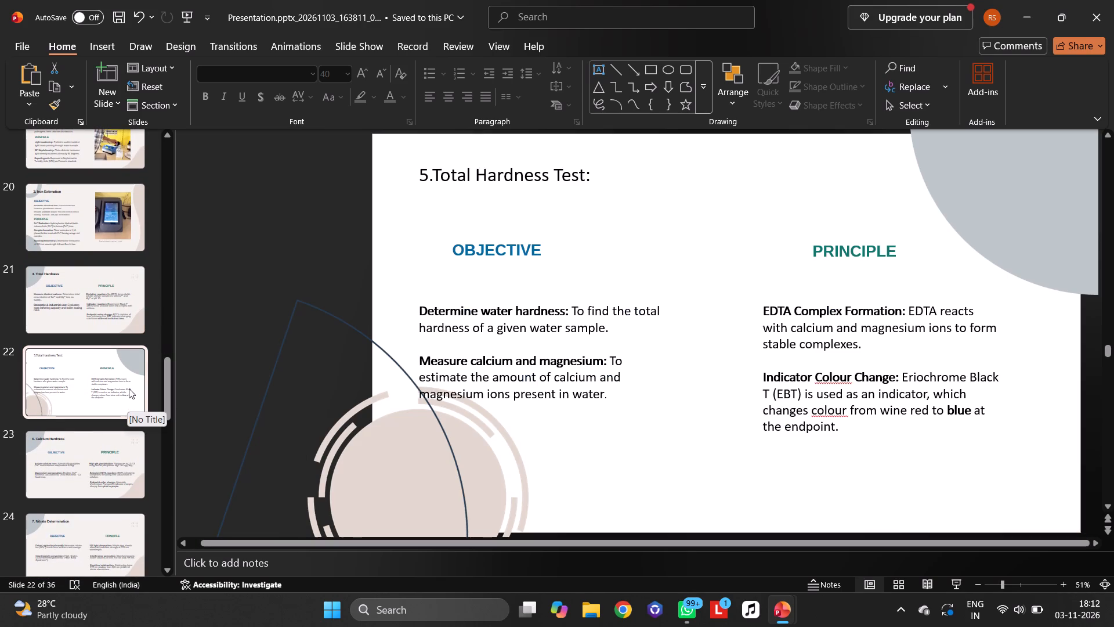
left_click_drag(164, 382, 164, 380)
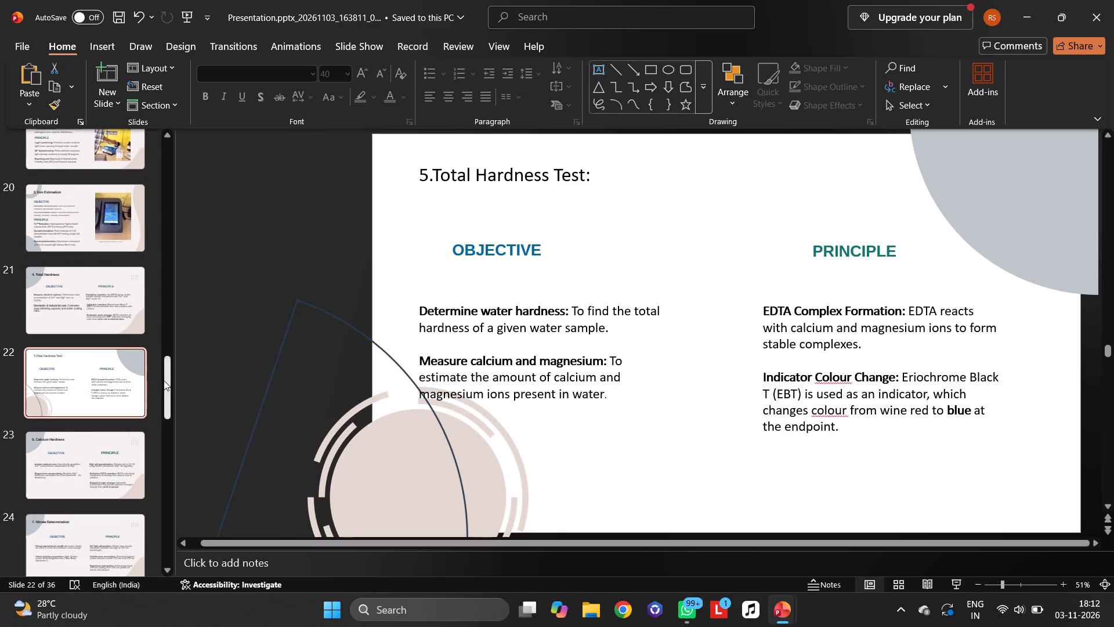
left_click_drag(164, 380, 164, 370)
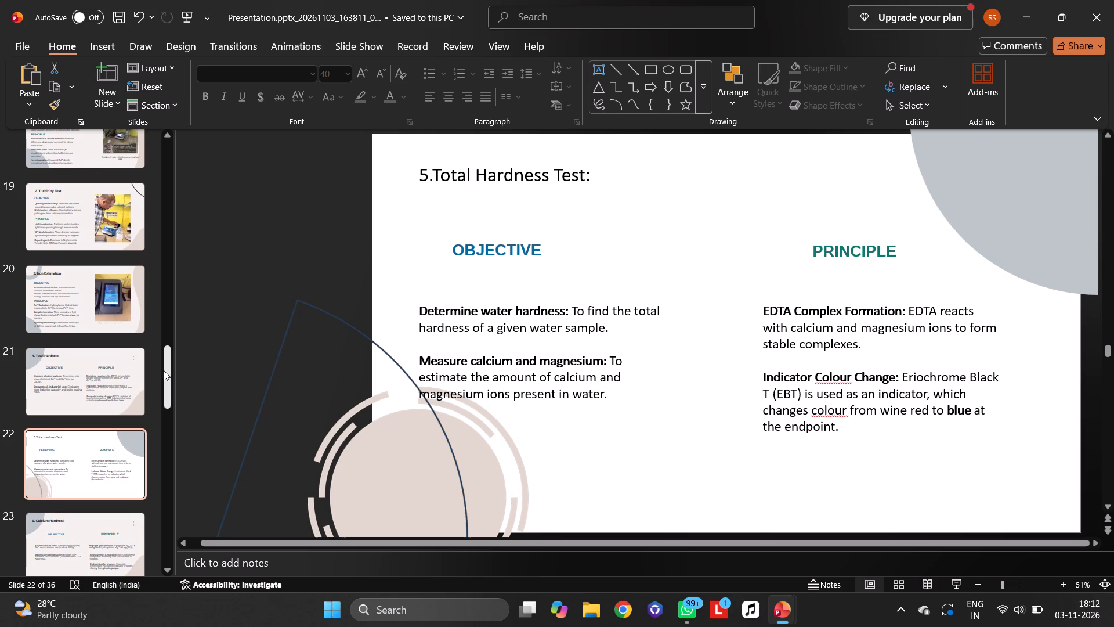
left_click_drag(164, 370, 164, 362)
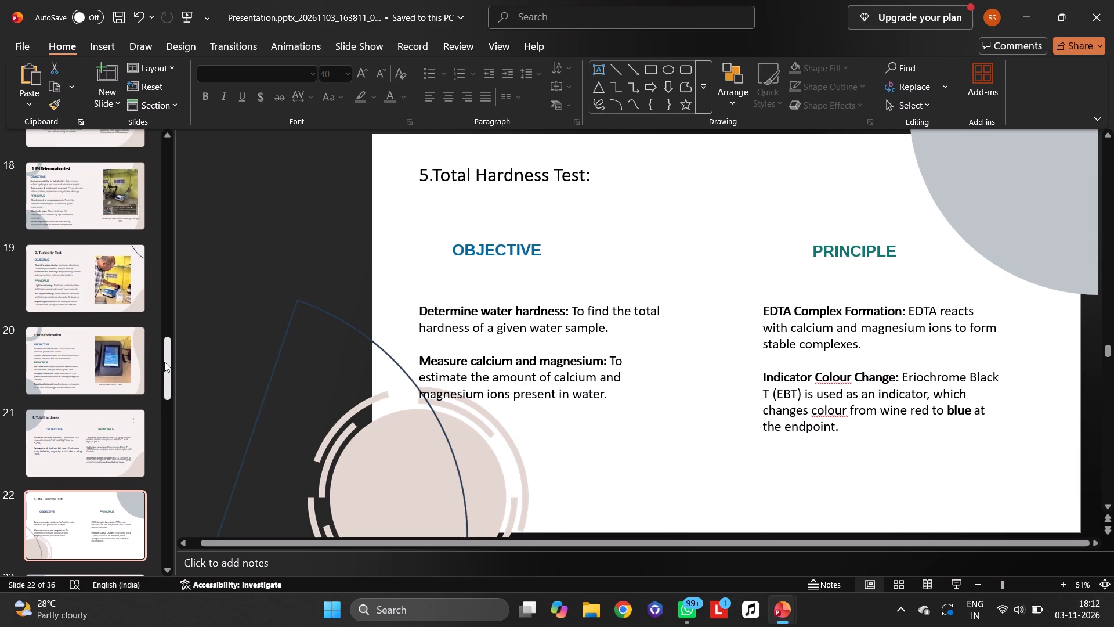
left_click_drag(164, 362, 165, 354)
left_click(59, 401)
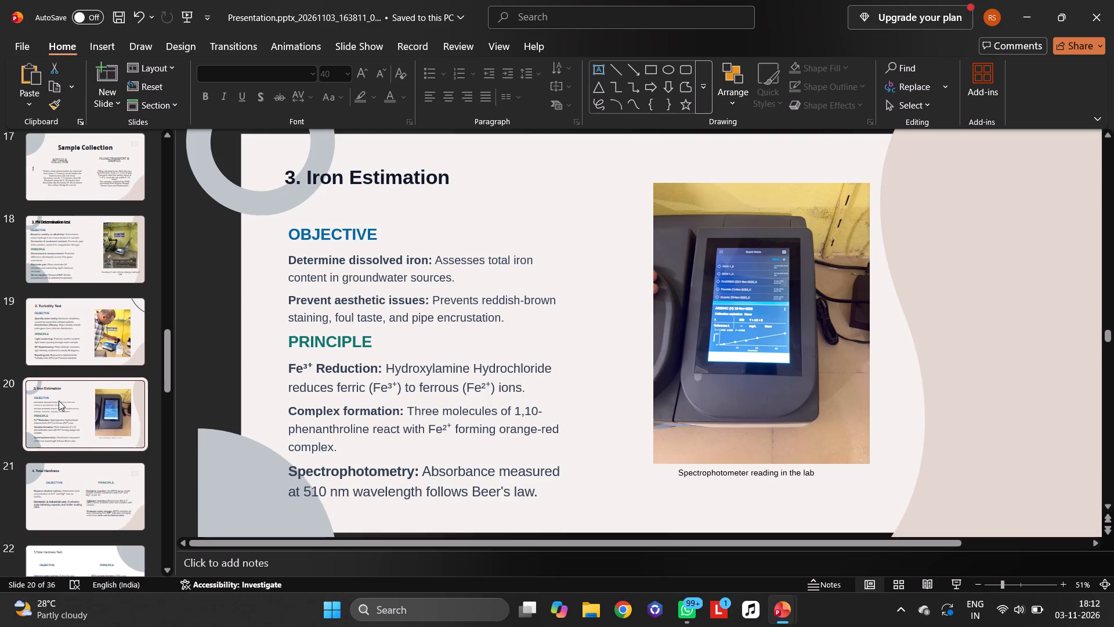
Replace "Total Hardness" in the slide 21 title so the title reads "4.FLUORIDE DETERMINATION TEST:".
left_click(80, 512)
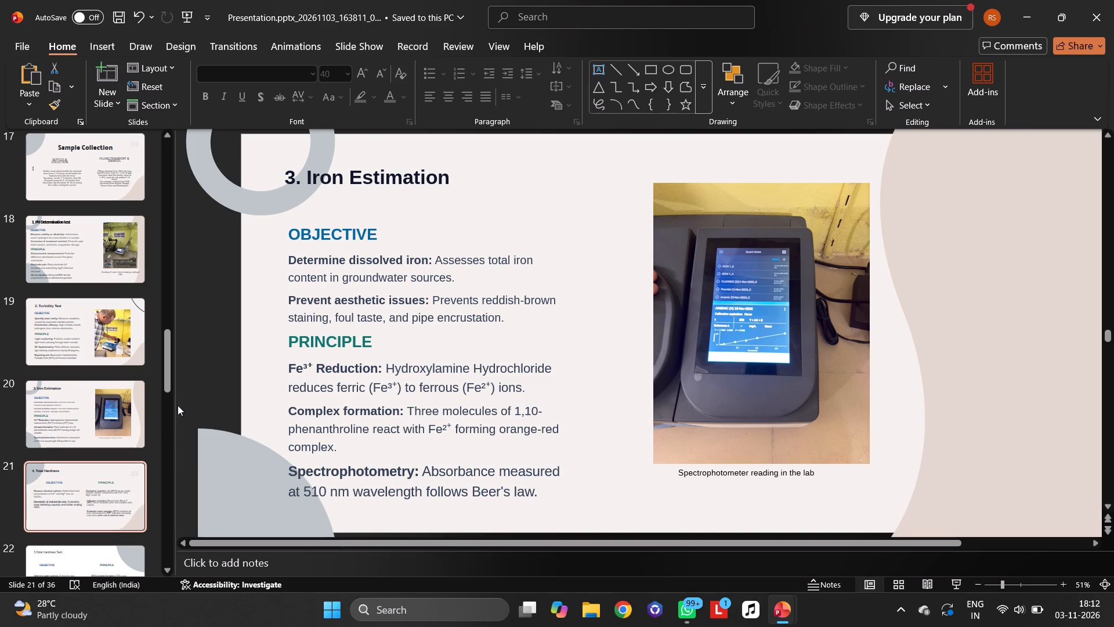
left_click_drag(161, 378, 165, 392)
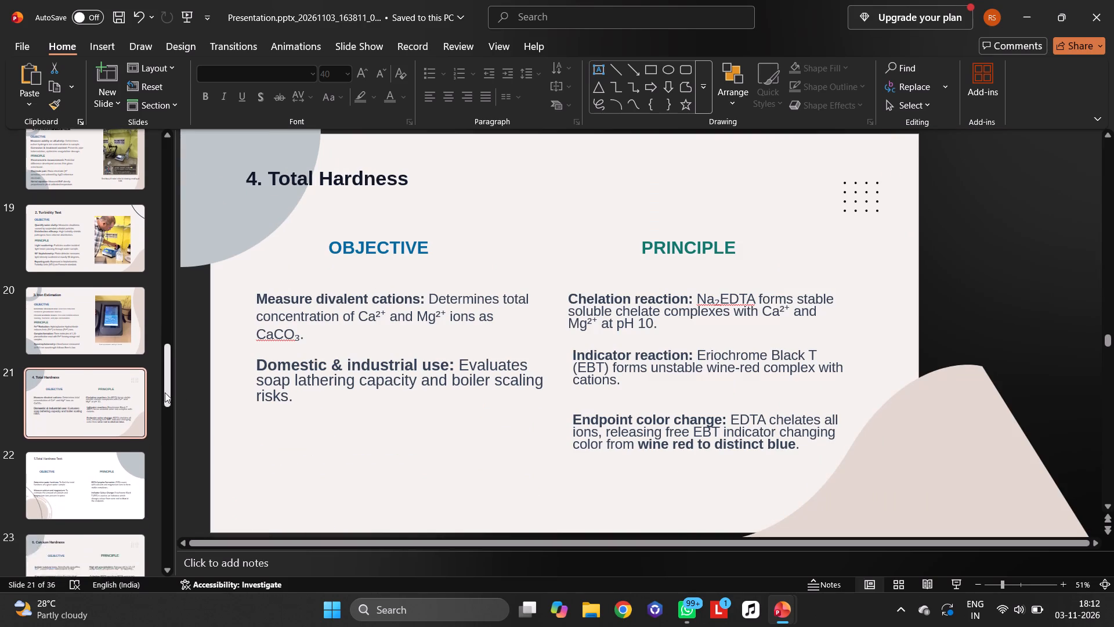
left_click_drag(165, 392, 167, 402)
left_click(409, 176)
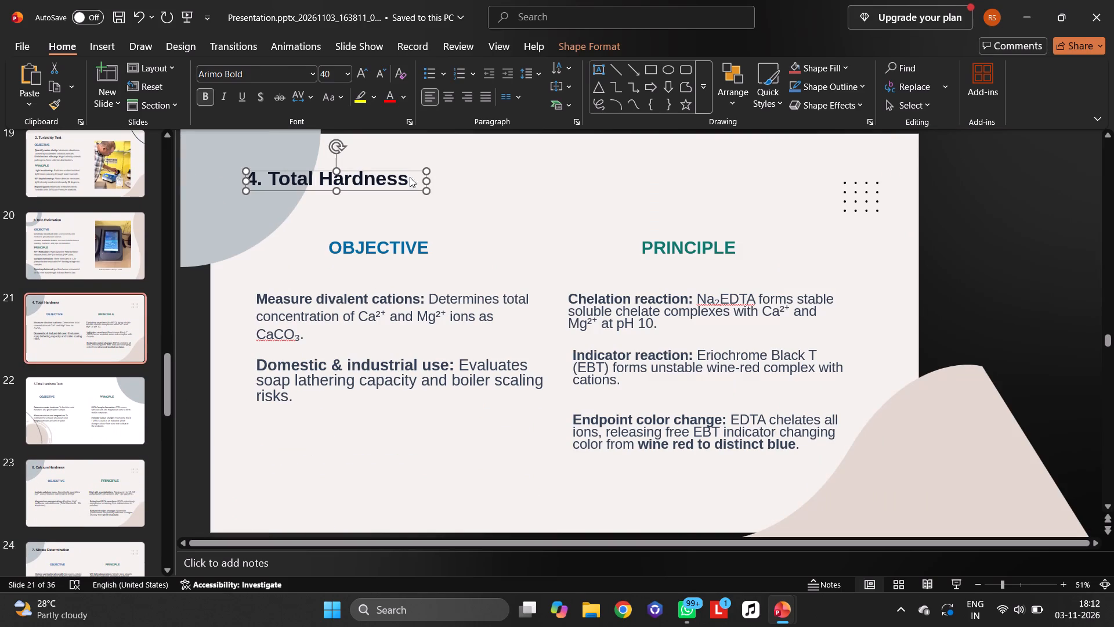
left_click(410, 182)
left_click(409, 181)
left_click(407, 180)
key("BackSpace")
key("BackSpace")
key("BackSpace")
key("BackSpace")
key("BackSpace")
key("BackSpace")
key("BackSpace")
key("BackSpace")
key("BackSpace")
key("BackSpace")
key("BackSpace")
key("BackSpace")
key("BackSpace")
key("BackSpace")
key("BackSpace")
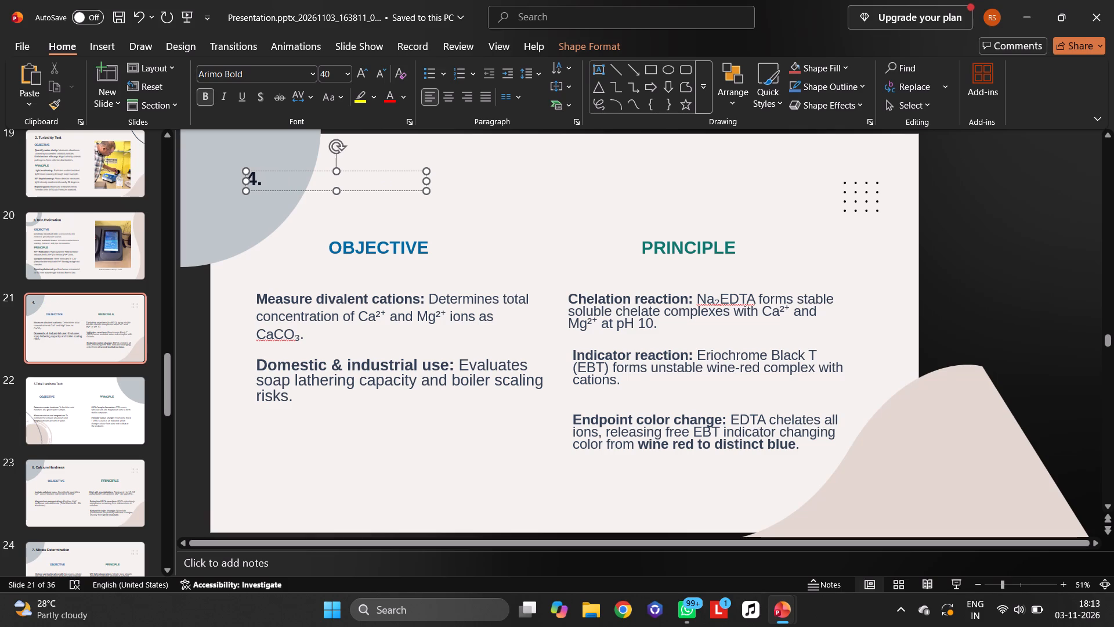
type("FL")
type("UORIDE")
key("space")
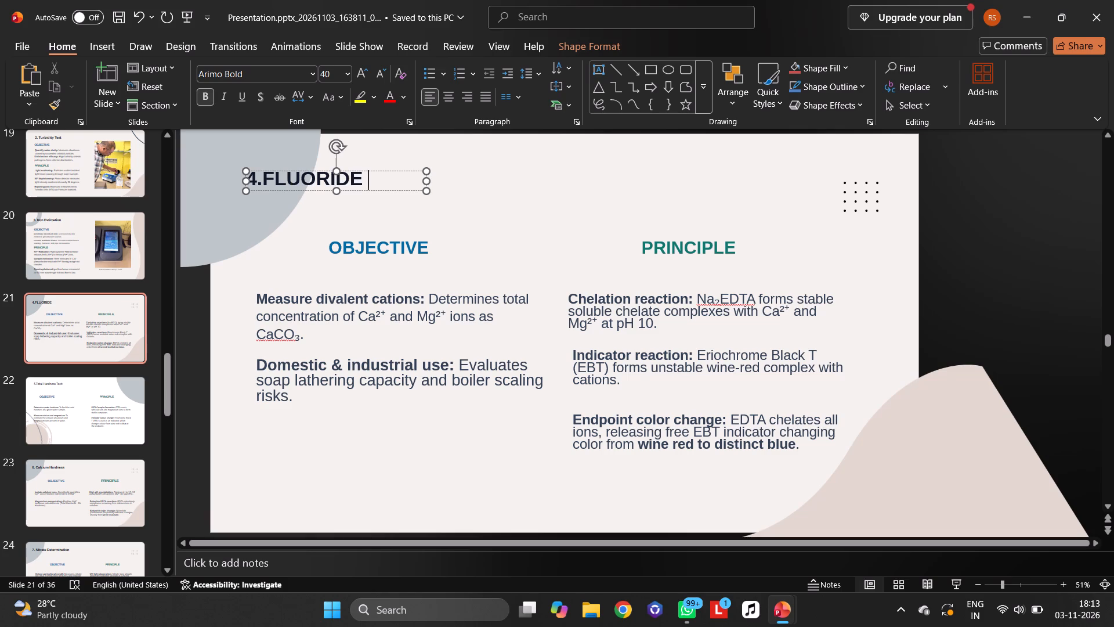
type("DETERMINATION")
key("space")
type("TEST")
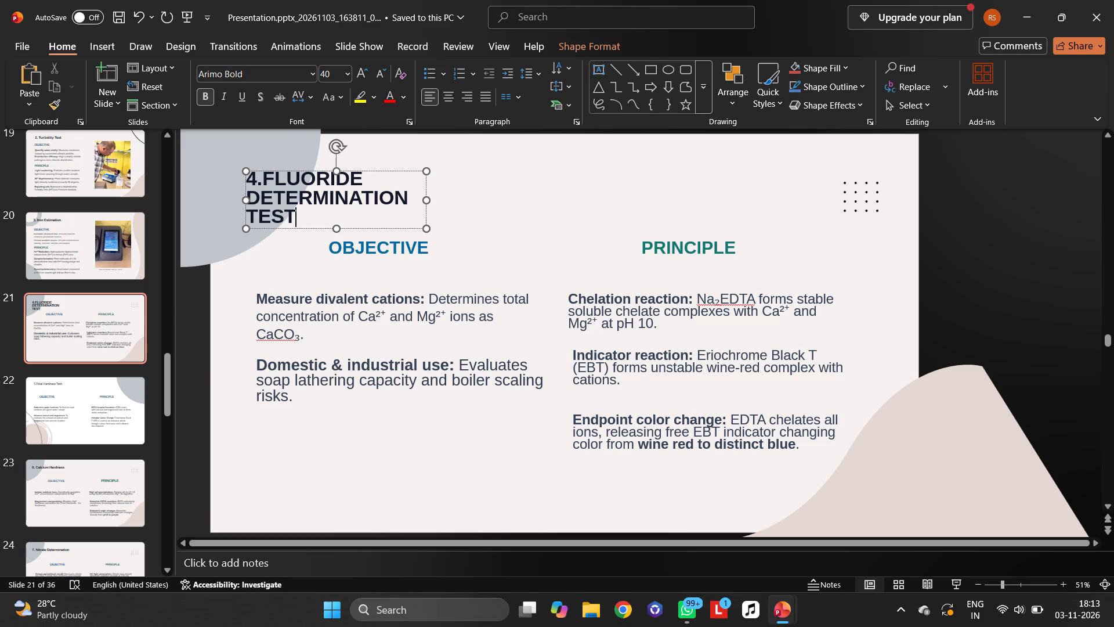
key("shift+colon")
Widen the slide 21 title text box until "4.FLUORIDE DETERMINATION TEST:" fits on one line.
left_click_drag(428, 227, 513, 207)
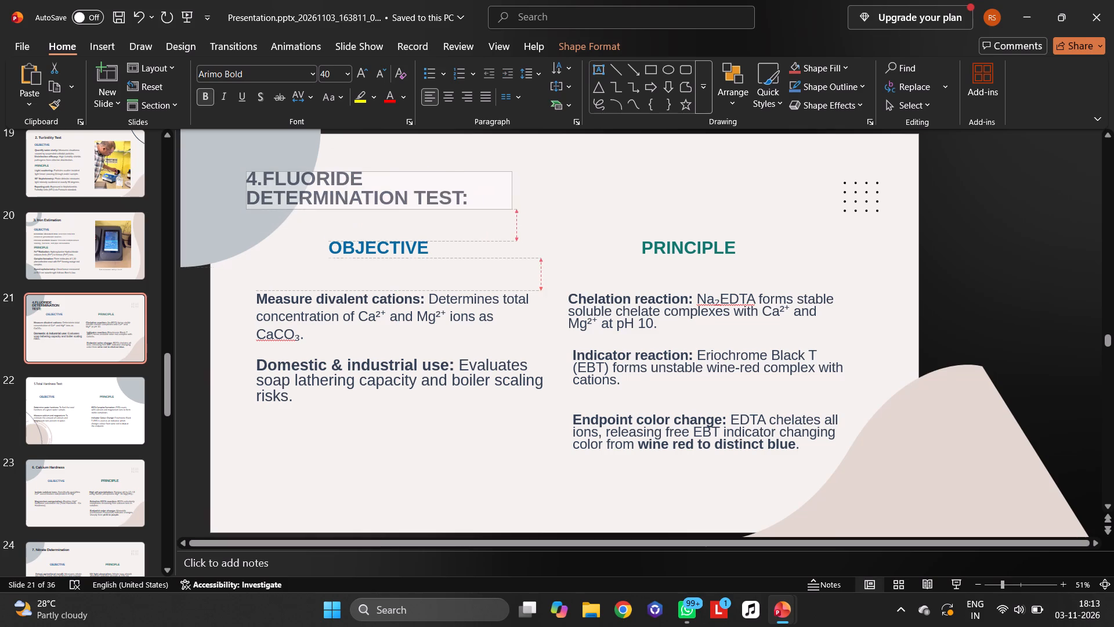
left_click_drag(513, 207, 624, 190)
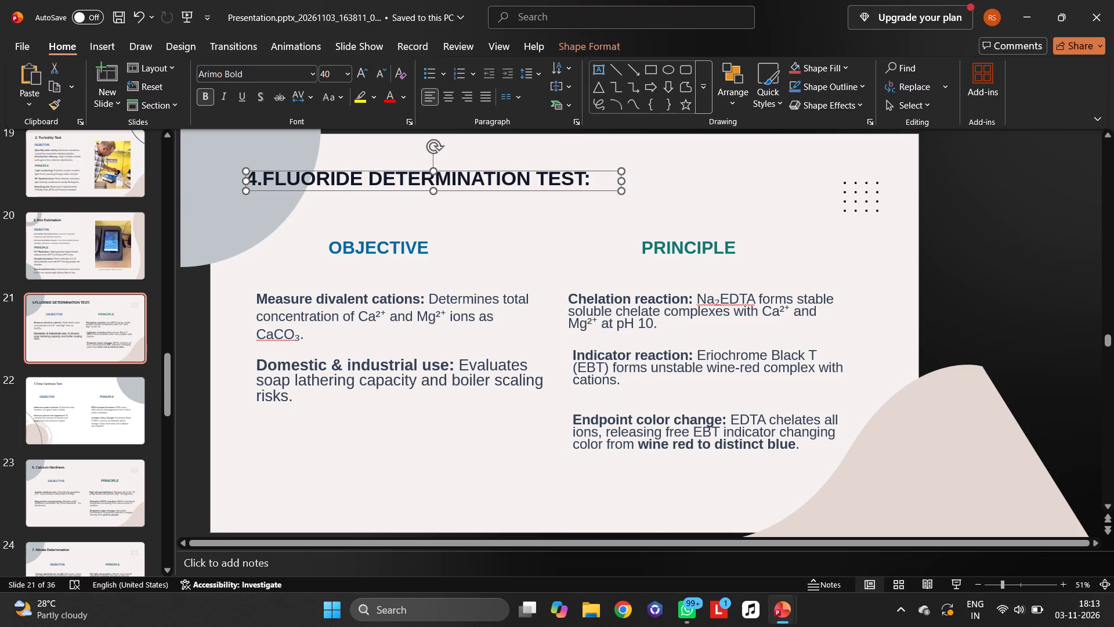
Delete the whole "Measure divalent cations" paragraph under OBJECTIVE on slide 21, leaving its text box empty.
left_click(257, 296)
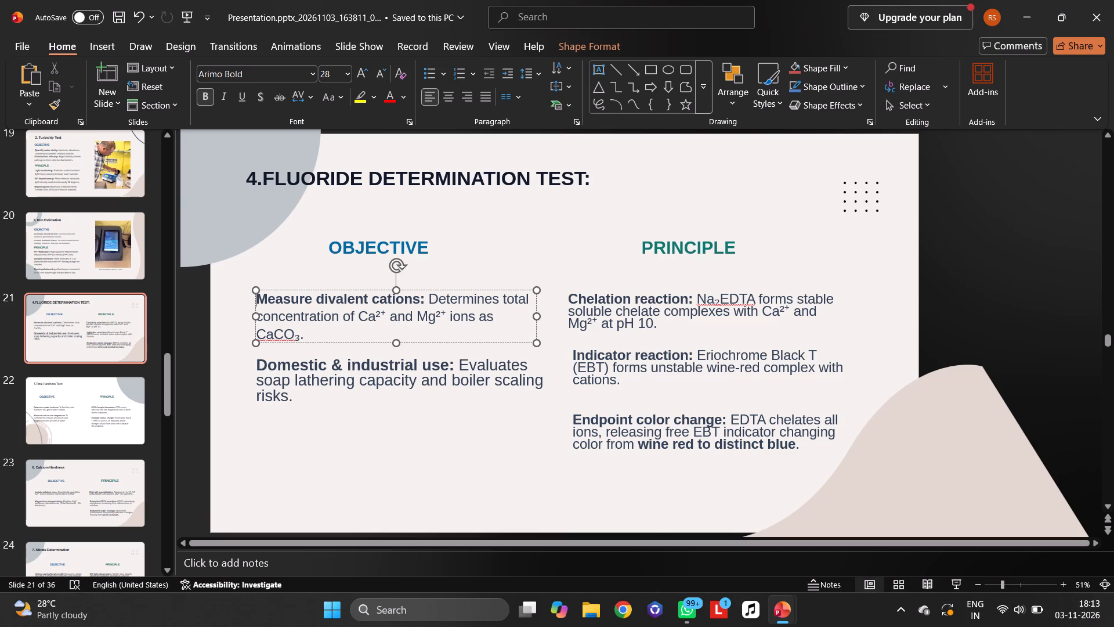
left_click_drag(316, 337, 248, 297)
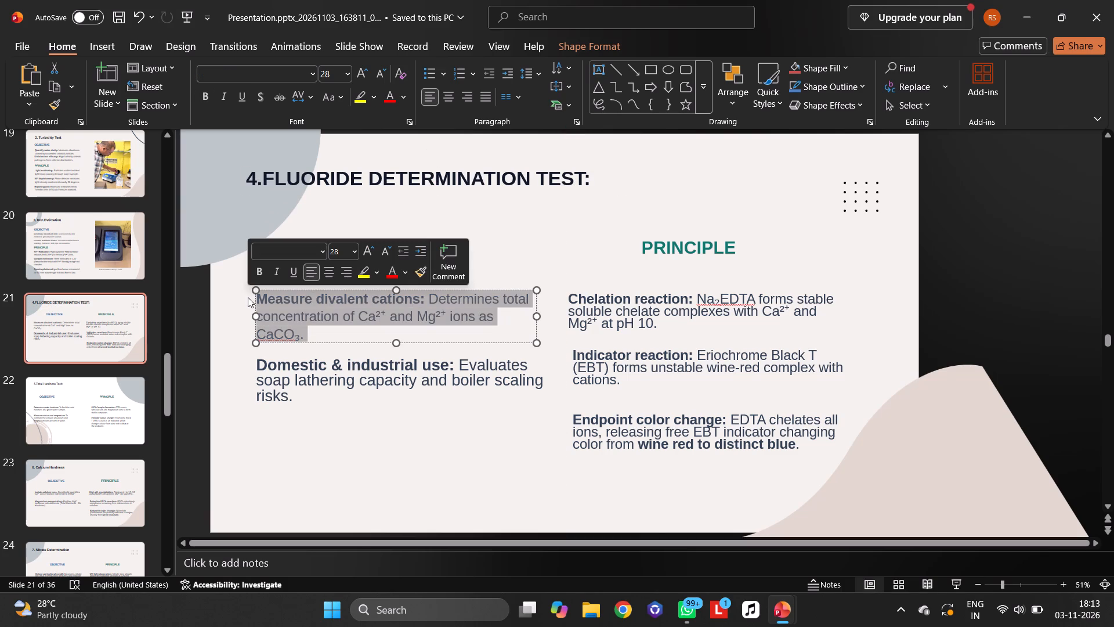
key("BackSpace")
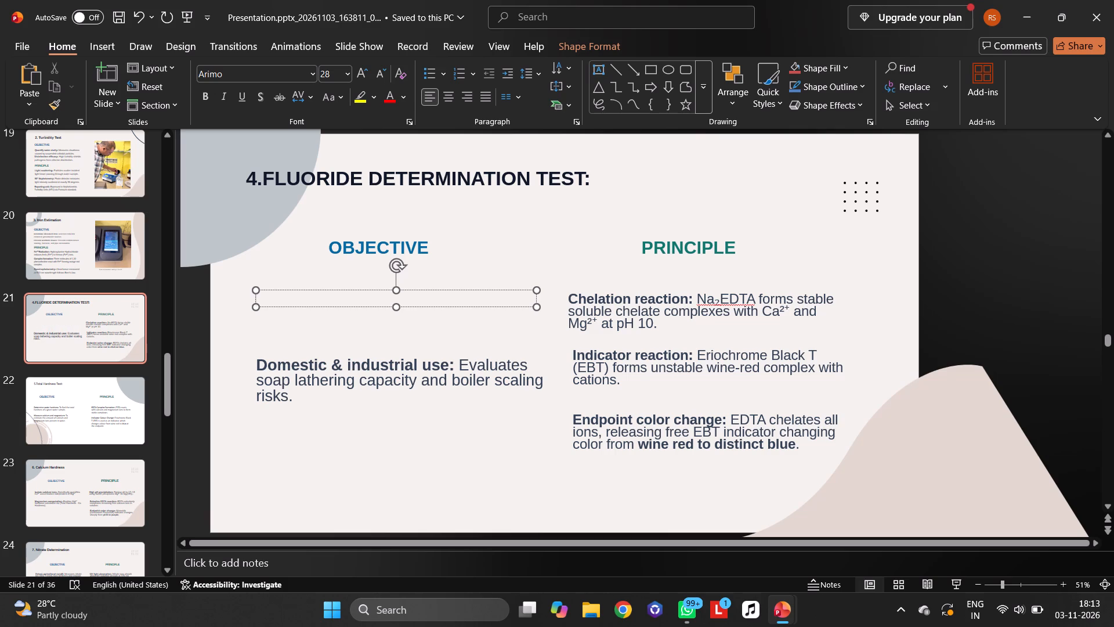